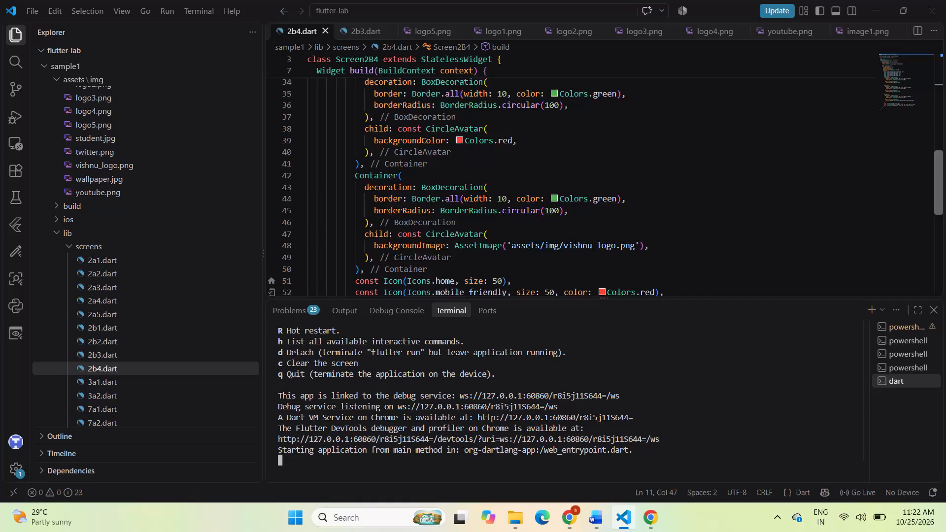
Examine the GridView screen code in 2b4.dart, from its icon entries back up to the app bar title.
{"action": "scroll", "coordinate": [530, 176], "scroll_direction": "down", "scroll_amount": 7}
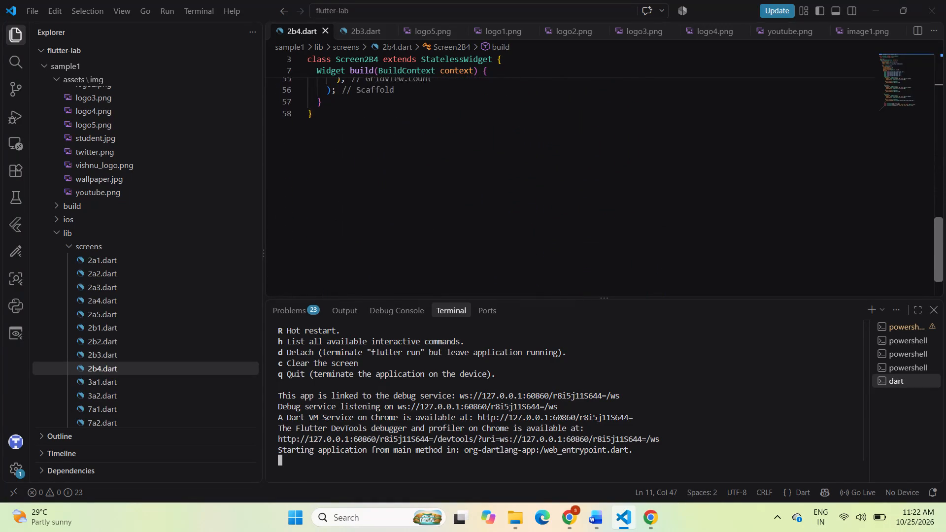
{"action": "scroll", "coordinate": [530, 176], "scroll_direction": "up", "scroll_amount": 4}
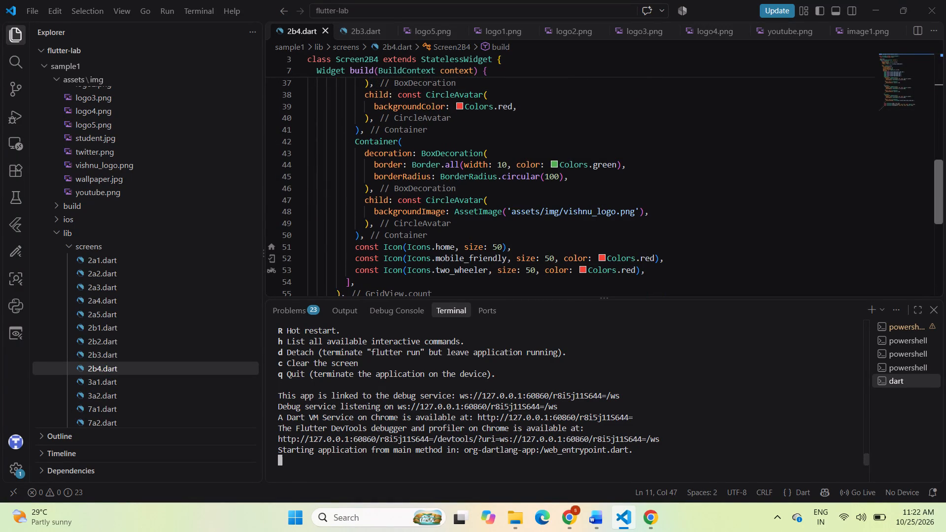
{"action": "scroll", "coordinate": [473, 147], "scroll_direction": "up", "scroll_amount": 5}
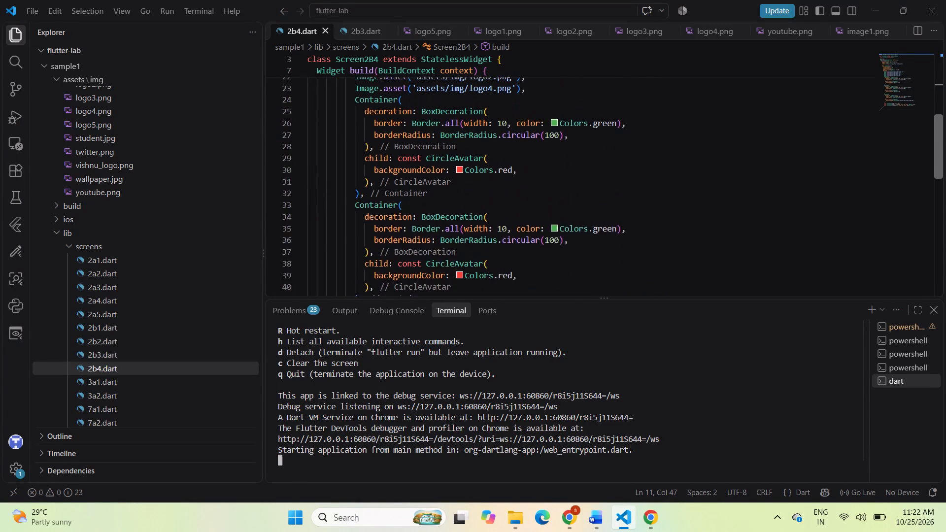
{"action": "scroll", "coordinate": [473, 147], "scroll_direction": "up", "scroll_amount": 5}
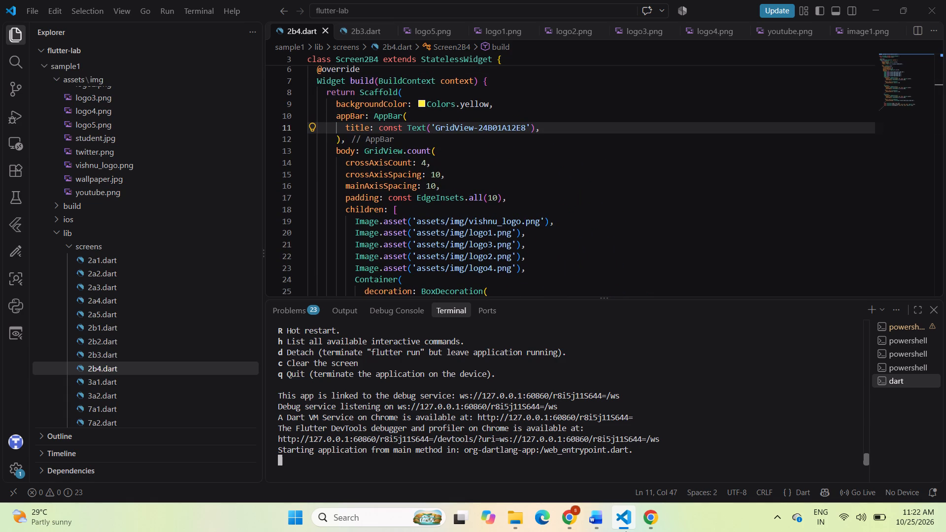
Switch to the flutter-D4 document in Word and review the widget programs through the Container widget's output image.
{"action": "left_click", "coordinate": [598, 527]}
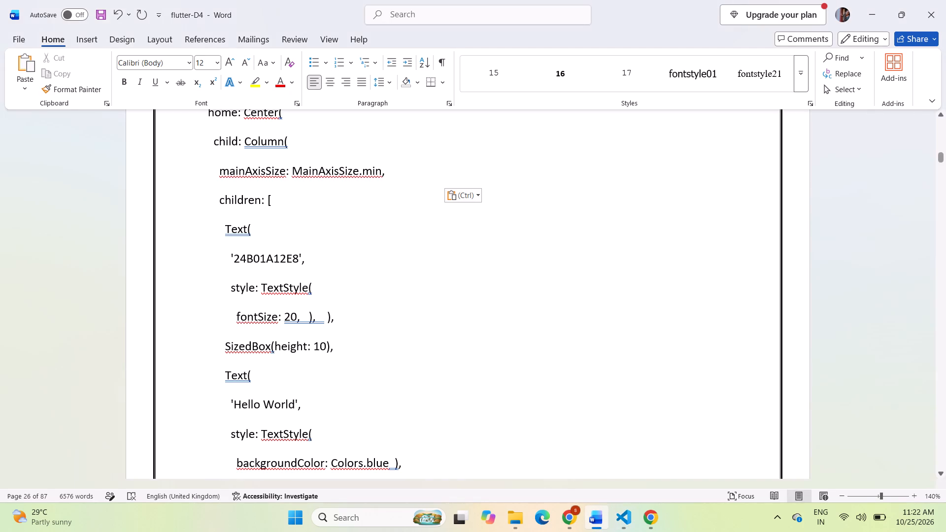
{"action": "scroll", "coordinate": [453, 293], "scroll_direction": "down", "scroll_amount": 10}
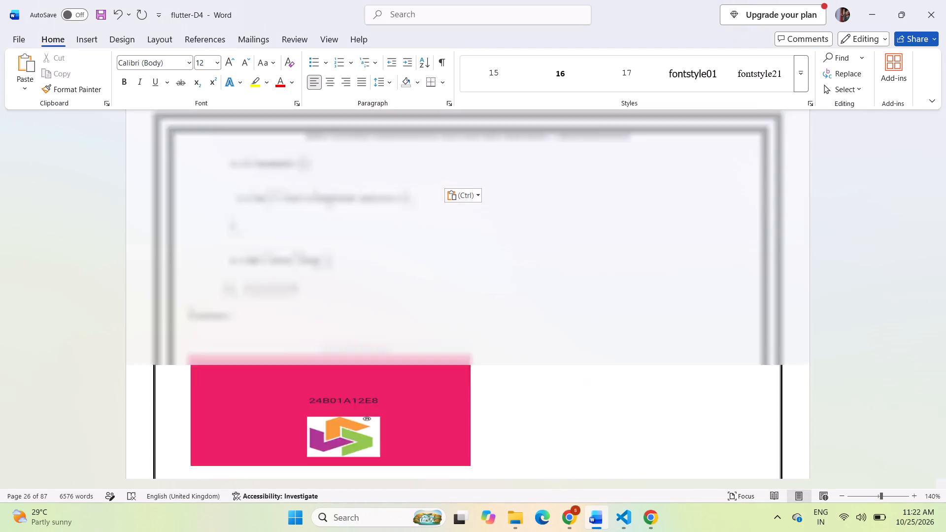
{"action": "scroll", "coordinate": [453, 293], "scroll_direction": "down", "scroll_amount": 7}
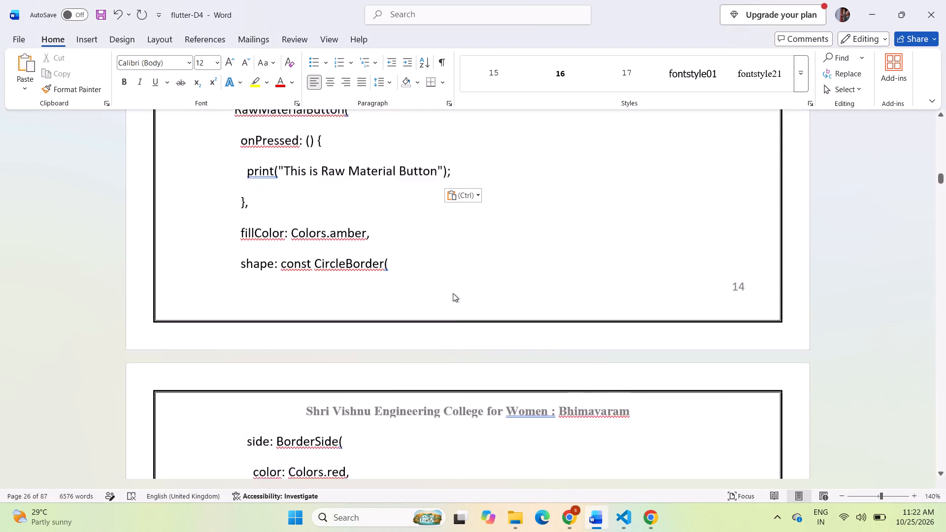
{"action": "scroll", "coordinate": [453, 293], "scroll_direction": "down", "scroll_amount": 7}
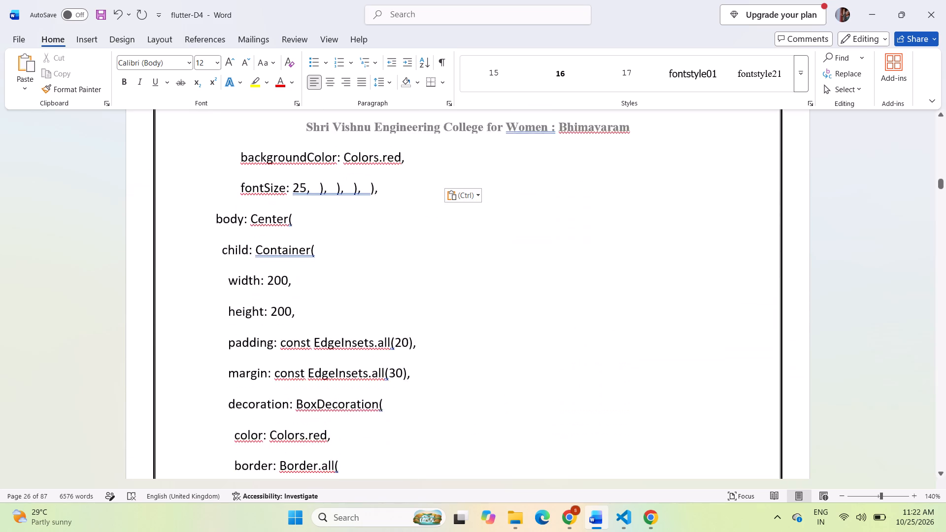
{"action": "scroll", "coordinate": [453, 293], "scroll_direction": "down", "scroll_amount": 2}
{"action": "scroll", "coordinate": [453, 293], "scroll_direction": "up", "scroll_amount": 1}
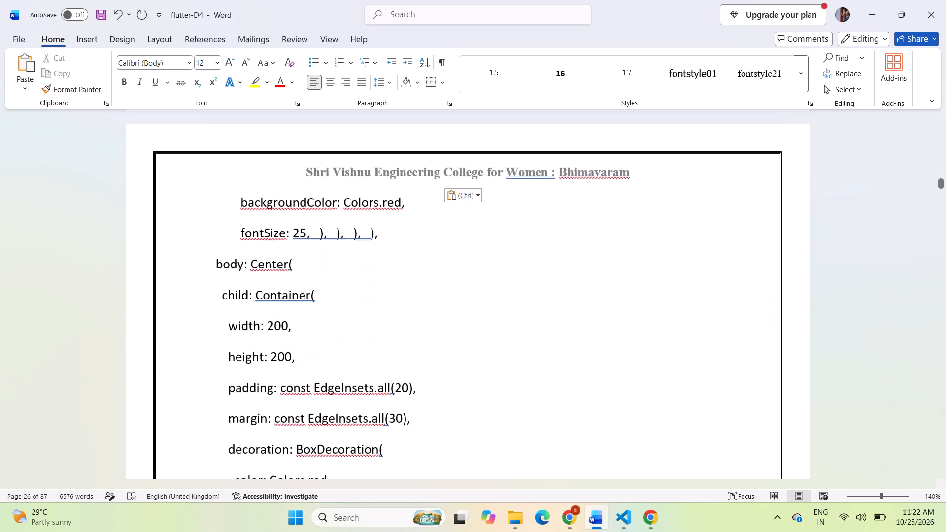
{"action": "scroll", "coordinate": [453, 293], "scroll_direction": "up", "scroll_amount": 1}
{"action": "scroll", "coordinate": [322, 337], "scroll_direction": "down", "scroll_amount": 2}
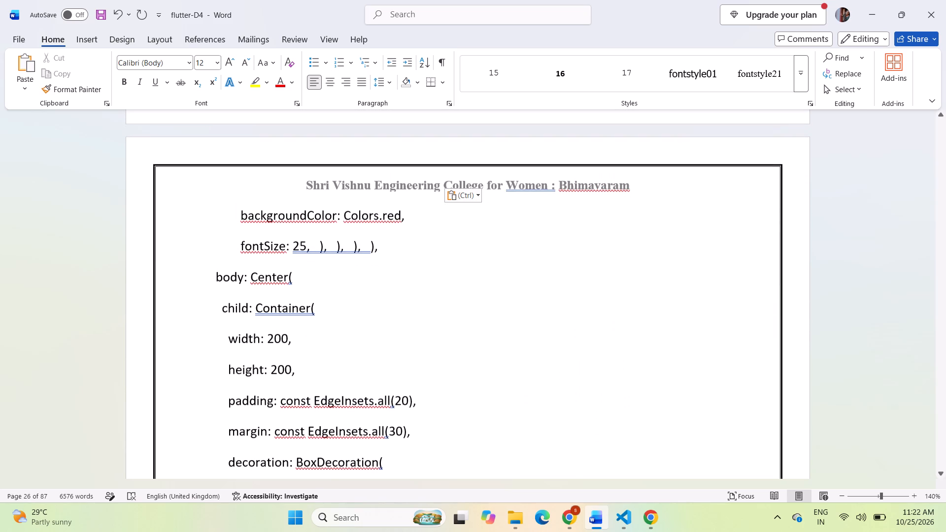
{"action": "scroll", "coordinate": [322, 337], "scroll_direction": "down", "scroll_amount": 4}
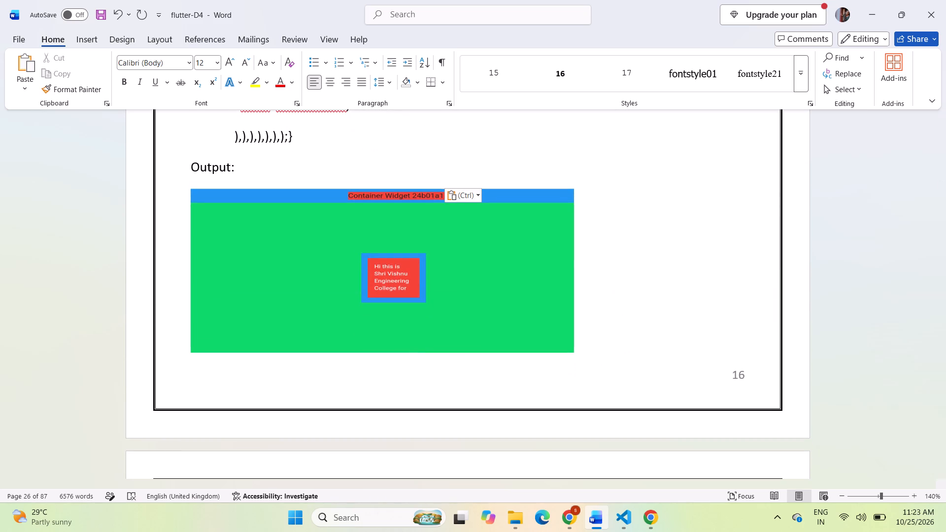
Review the Column and Row widgets program and its output image in the lab record.
{"action": "scroll", "coordinate": [322, 337], "scroll_direction": "down", "scroll_amount": 3}
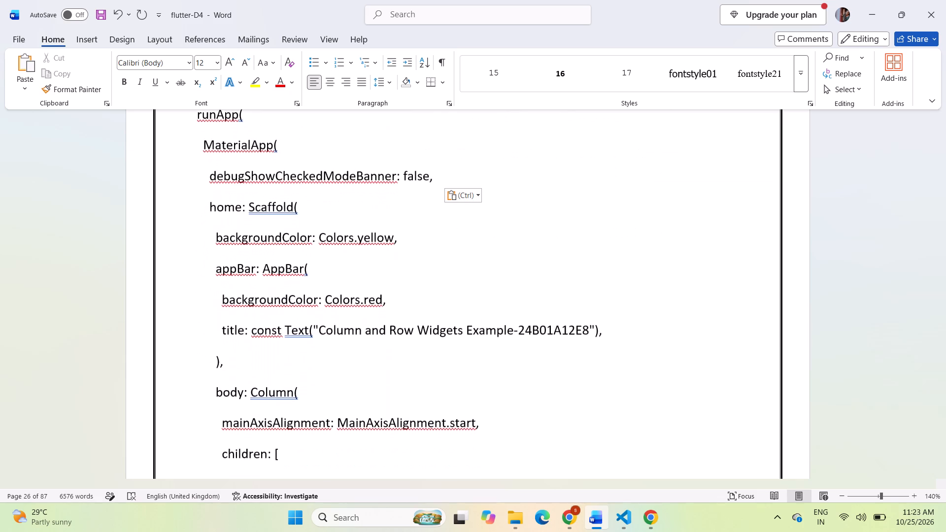
{"action": "scroll", "coordinate": [322, 337], "scroll_direction": "down", "scroll_amount": 2}
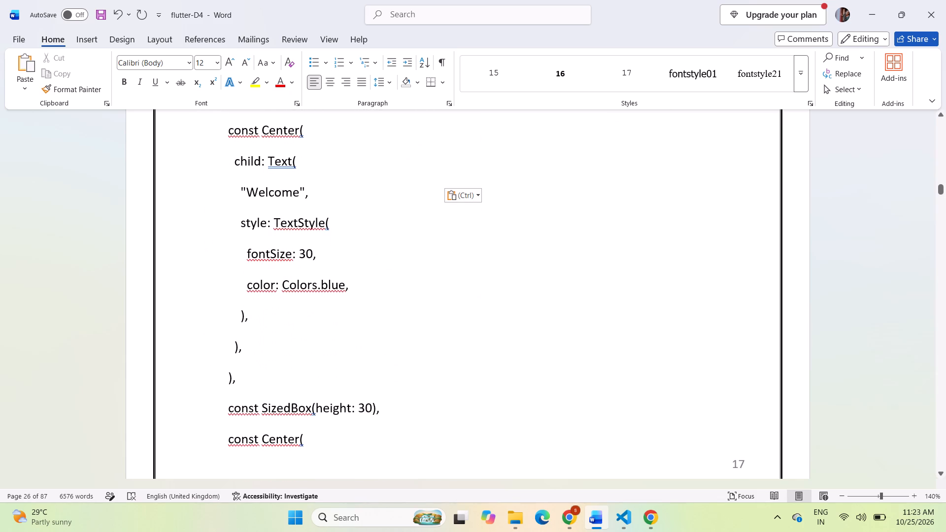
{"action": "left_click", "coordinate": [232, 344]}
{"action": "scroll", "coordinate": [269, 375], "scroll_direction": "down", "scroll_amount": 2}
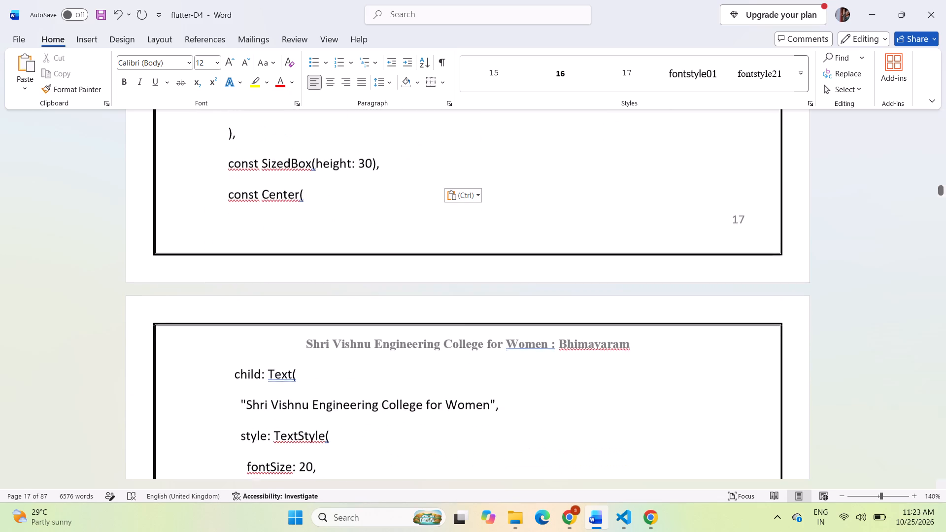
{"action": "scroll", "coordinate": [269, 375], "scroll_direction": "down", "scroll_amount": 3}
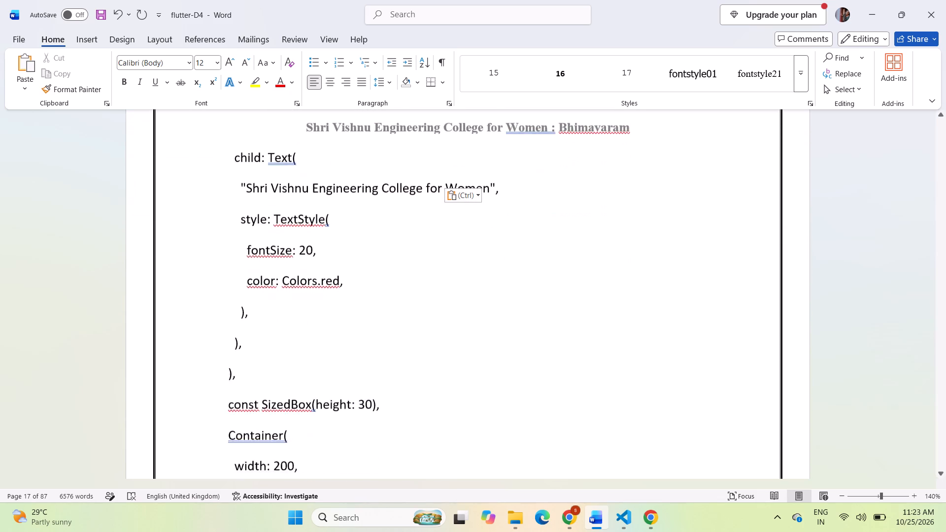
{"action": "scroll", "coordinate": [269, 375], "scroll_direction": "down", "scroll_amount": 1}
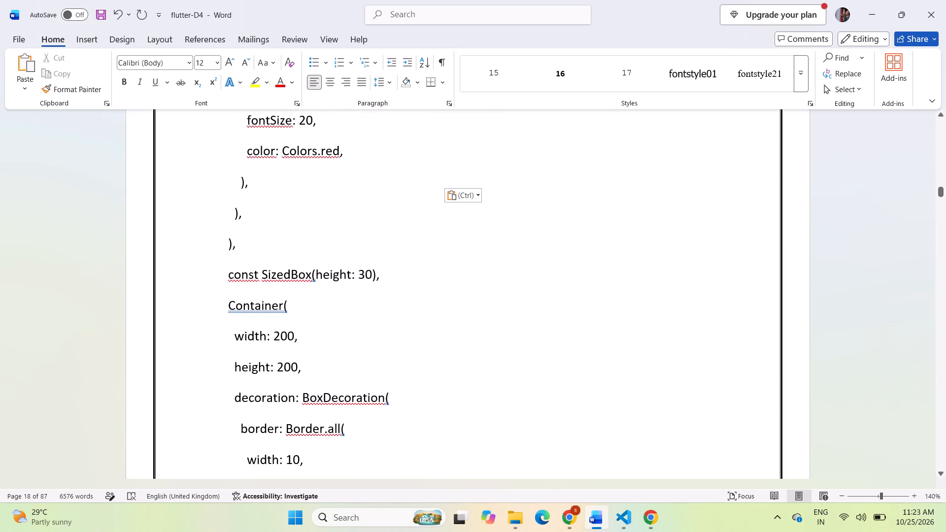
{"action": "left_click", "coordinate": [226, 245]}
{"action": "scroll", "coordinate": [280, 303], "scroll_direction": "down", "scroll_amount": 3}
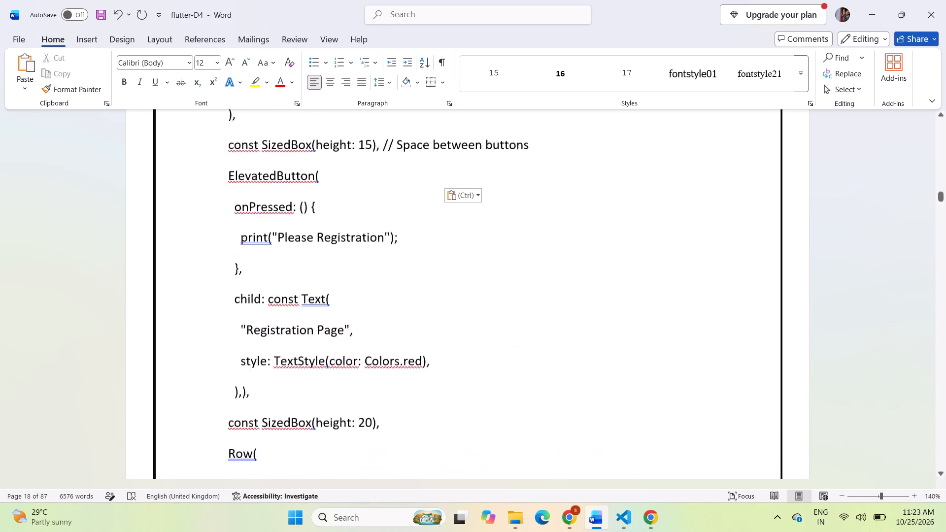
{"action": "scroll", "coordinate": [280, 303], "scroll_direction": "down", "scroll_amount": 3}
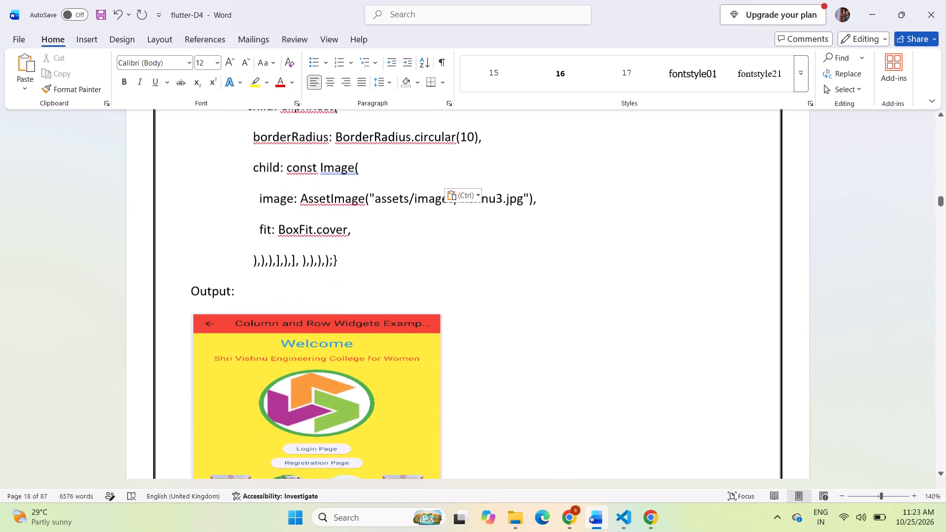
{"action": "scroll", "coordinate": [312, 350], "scroll_direction": "down", "scroll_amount": 1}
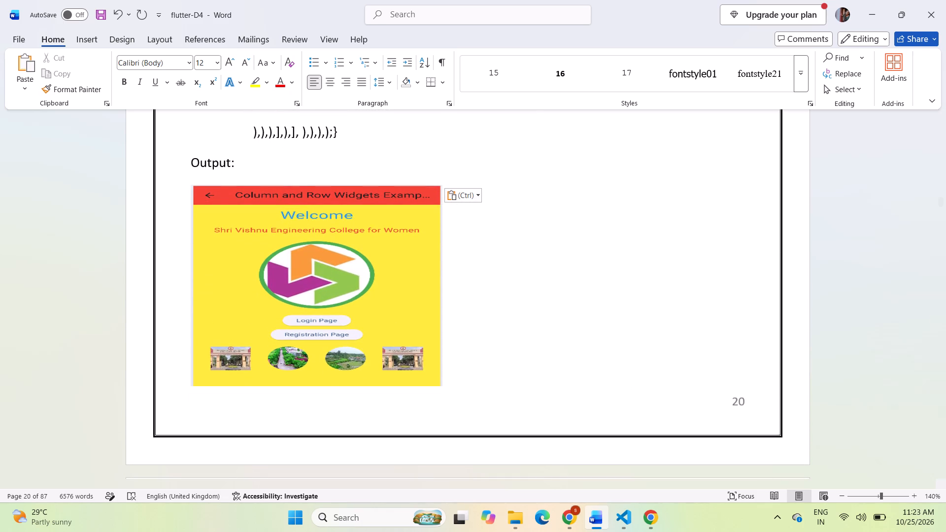
Review the Stack widget program and its output image in the lab record.
{"action": "scroll", "coordinate": [312, 350], "scroll_direction": "down", "scroll_amount": 5}
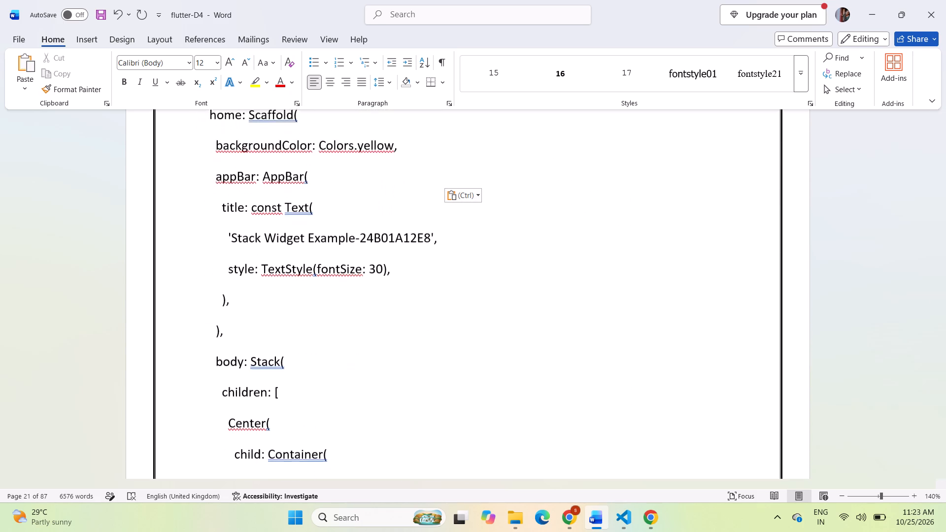
{"action": "scroll", "coordinate": [312, 350], "scroll_direction": "down", "scroll_amount": 2}
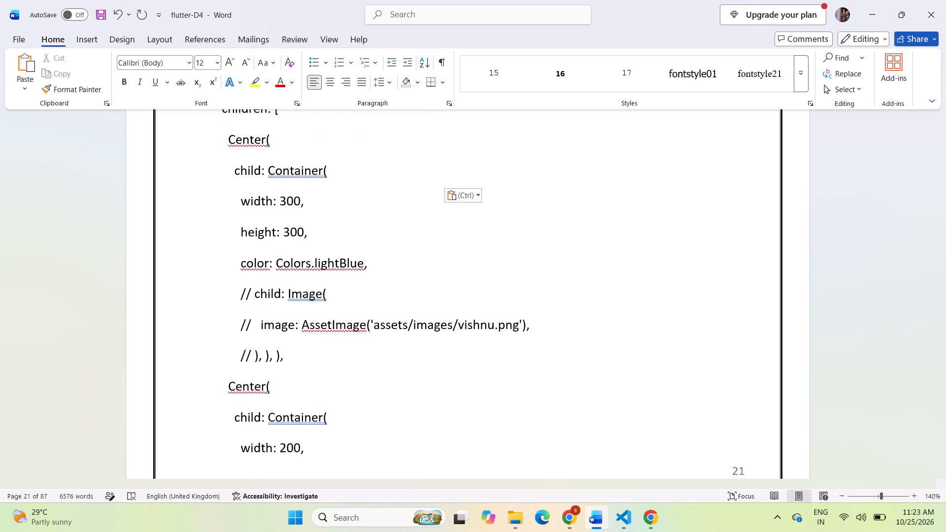
{"action": "left_click", "coordinate": [312, 350]}
{"action": "scroll", "coordinate": [312, 350], "scroll_direction": "down", "scroll_amount": 1}
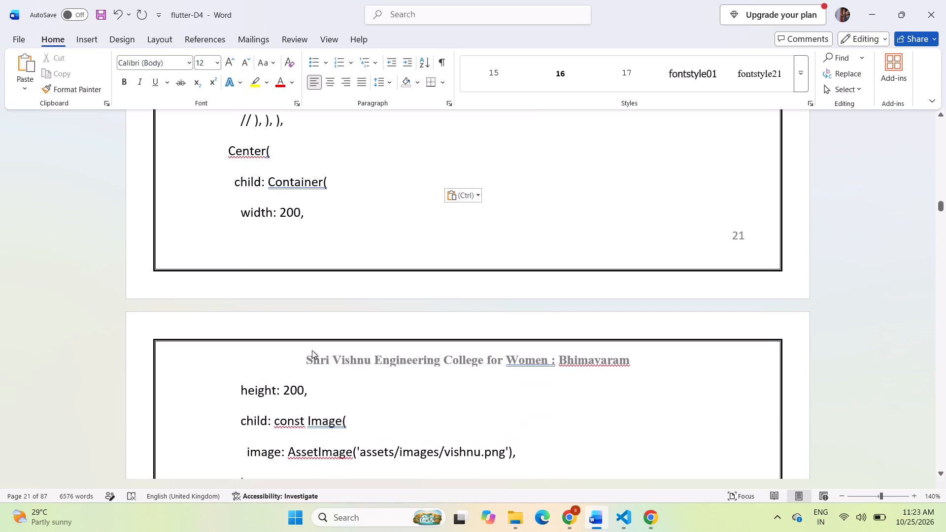
{"action": "scroll", "coordinate": [356, 382], "scroll_direction": "down", "scroll_amount": 4}
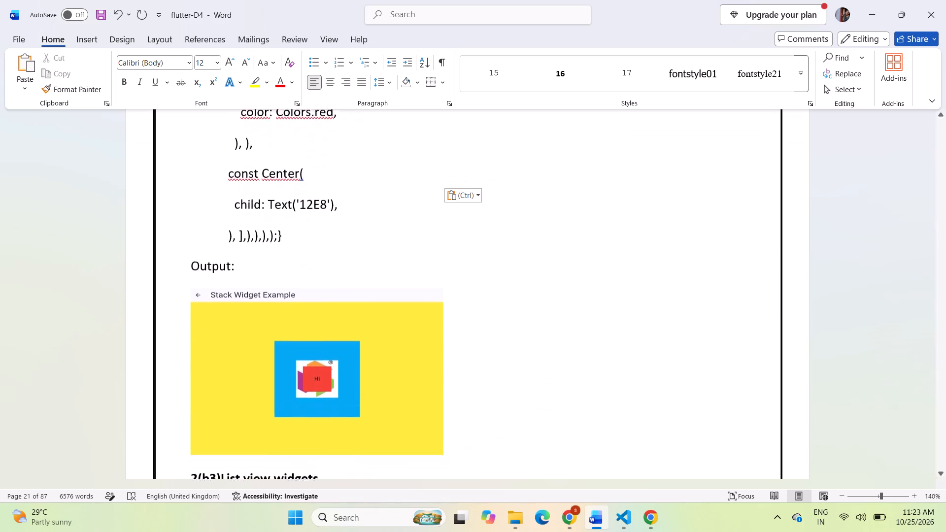
Review the 2(b3) List view widgets program and its output image.
{"action": "scroll", "coordinate": [356, 382], "scroll_direction": "down", "scroll_amount": 3}
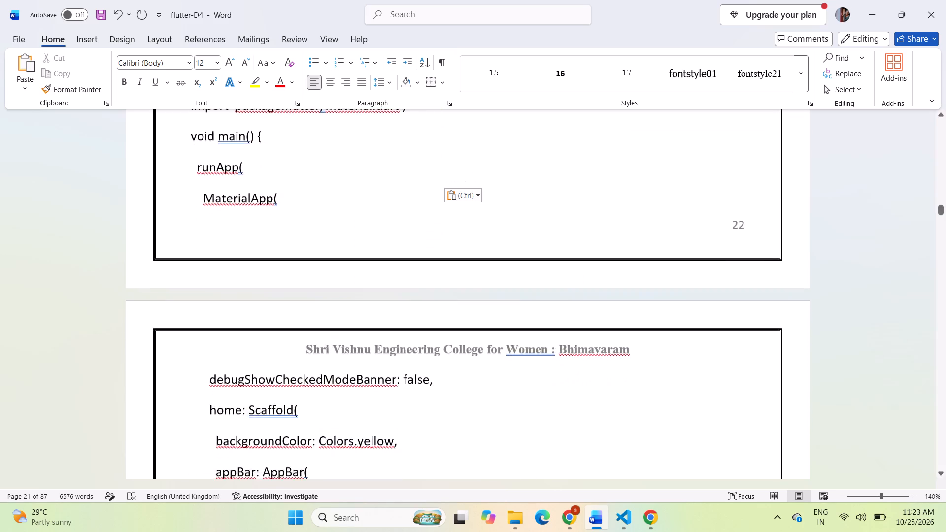
{"action": "scroll", "coordinate": [356, 382], "scroll_direction": "down", "scroll_amount": 4}
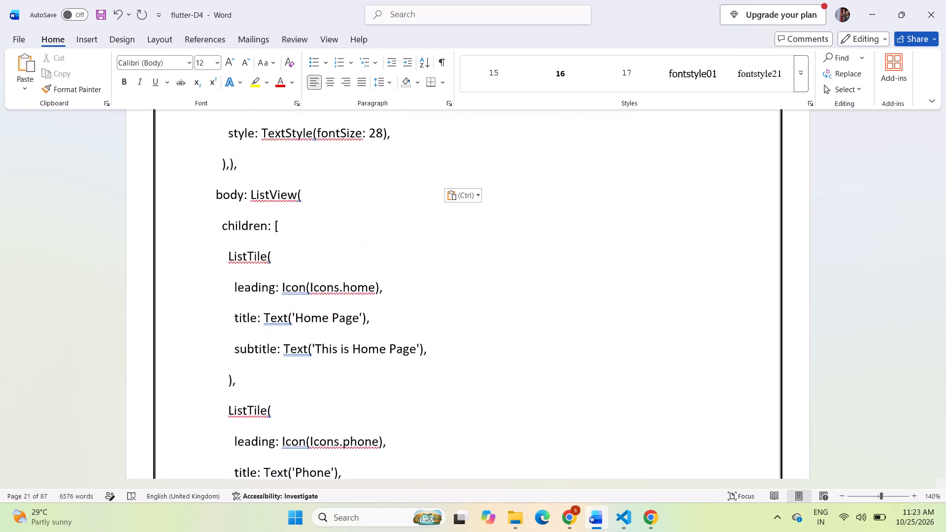
{"action": "scroll", "coordinate": [356, 382], "scroll_direction": "down", "scroll_amount": 3}
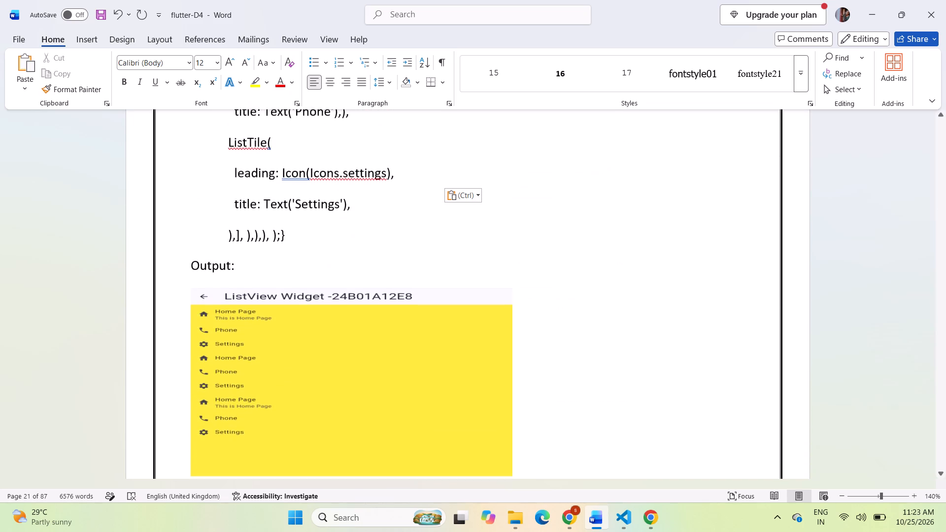
{"action": "scroll", "coordinate": [356, 382], "scroll_direction": "down", "scroll_amount": 2}
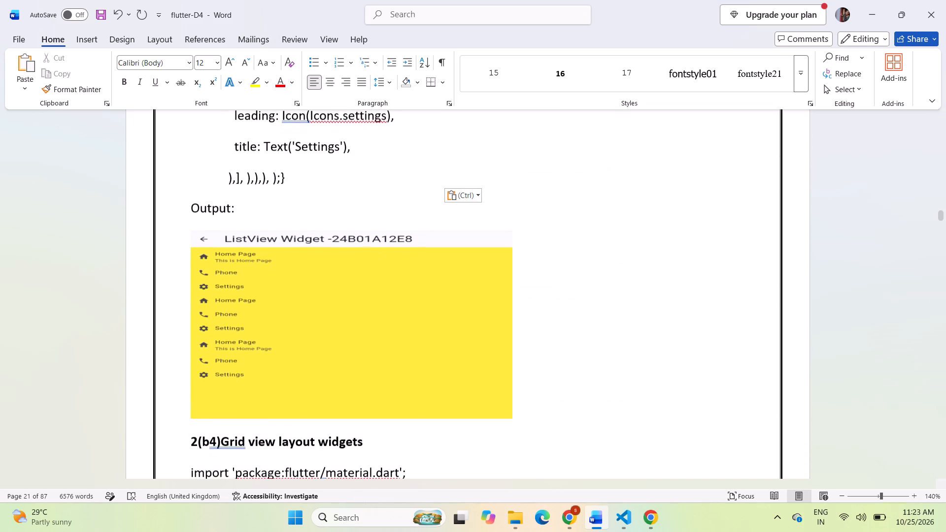
Review the 2(b4) Grid view layout widgets program and its output image.
{"action": "scroll", "coordinate": [356, 382], "scroll_direction": "down", "scroll_amount": 2}
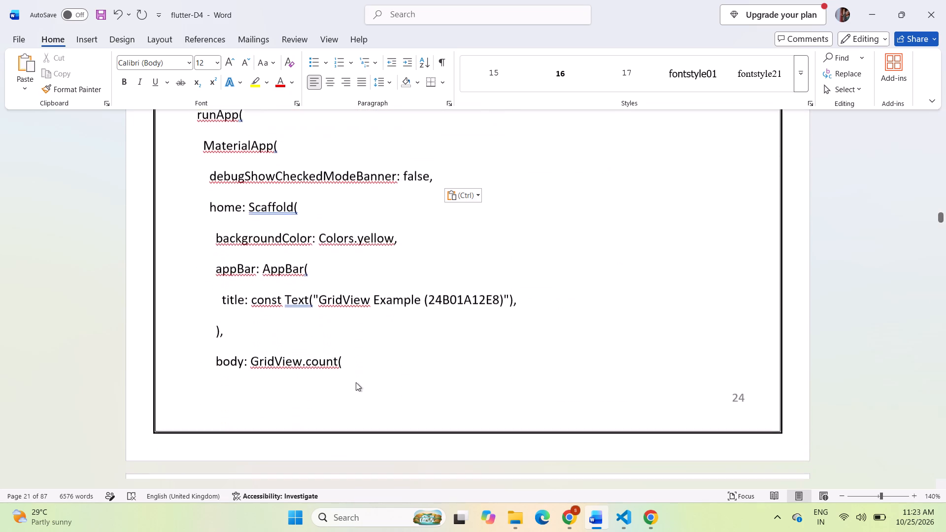
{"action": "scroll", "coordinate": [356, 382], "scroll_direction": "down", "scroll_amount": 4}
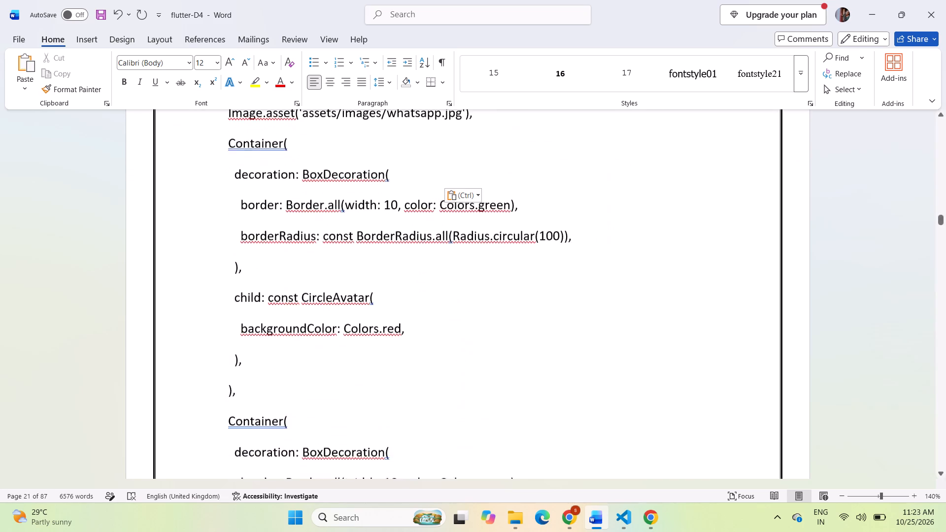
{"action": "scroll", "coordinate": [356, 382], "scroll_direction": "down", "scroll_amount": 2}
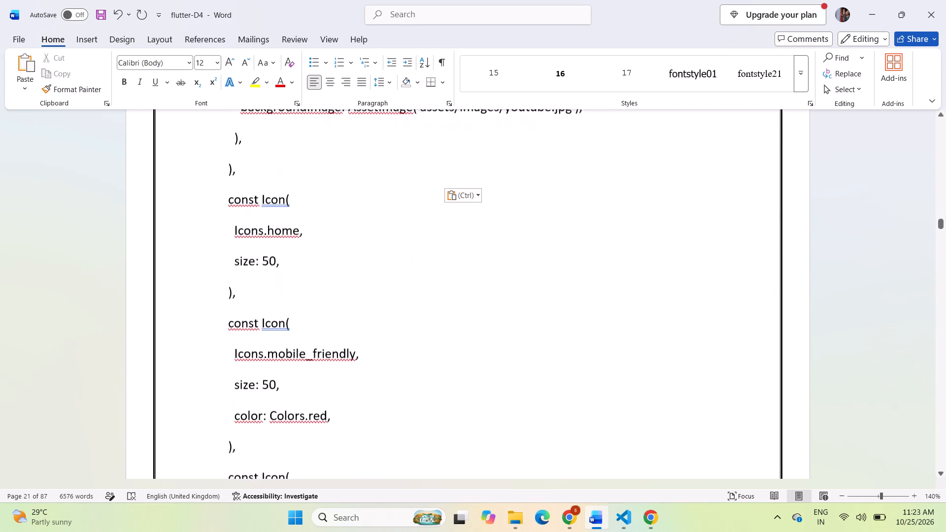
{"action": "scroll", "coordinate": [356, 382], "scroll_direction": "down", "scroll_amount": 4}
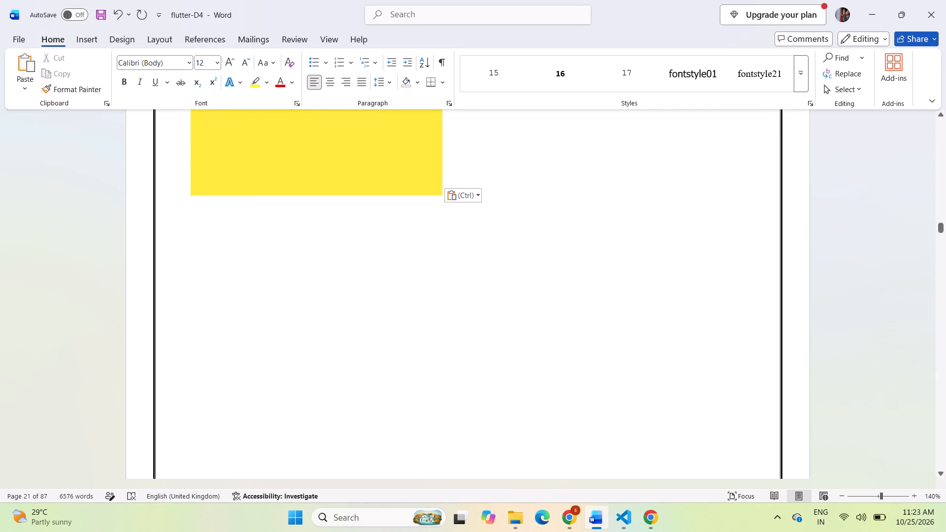
Delete the blank lines above the Experiment No : 3 header line so it sits directly under the page's college heading.
{"action": "scroll", "coordinate": [356, 382], "scroll_direction": "down", "scroll_amount": 2}
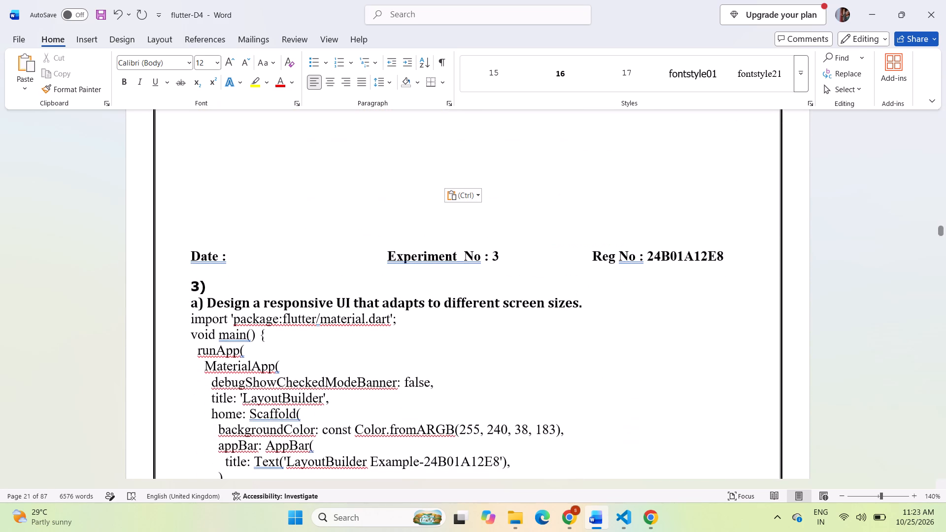
{"action": "left_click", "coordinate": [199, 221]}
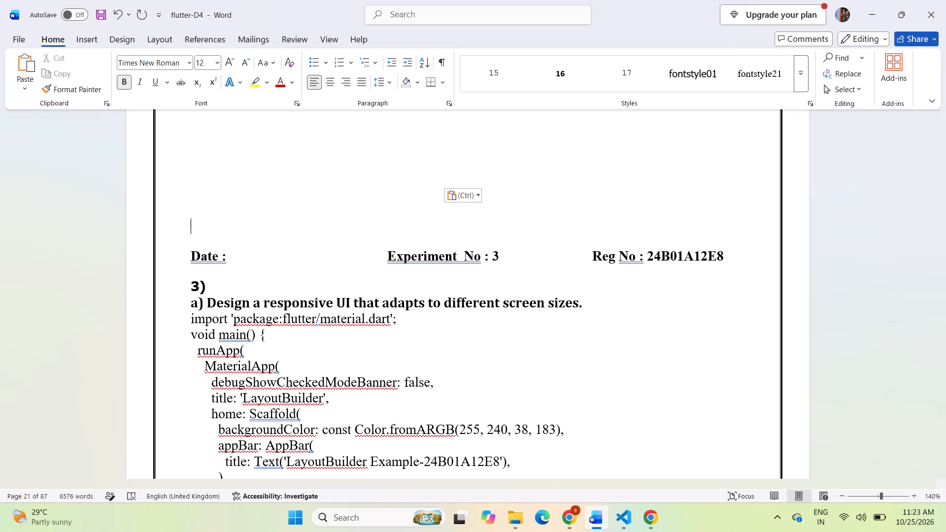
{"action": "key", "text": "BackSpace"}
{"action": "key", "text": "BackSpace"}
{"action": "key", "text": "BackSpace"}
{"action": "scroll", "coordinate": [199, 221], "scroll_direction": "up", "scroll_amount": 1}
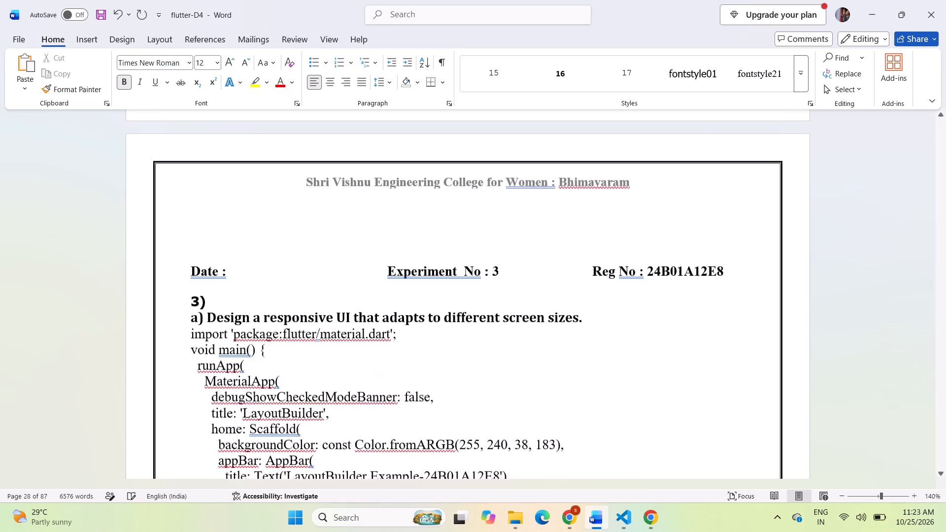
{"action": "scroll", "coordinate": [199, 221], "scroll_direction": "up", "scroll_amount": 1}
{"action": "key", "text": "BackSpace"}
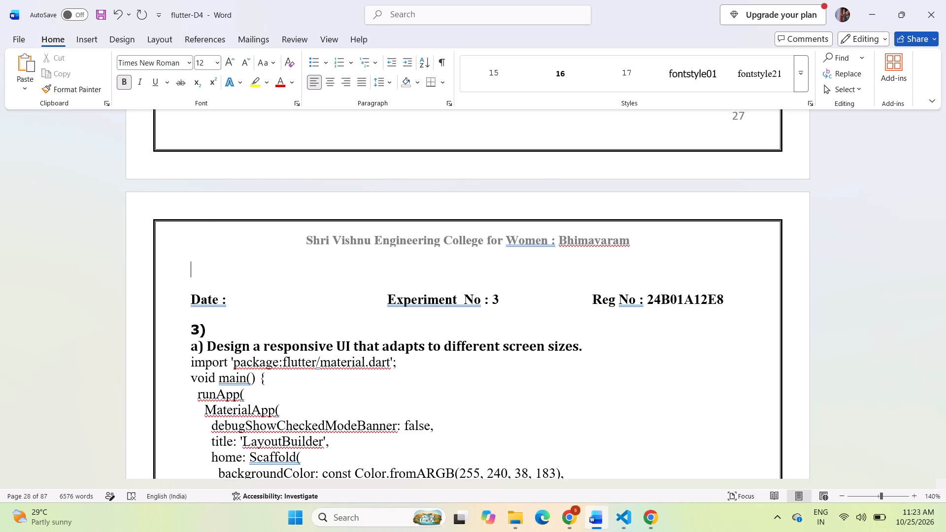
{"action": "key", "text": "BackSpace"}
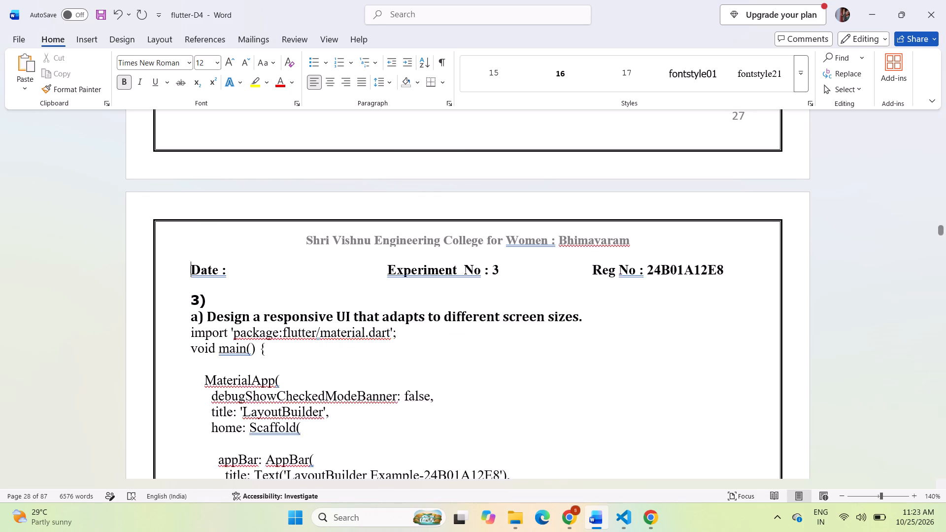
Recheck the pages preceding Experiment 3, from the Experiment 1 opening page through the 2(b4) Grid view program.
{"action": "scroll", "coordinate": [244, 296], "scroll_direction": "up", "scroll_amount": 12}
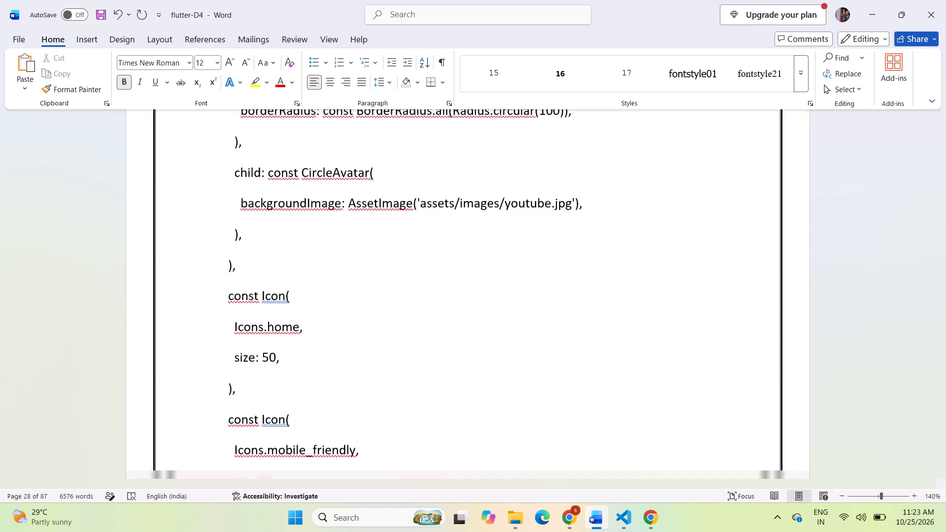
{"action": "scroll", "coordinate": [244, 296], "scroll_direction": "up", "scroll_amount": 20}
{"action": "scroll", "coordinate": [244, 296], "scroll_direction": "up", "scroll_amount": 7}
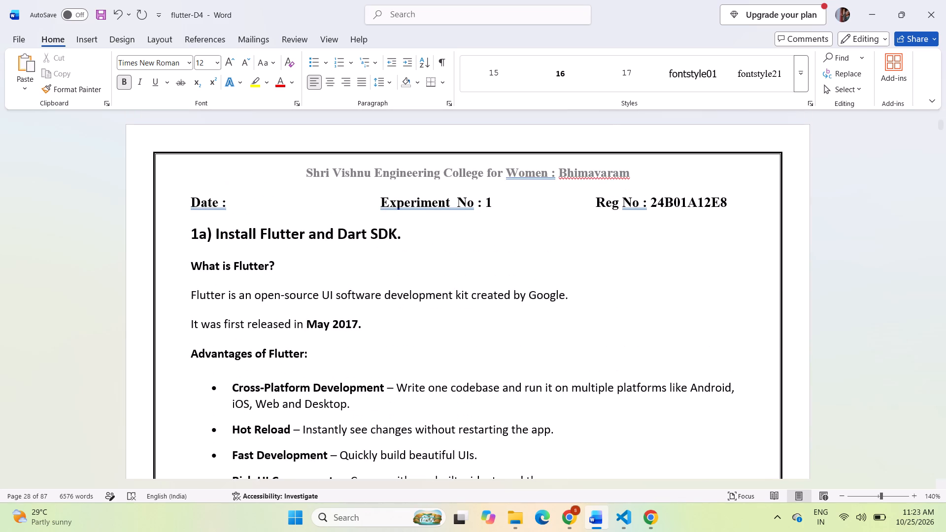
{"action": "scroll", "coordinate": [244, 296], "scroll_direction": "down", "scroll_amount": 19}
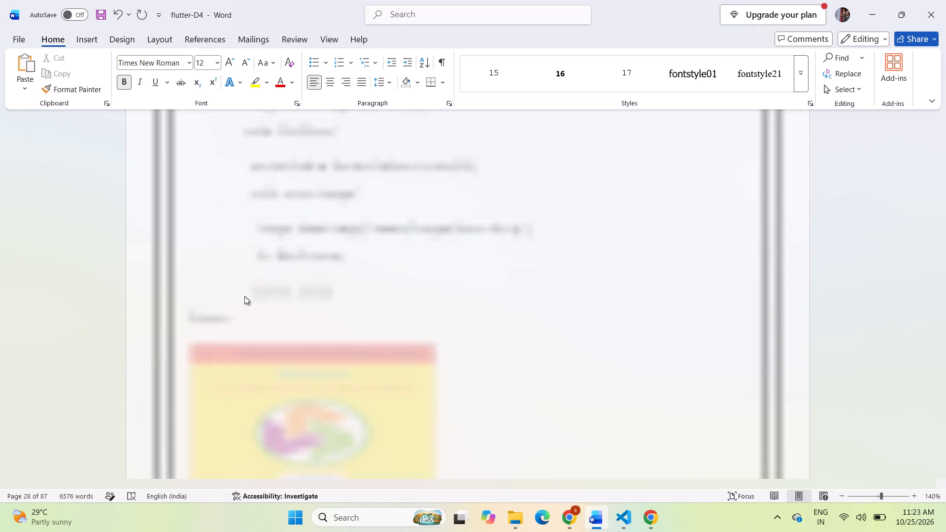
{"action": "scroll", "coordinate": [244, 296], "scroll_direction": "down", "scroll_amount": 4}
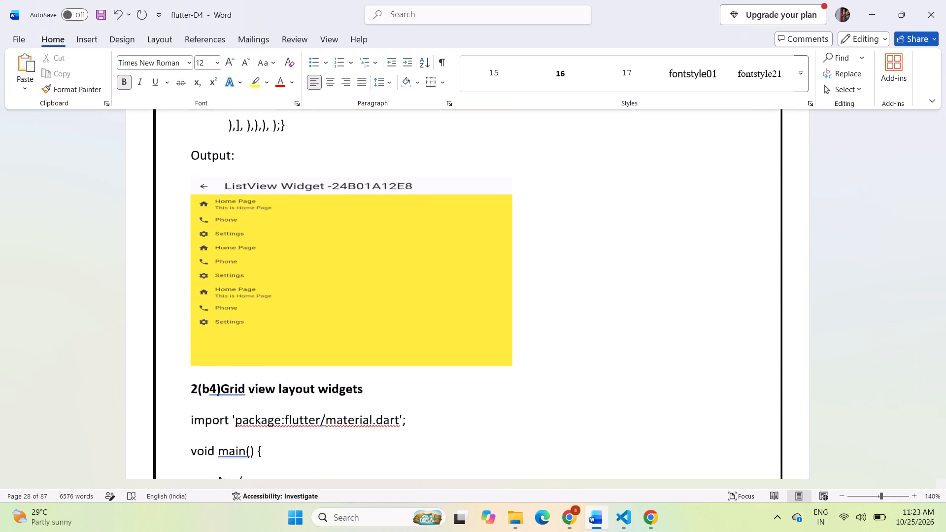
{"action": "scroll", "coordinate": [244, 296], "scroll_direction": "down", "scroll_amount": 6}
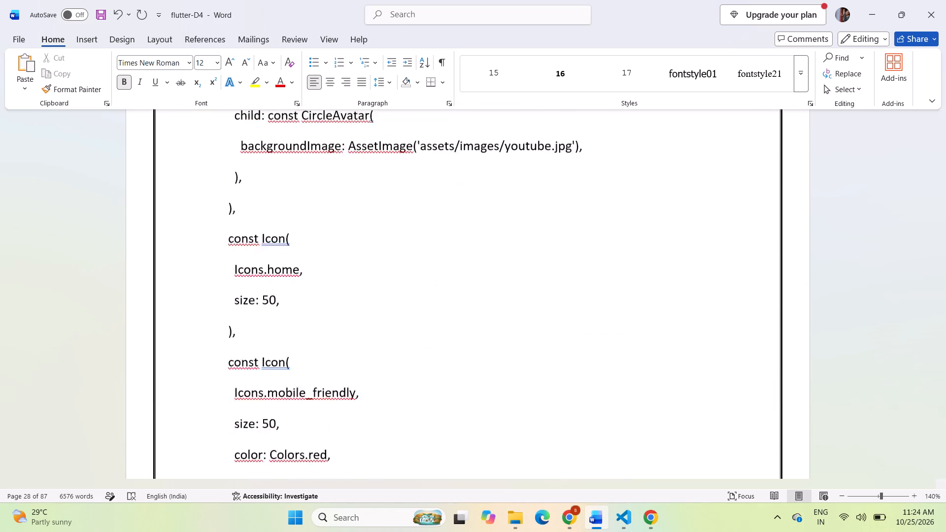
{"action": "scroll", "coordinate": [244, 296], "scroll_direction": "down", "scroll_amount": 2}
Insert one blank line above the Experiment No : 3 header line.
{"action": "scroll", "coordinate": [244, 296], "scroll_direction": "up", "scroll_amount": 1}
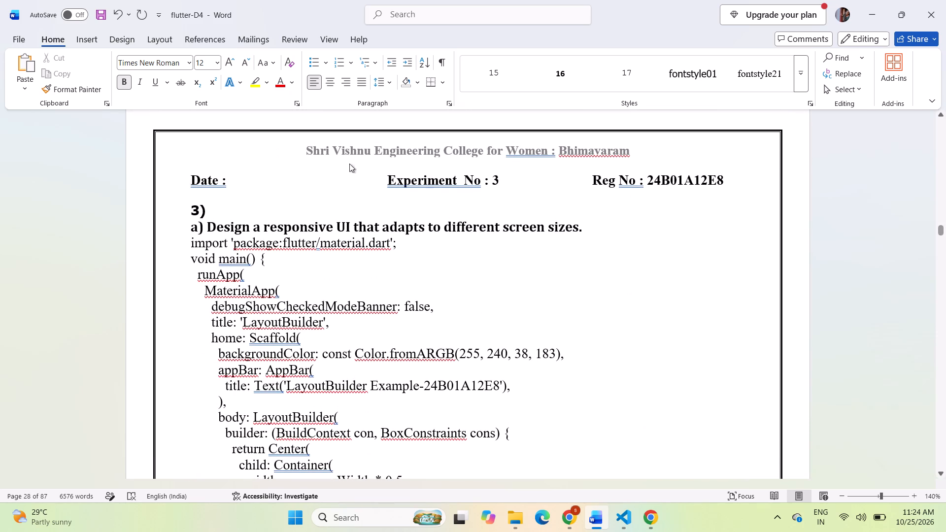
{"action": "left_click", "coordinate": [205, 166]}
{"action": "left_click", "coordinate": [193, 167]}
{"action": "key", "text": "Return"}
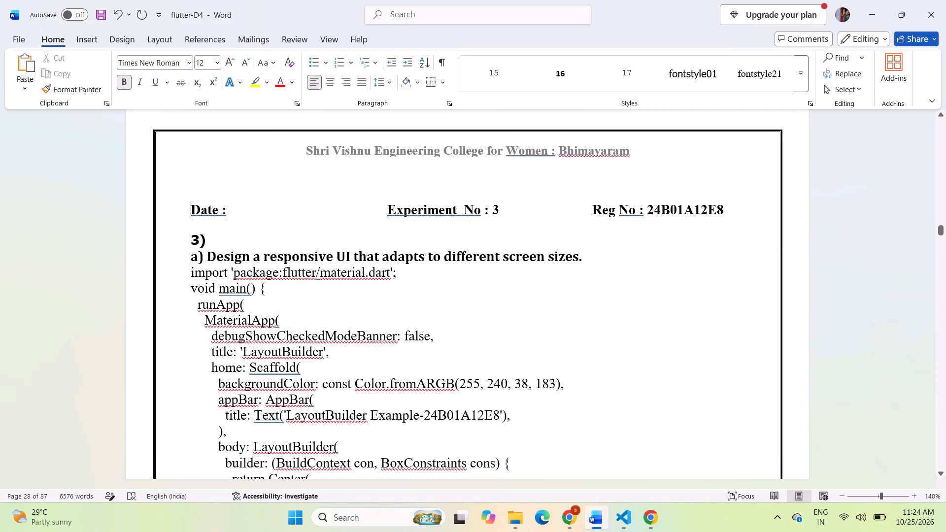
In program 3(a), move main()'s opening brace and the closing brackets that follow ");" onto new lines.
{"action": "scroll", "coordinate": [436, 197], "scroll_direction": "down", "scroll_amount": 1}
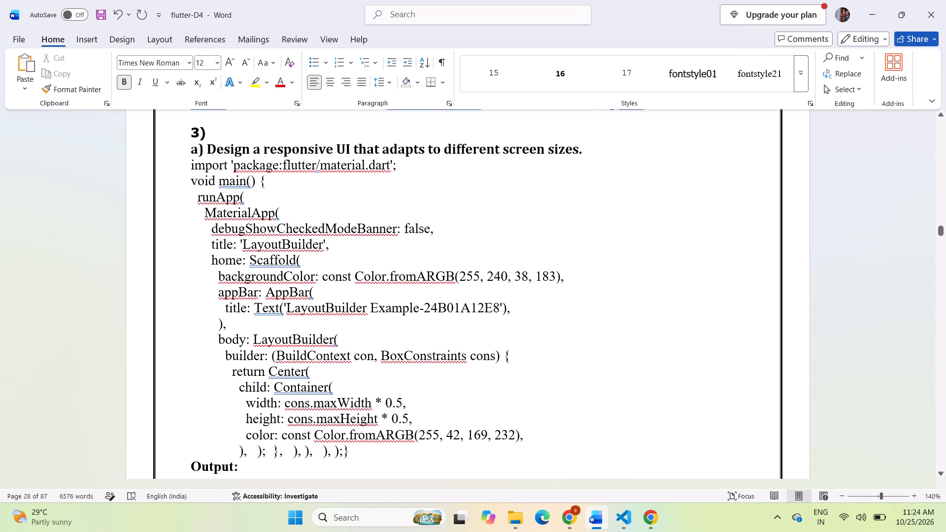
{"action": "left_click", "coordinate": [259, 181]}
{"action": "key", "text": "Return"}
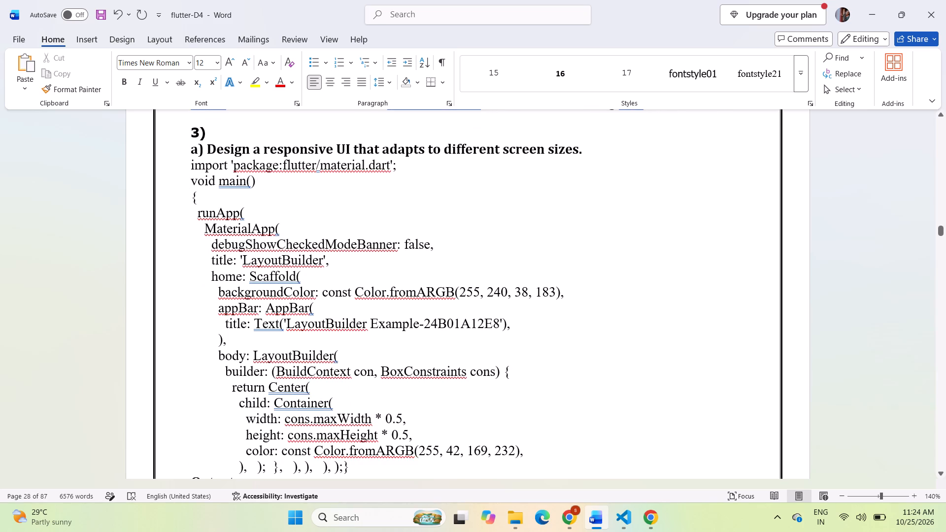
{"action": "scroll", "coordinate": [297, 327], "scroll_direction": "down", "scroll_amount": 1}
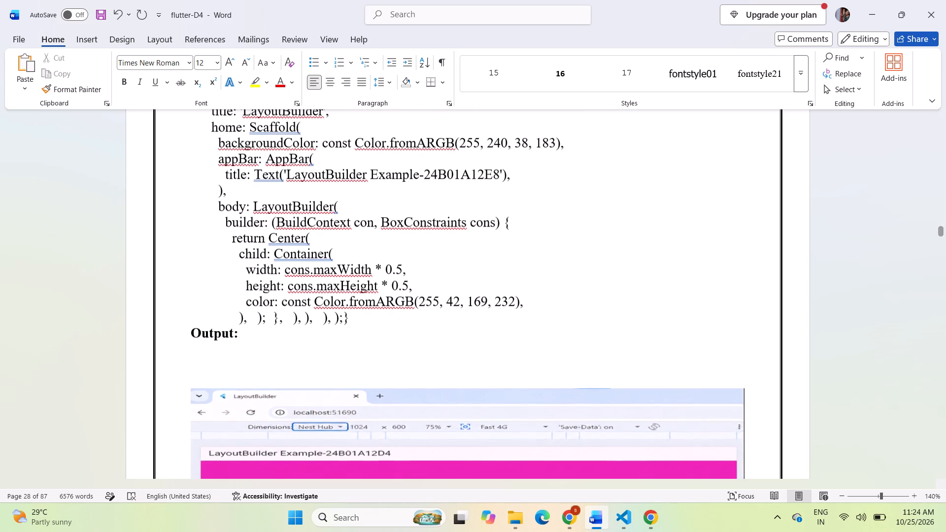
{"action": "left_click", "coordinate": [269, 319]}
{"action": "key", "text": "Return"}
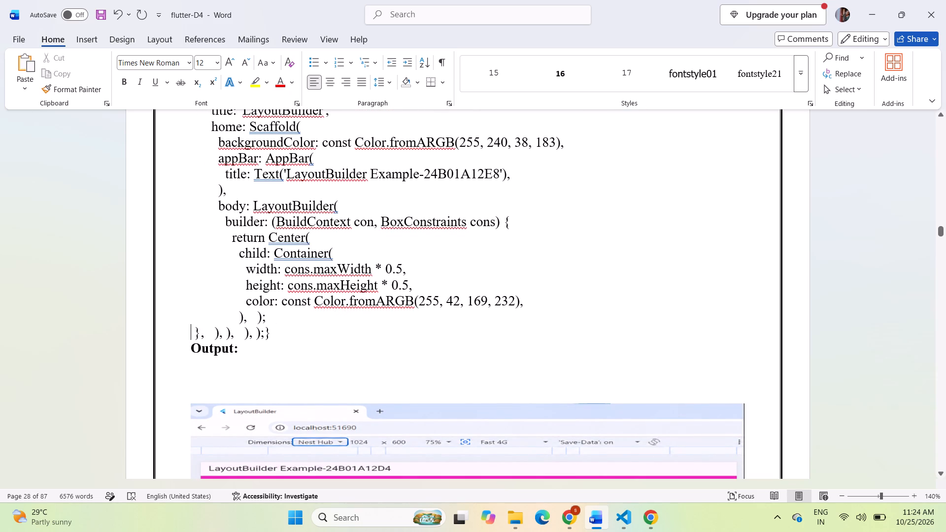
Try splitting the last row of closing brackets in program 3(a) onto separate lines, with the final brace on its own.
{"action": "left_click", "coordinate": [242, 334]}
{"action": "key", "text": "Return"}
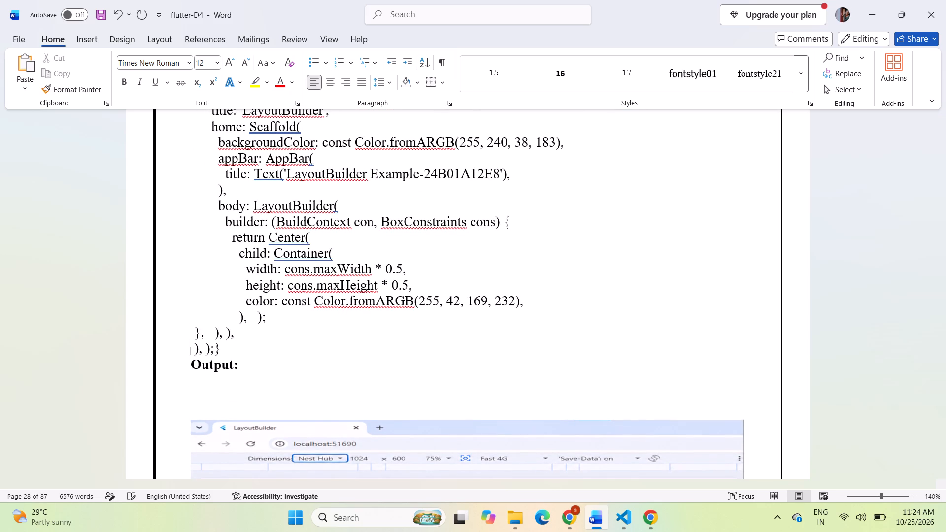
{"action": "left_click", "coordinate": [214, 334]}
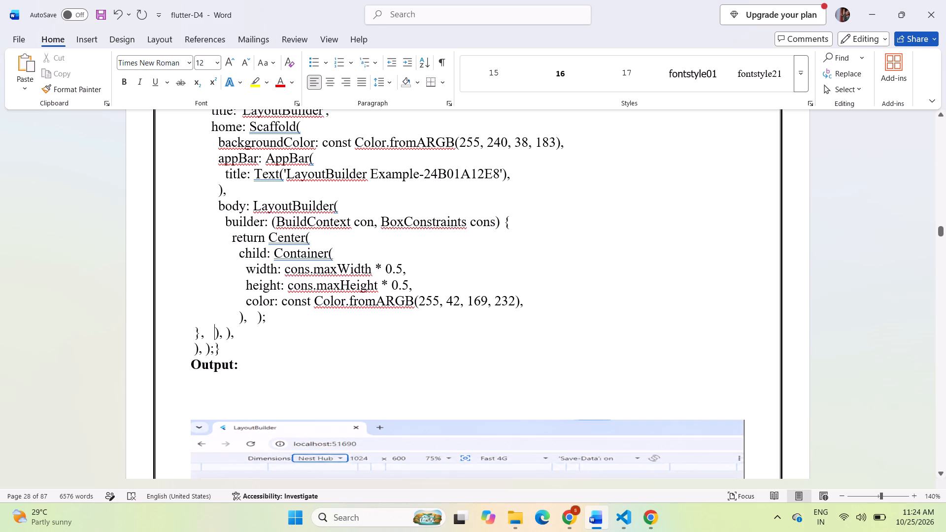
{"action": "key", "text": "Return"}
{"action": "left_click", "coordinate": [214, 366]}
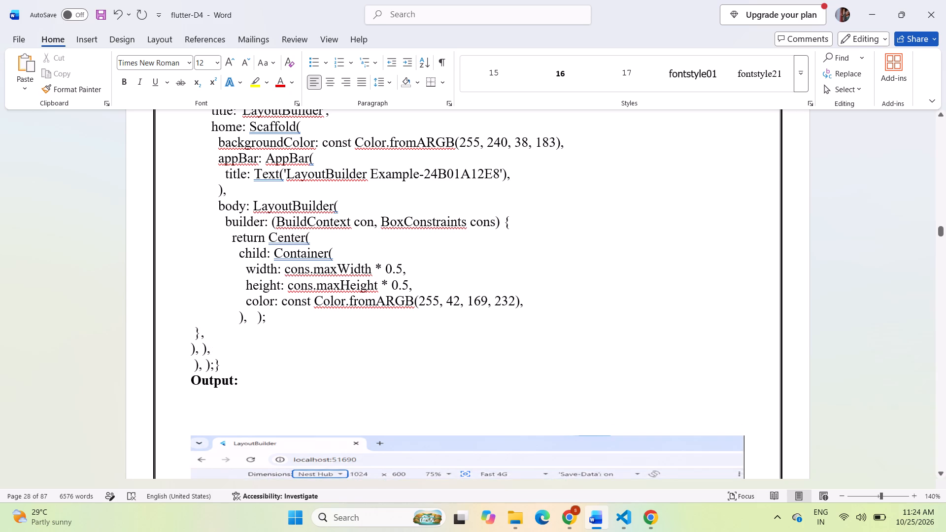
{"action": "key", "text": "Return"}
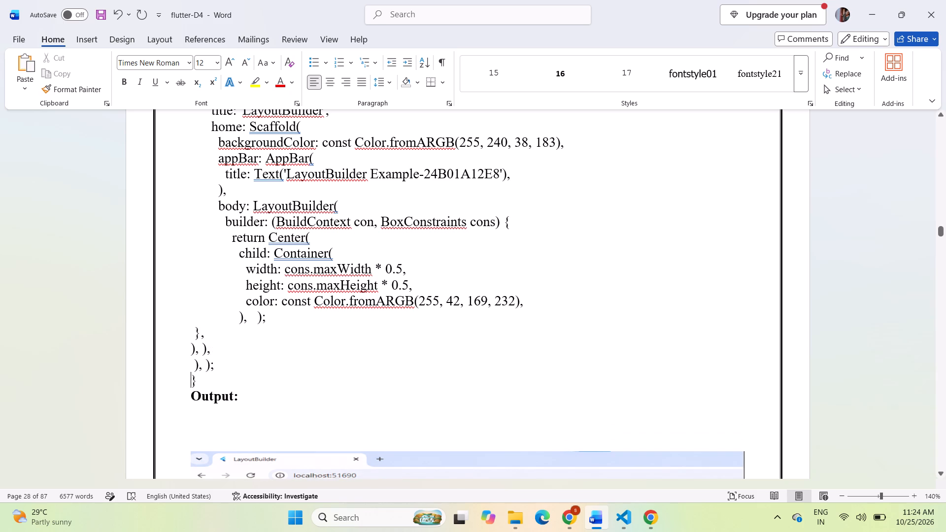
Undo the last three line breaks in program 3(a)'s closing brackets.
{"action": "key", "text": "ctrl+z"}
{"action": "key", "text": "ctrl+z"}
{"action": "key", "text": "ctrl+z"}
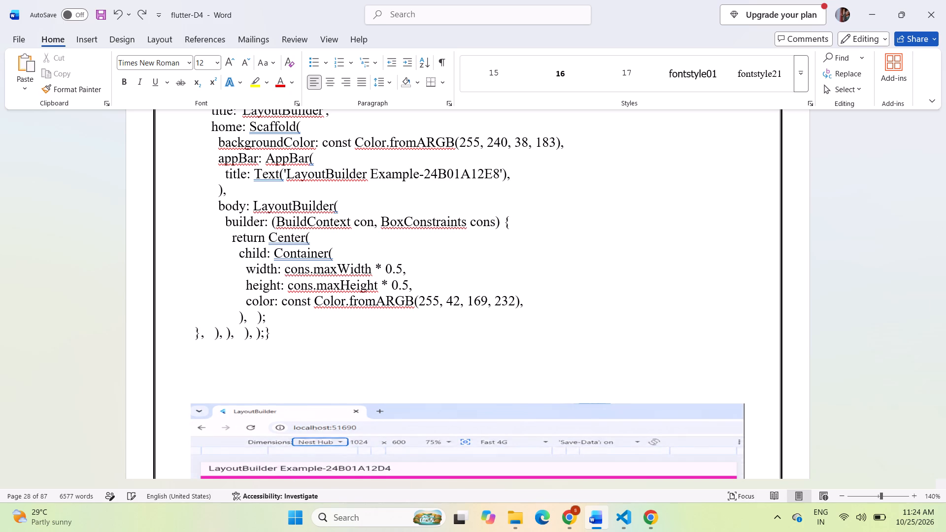
Review the 3(a) responsive UI program and its LayoutBuilder output image.
{"action": "scroll", "coordinate": [288, 367], "scroll_direction": "down", "scroll_amount": 1}
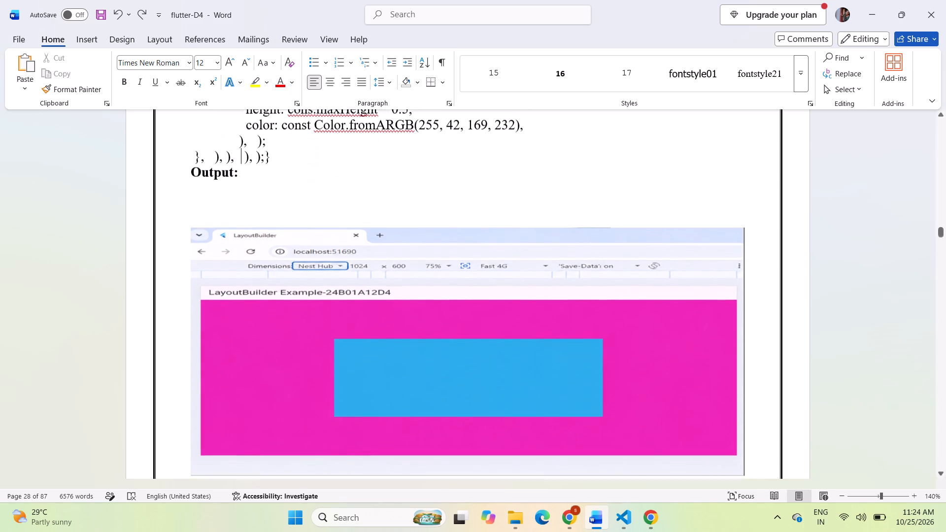
{"action": "scroll", "coordinate": [288, 367], "scroll_direction": "down", "scroll_amount": 1}
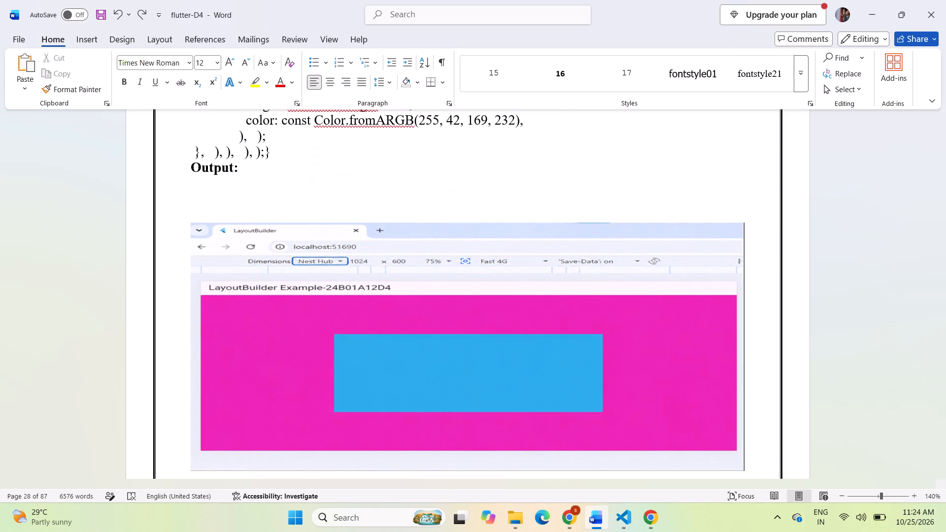
{"action": "scroll", "coordinate": [345, 228], "scroll_direction": "up", "scroll_amount": 2}
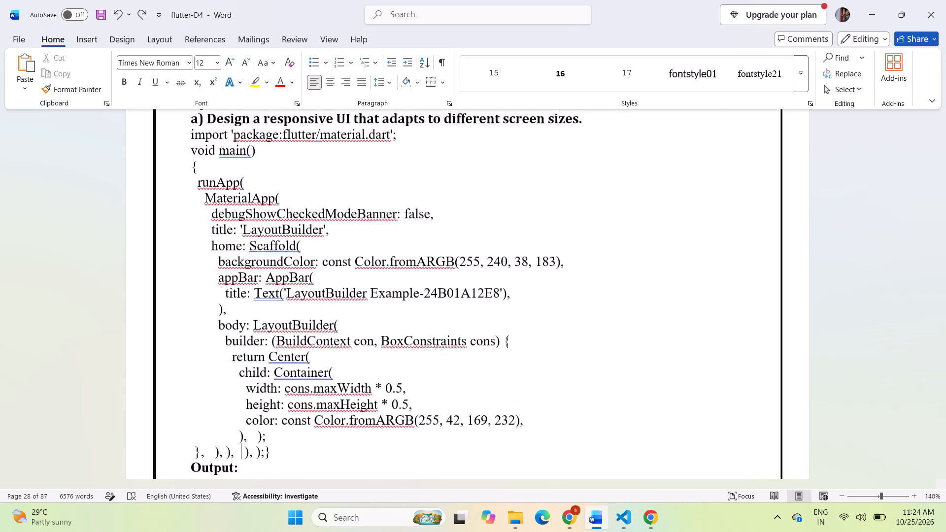
{"action": "scroll", "coordinate": [345, 228], "scroll_direction": "up", "scroll_amount": 1}
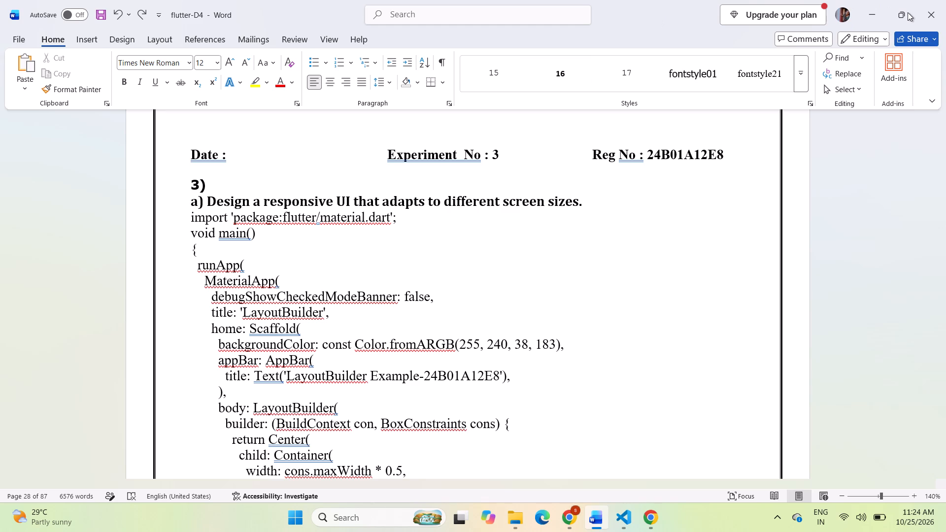
Put the flutter-D4 document side by side with the Chrome window holding WhatsApp and download history, minimizing the code editor and DevTools windows.
{"action": "left_click", "coordinate": [848, 48]}
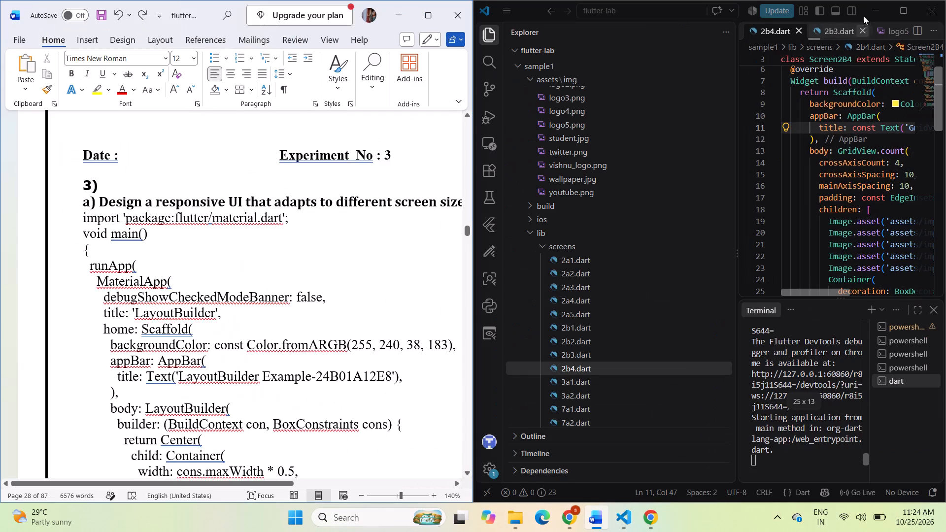
{"action": "left_click", "coordinate": [869, 11]}
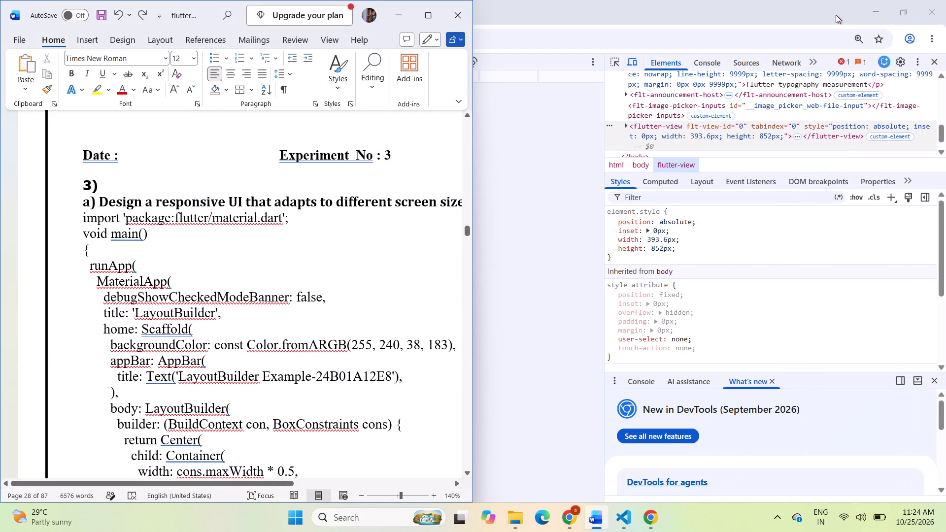
{"action": "left_click", "coordinate": [872, 7]}
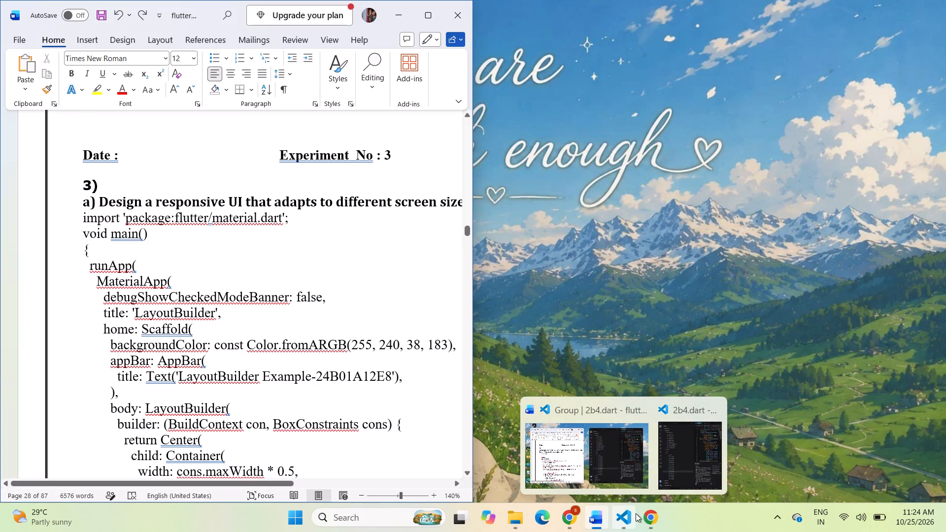
{"action": "left_click", "coordinate": [572, 522]}
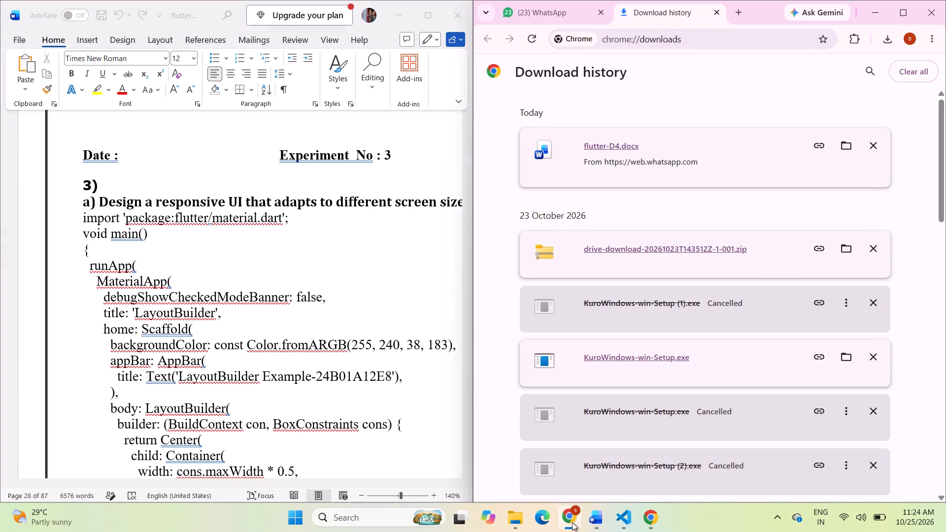
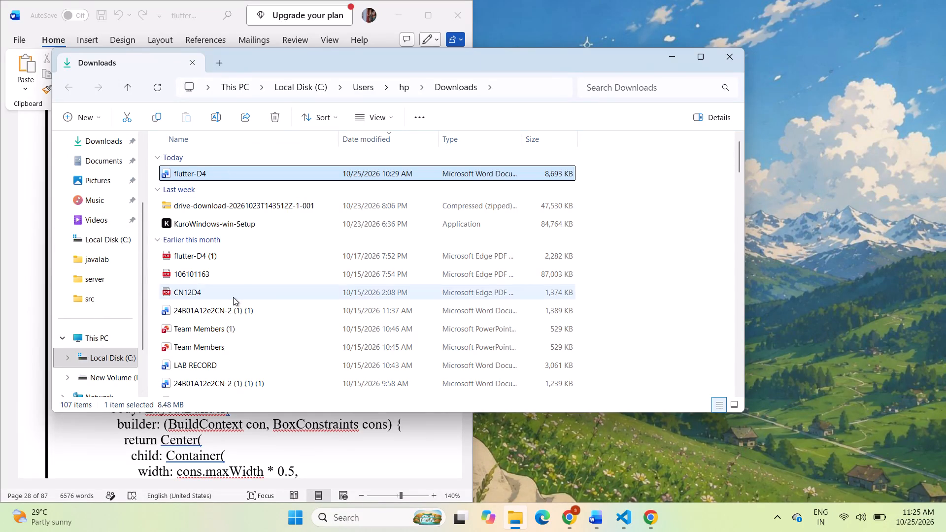
View the flutter-D4 (1) PDF from Downloads around its debugging tools Summary Table, and minimize it and the Downloads window to uncover the lab record.
{"action": "double_click", "coordinate": [203, 256]}
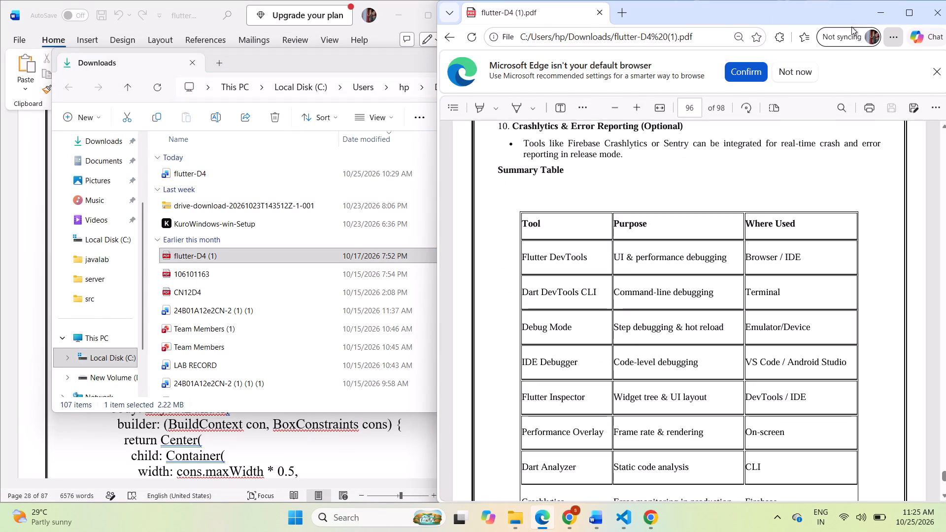
{"action": "scroll", "coordinate": [766, 235], "scroll_direction": "down", "scroll_amount": 2}
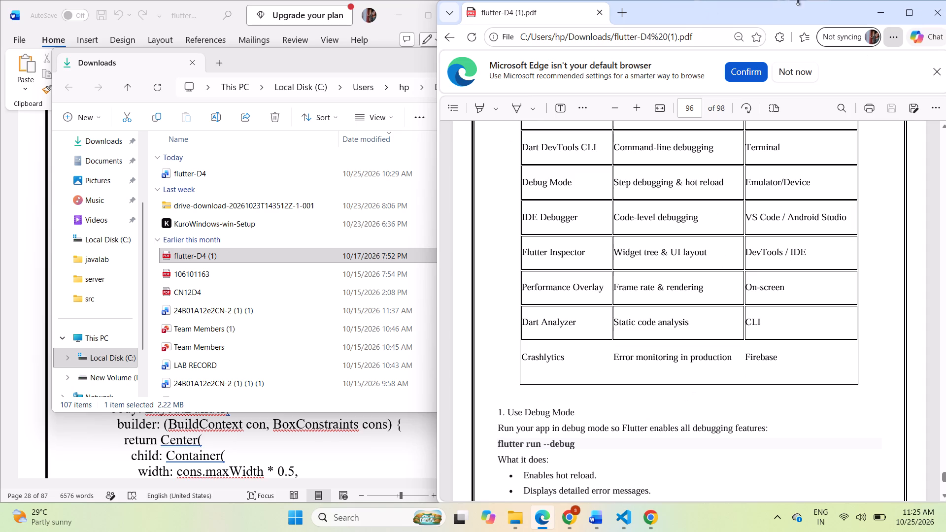
{"action": "left_click", "coordinate": [881, 14]}
{"action": "left_click", "coordinate": [670, 60]}
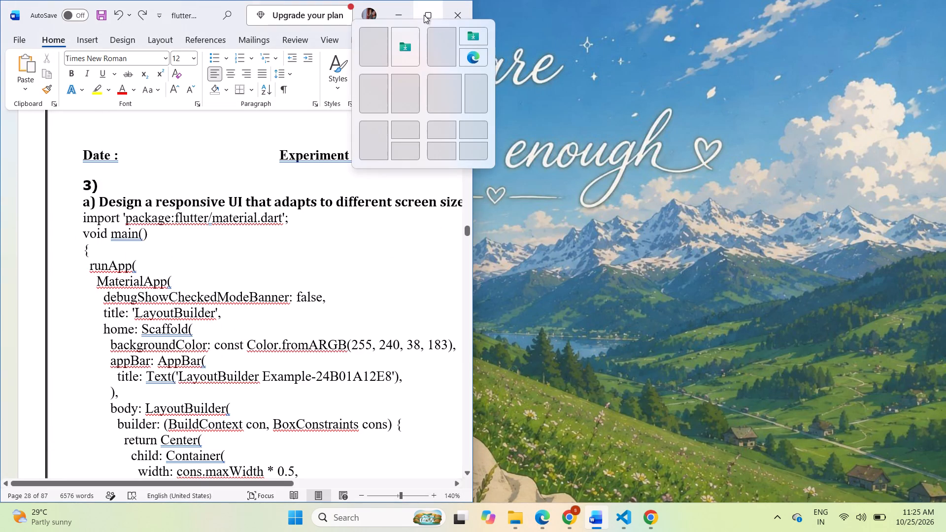
Arrange the Word lab record beside the flutter-D4 (1).pdf reference in Edge, with File Explorer minimised.
{"action": "left_click", "coordinate": [405, 40]}
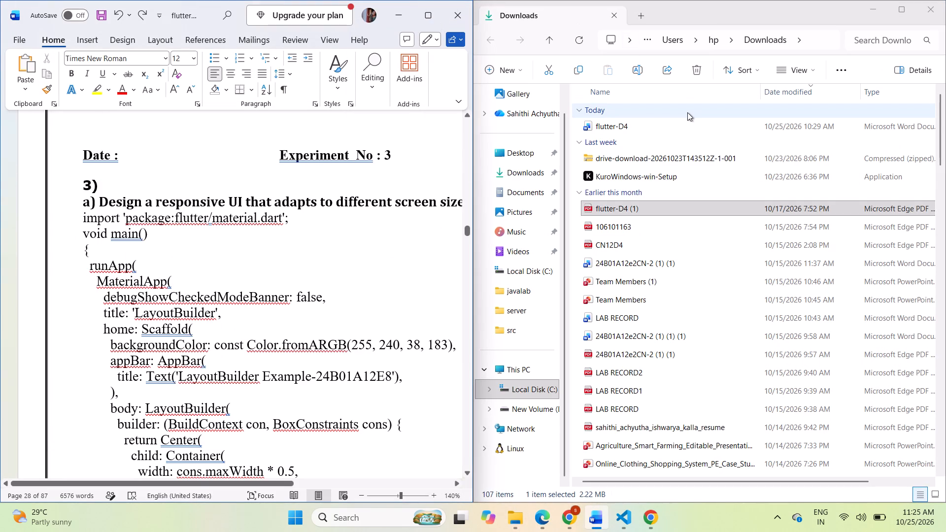
{"action": "left_click", "coordinate": [866, 10]}
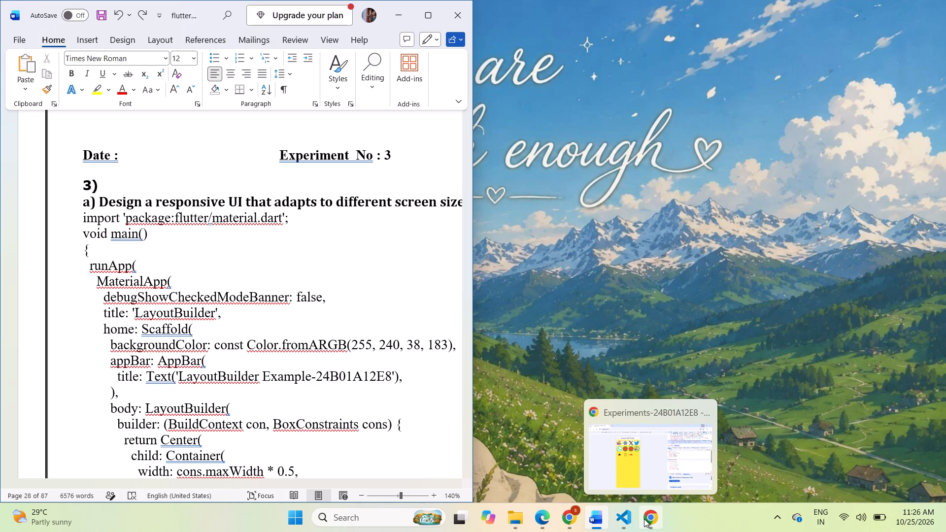
{"action": "left_click", "coordinate": [545, 521]}
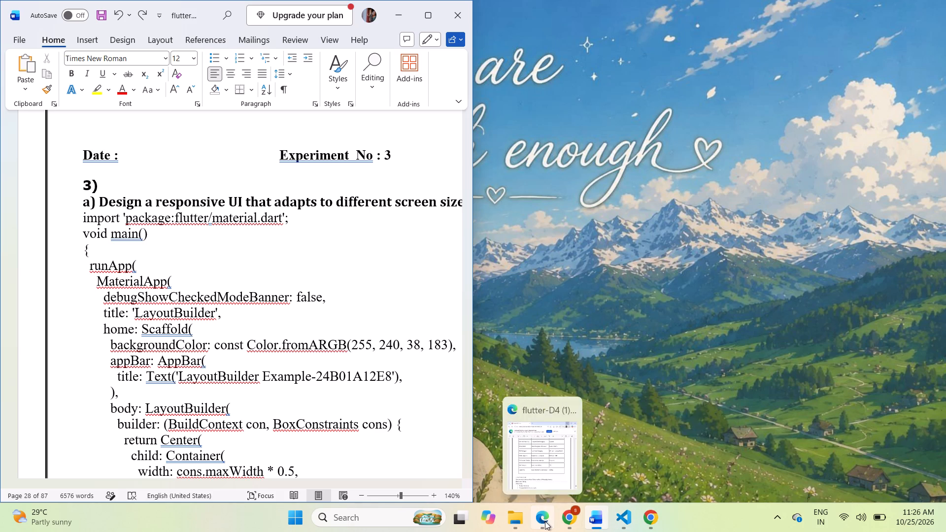
Go back through the reference PDF to its first page, Experiment 1.
{"action": "scroll", "coordinate": [626, 287], "scroll_direction": "up", "scroll_amount": 19}
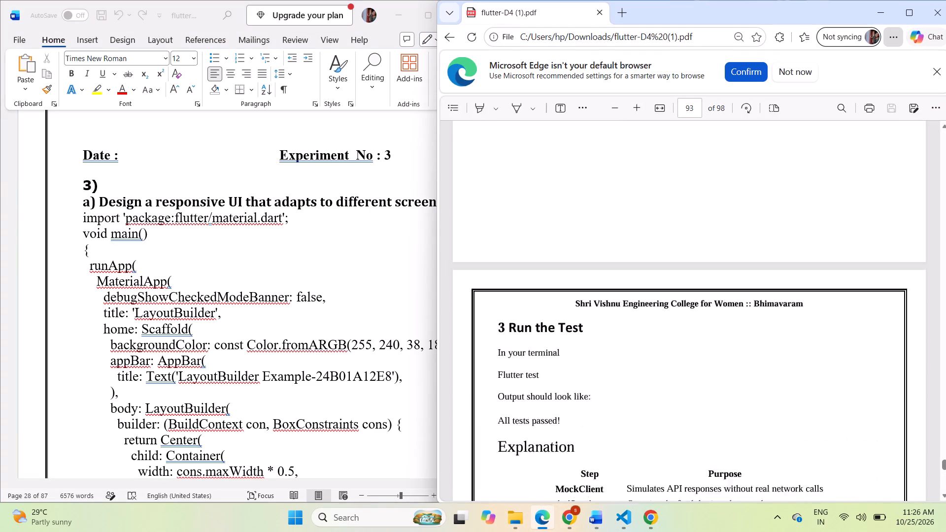
{"action": "scroll", "coordinate": [626, 287], "scroll_direction": "up", "scroll_amount": 20}
{"action": "scroll", "coordinate": [626, 287], "scroll_direction": "up", "scroll_amount": 5}
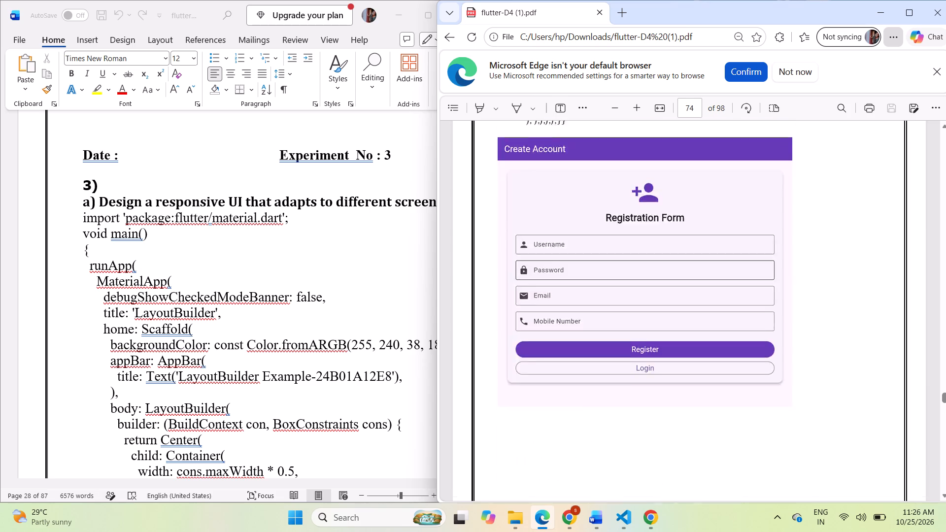
{"action": "scroll", "coordinate": [626, 287], "scroll_direction": "up", "scroll_amount": 20}
{"action": "scroll", "coordinate": [626, 287], "scroll_direction": "up", "scroll_amount": 11}
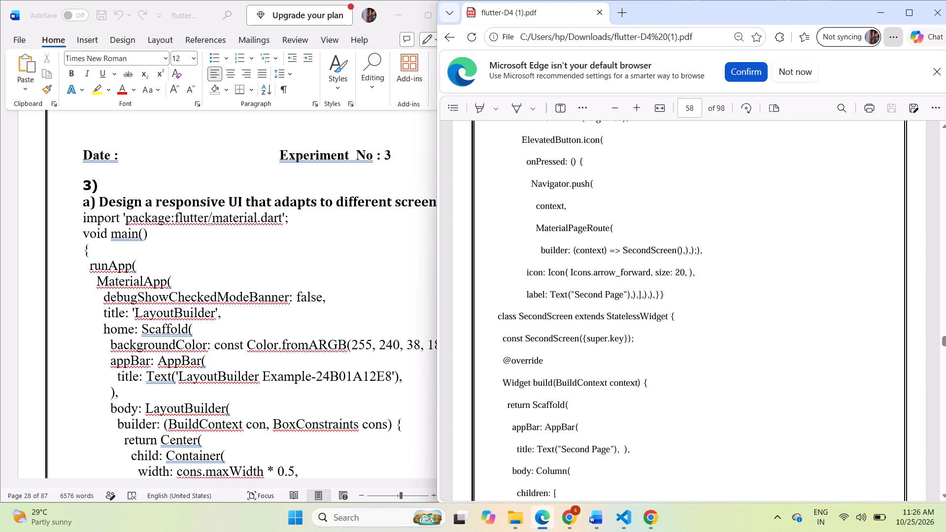
{"action": "scroll", "coordinate": [626, 287], "scroll_direction": "up", "scroll_amount": 13}
{"action": "scroll", "coordinate": [626, 287], "scroll_direction": "up", "scroll_amount": 16}
{"action": "scroll", "coordinate": [626, 287], "scroll_direction": "up", "scroll_amount": 7}
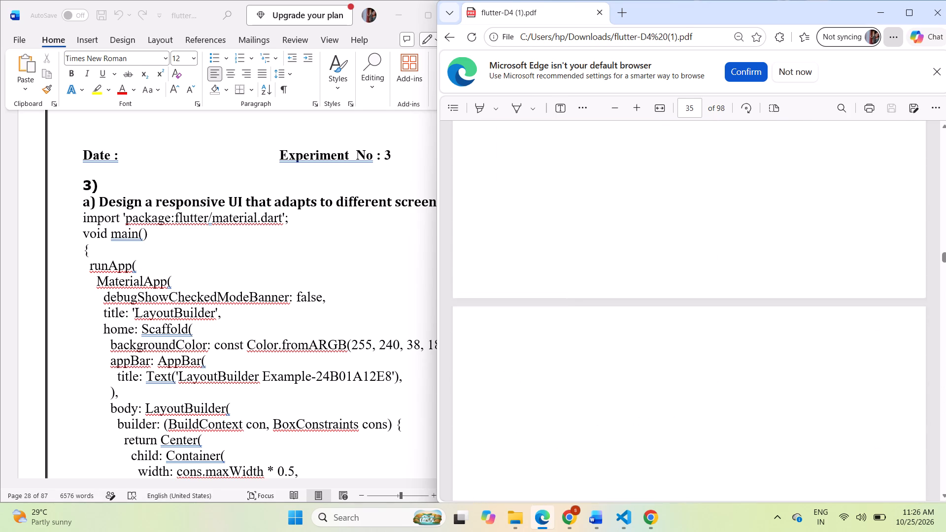
{"action": "scroll", "coordinate": [626, 287], "scroll_direction": "up", "scroll_amount": 15}
{"action": "scroll", "coordinate": [626, 287], "scroll_direction": "up", "scroll_amount": 18}
{"action": "scroll", "coordinate": [626, 287], "scroll_direction": "up", "scroll_amount": 3}
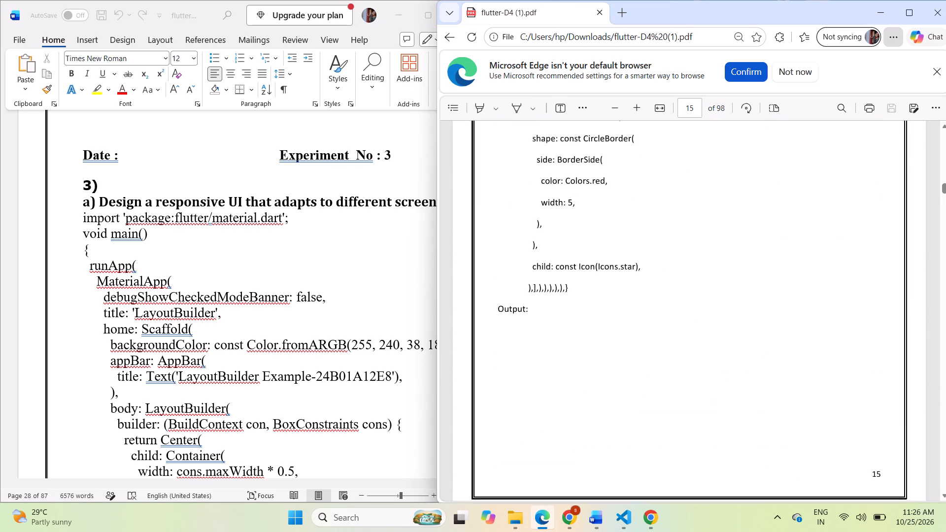
{"action": "scroll", "coordinate": [626, 287], "scroll_direction": "up", "scroll_amount": 18}
{"action": "scroll", "coordinate": [626, 287], "scroll_direction": "up", "scroll_amount": 13}
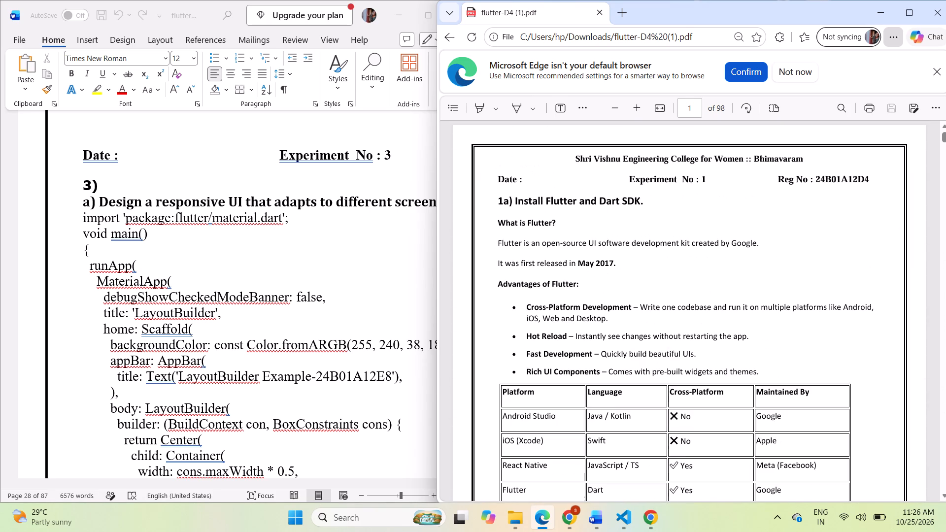
Review the layout of Experiments 1 and 2 in the reference PDF, up to the start of Experiment 3.
{"action": "scroll", "coordinate": [626, 287], "scroll_direction": "down", "scroll_amount": 10}
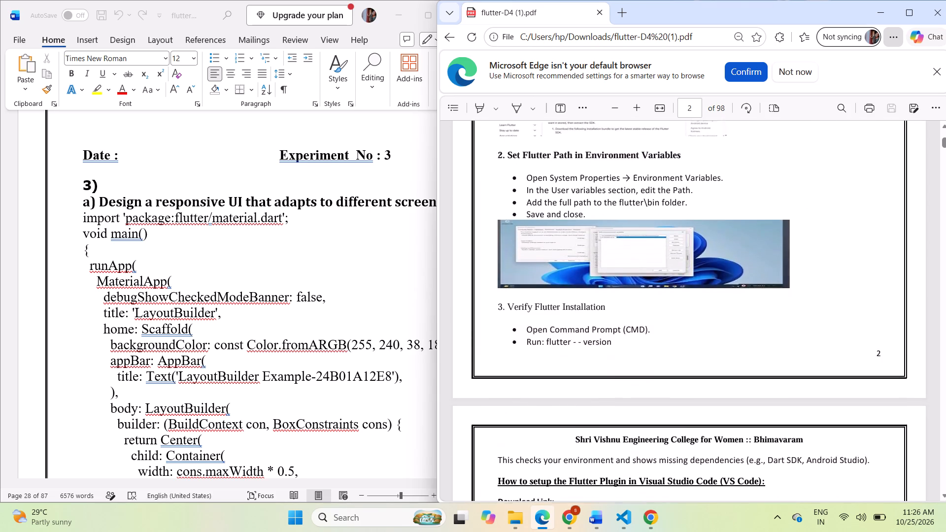
{"action": "scroll", "coordinate": [626, 287], "scroll_direction": "down", "scroll_amount": 9}
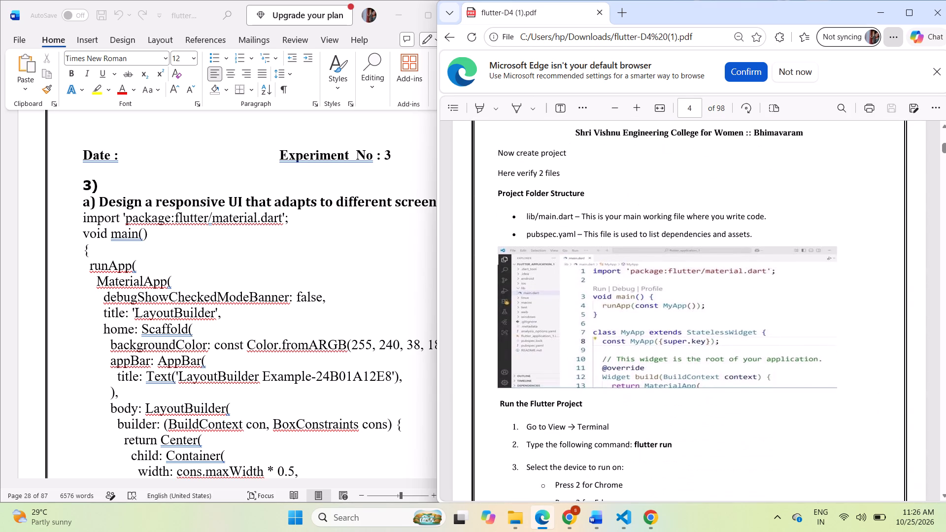
{"action": "scroll", "coordinate": [626, 287], "scroll_direction": "down", "scroll_amount": 4}
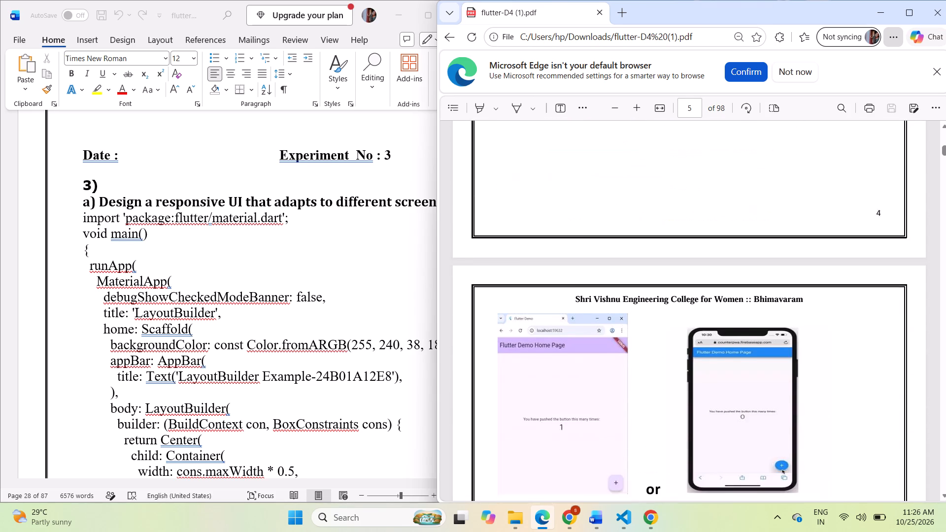
{"action": "scroll", "coordinate": [626, 287], "scroll_direction": "down", "scroll_amount": 6}
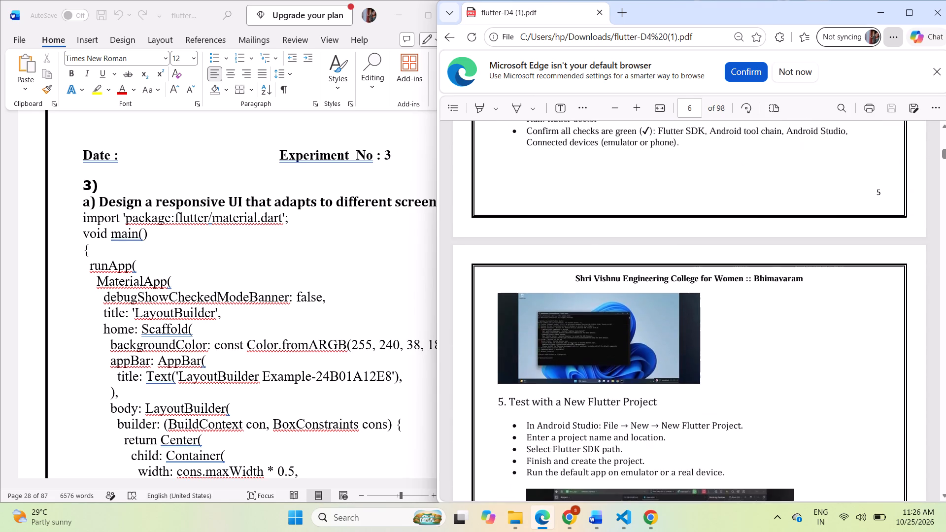
{"action": "scroll", "coordinate": [626, 287], "scroll_direction": "down", "scroll_amount": 6}
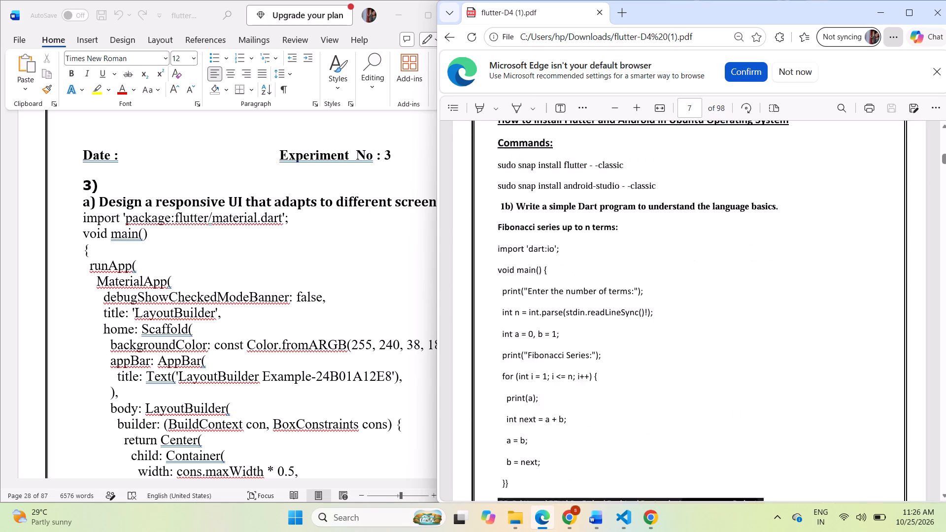
{"action": "scroll", "coordinate": [626, 287], "scroll_direction": "down", "scroll_amount": 7}
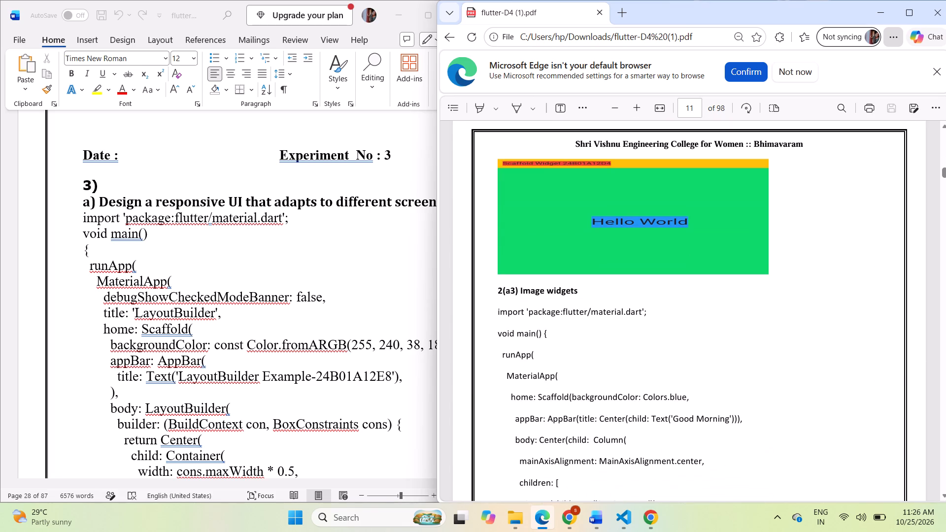
{"action": "scroll", "coordinate": [626, 287], "scroll_direction": "down", "scroll_amount": 7}
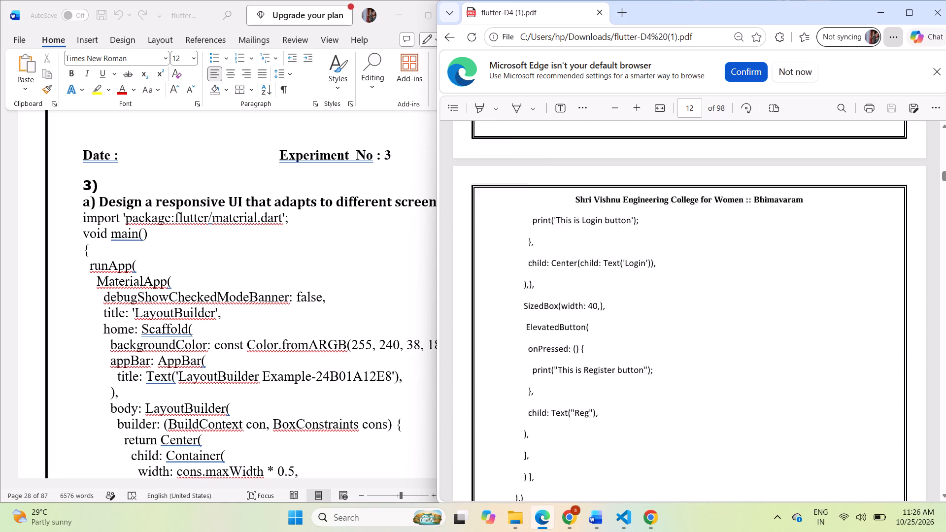
{"action": "scroll", "coordinate": [626, 287], "scroll_direction": "down", "scroll_amount": 6}
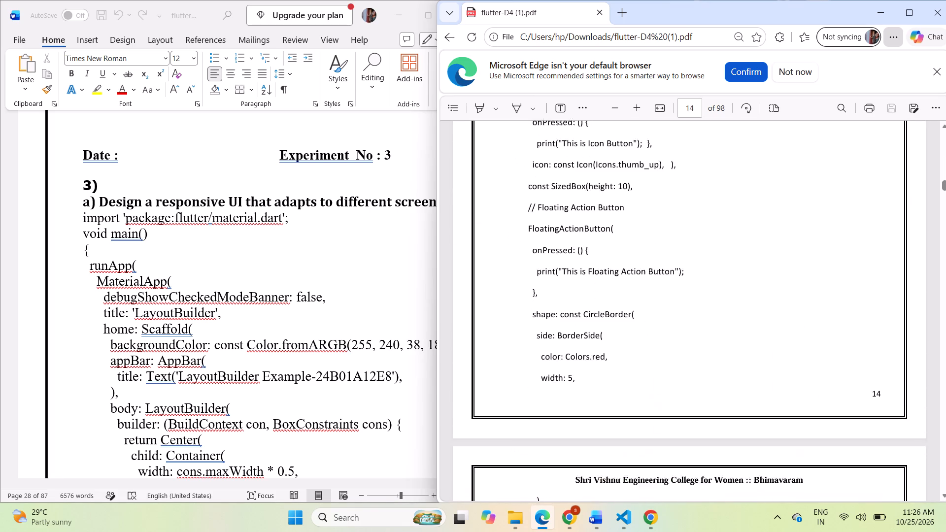
{"action": "scroll", "coordinate": [626, 287], "scroll_direction": "down", "scroll_amount": 6}
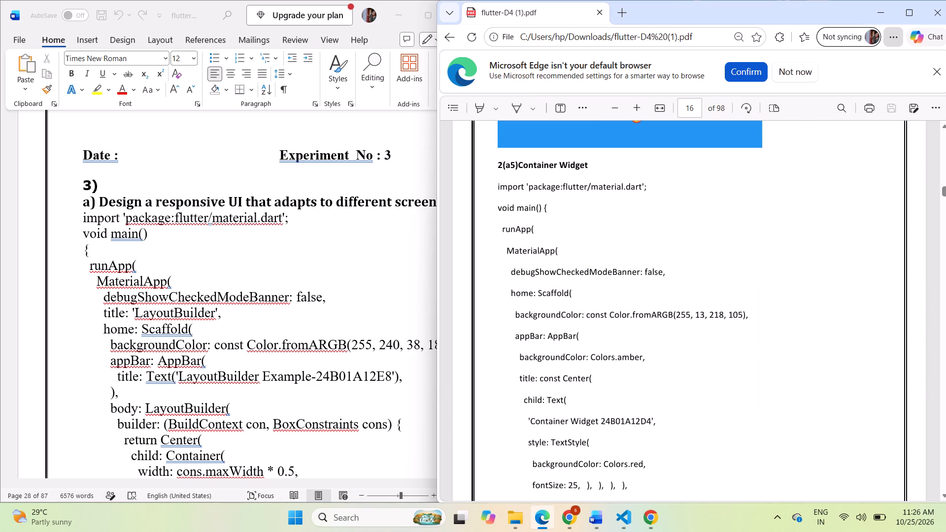
{"action": "scroll", "coordinate": [626, 287], "scroll_direction": "down", "scroll_amount": 6}
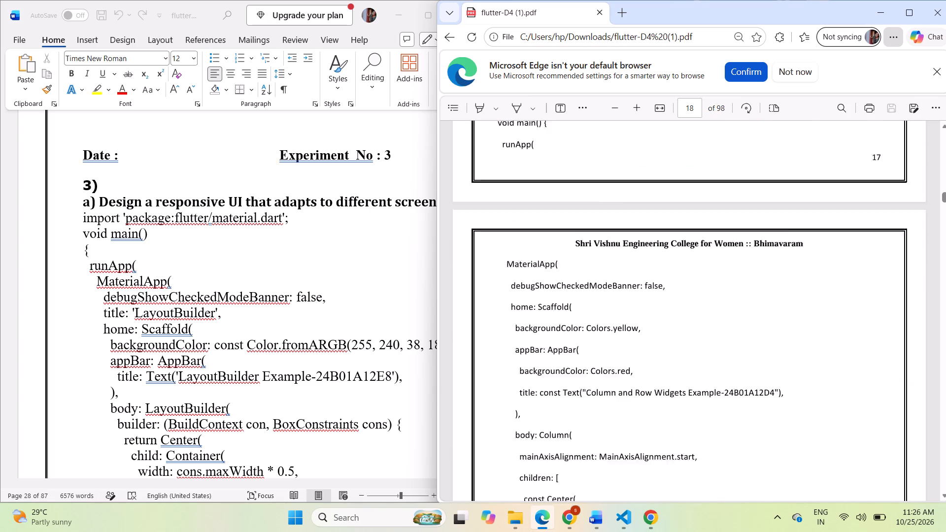
{"action": "scroll", "coordinate": [626, 287], "scroll_direction": "down", "scroll_amount": 6}
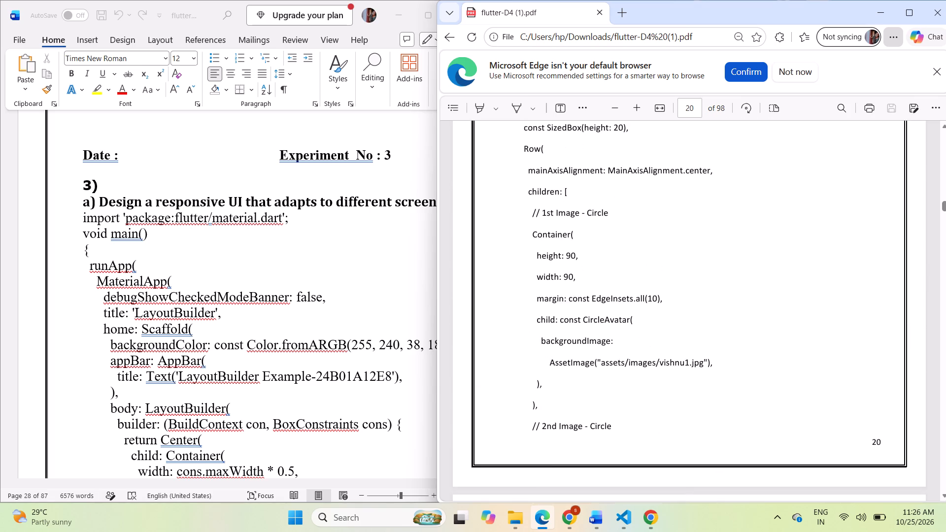
{"action": "scroll", "coordinate": [626, 287], "scroll_direction": "down", "scroll_amount": 6}
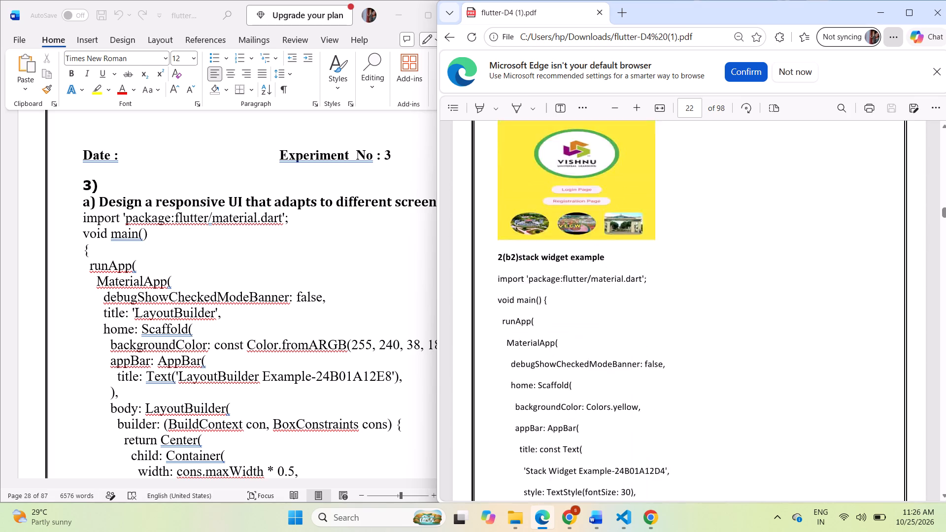
{"action": "scroll", "coordinate": [626, 287], "scroll_direction": "down", "scroll_amount": 6}
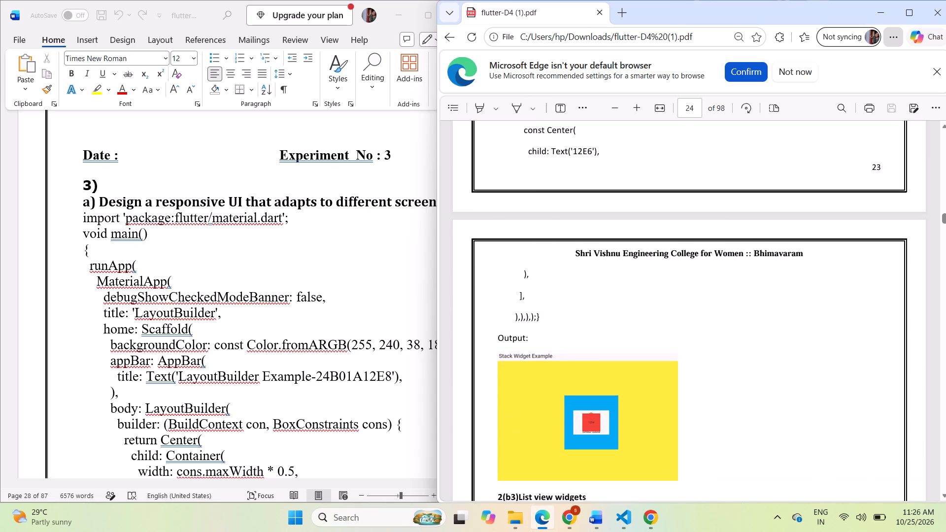
{"action": "scroll", "coordinate": [626, 287], "scroll_direction": "down", "scroll_amount": 6}
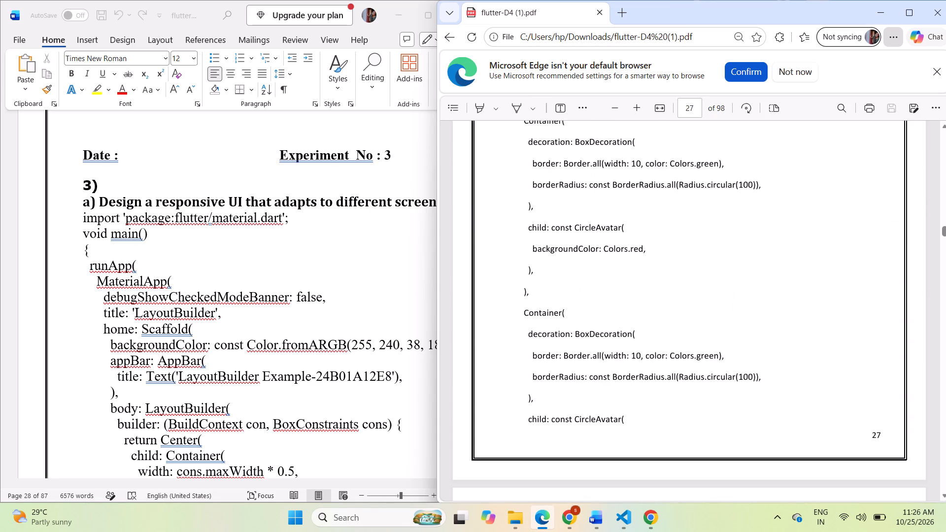
{"action": "scroll", "coordinate": [626, 287], "scroll_direction": "down", "scroll_amount": 3}
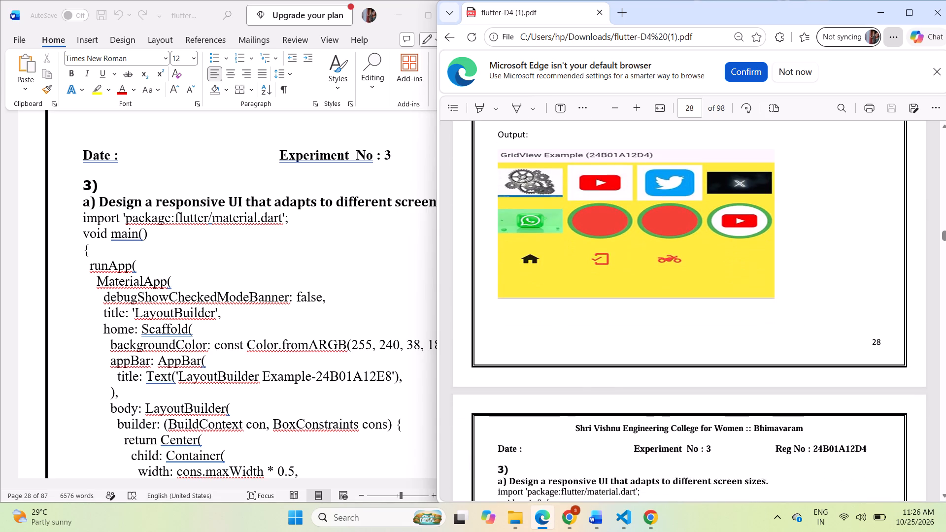
Compare program 3(a) in the Word record with the same program in the reference PDF.
{"action": "scroll", "coordinate": [626, 287], "scroll_direction": "down", "scroll_amount": 3}
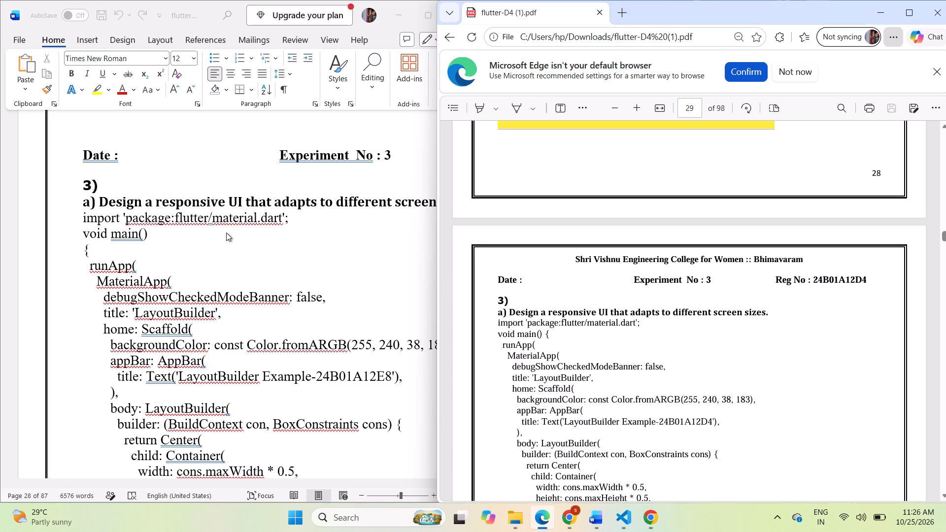
{"action": "scroll", "coordinate": [226, 233], "scroll_direction": "down", "scroll_amount": 1}
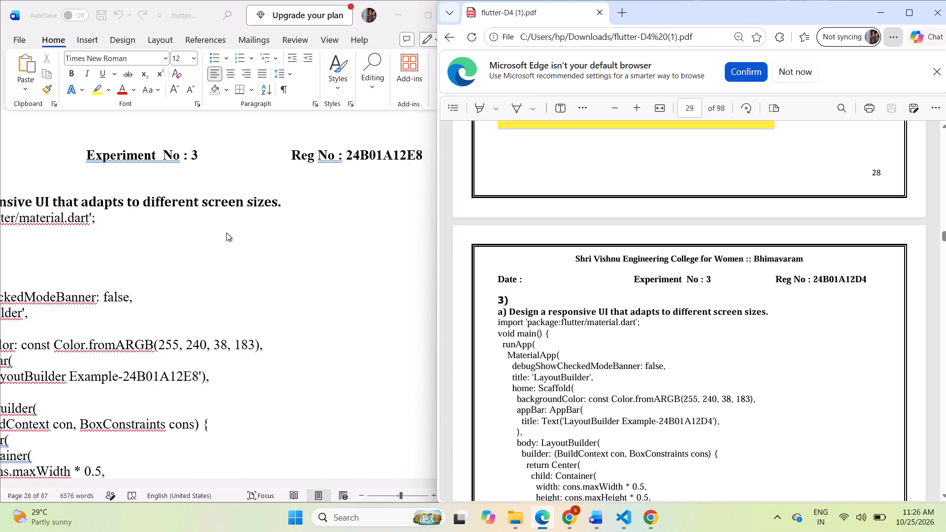
{"action": "scroll", "coordinate": [226, 233], "scroll_direction": "down", "scroll_amount": 3}
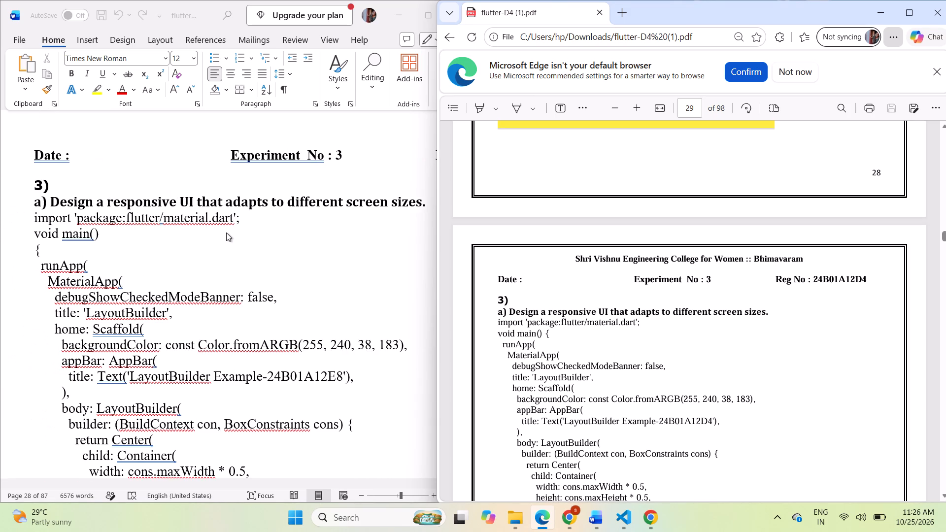
{"action": "scroll", "coordinate": [226, 233], "scroll_direction": "down", "scroll_amount": 2}
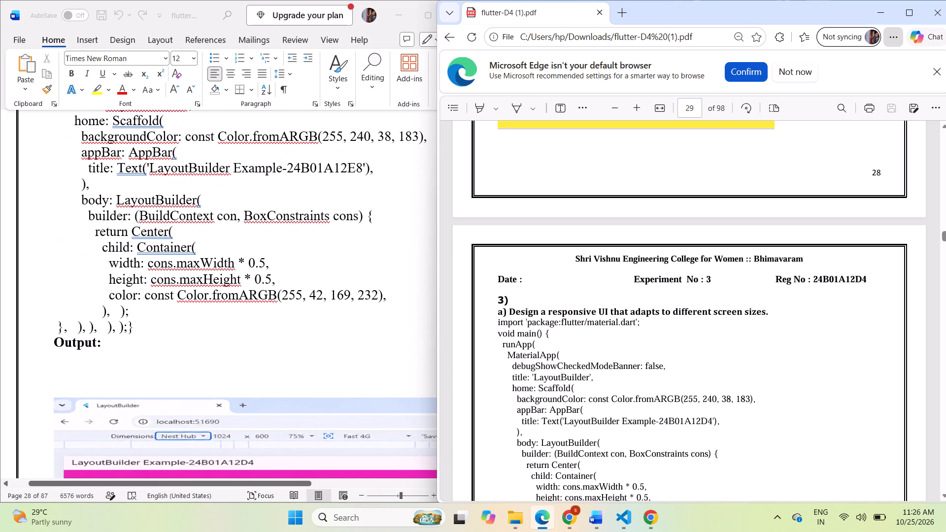
{"action": "scroll", "coordinate": [598, 418], "scroll_direction": "down", "scroll_amount": 1}
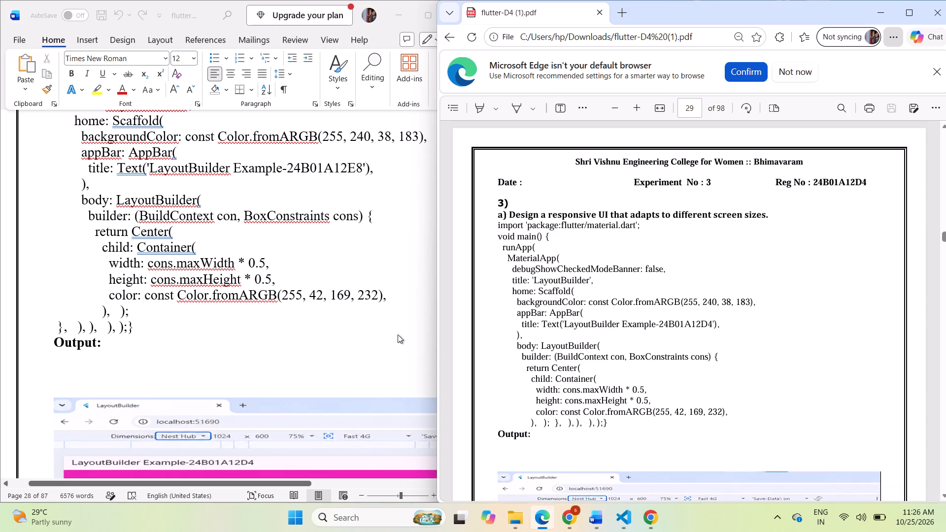
In Word, change the font of the entire 3(a) program, from the import line to the last closing brackets, to Calibri (Body).
{"action": "scroll", "coordinate": [269, 263], "scroll_direction": "up", "scroll_amount": 1}
{"action": "scroll", "coordinate": [115, 178], "scroll_direction": "up", "scroll_amount": 1}
{"action": "left_click", "coordinate": [53, 371]}
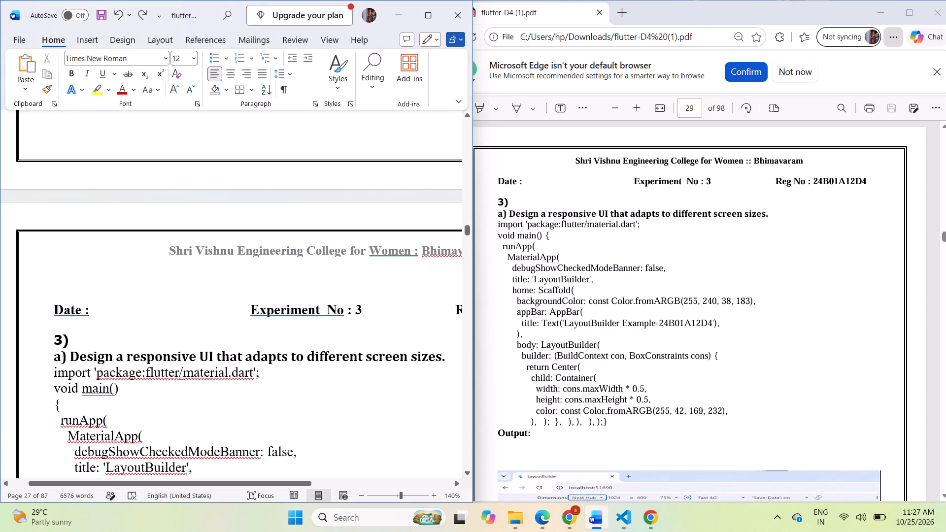
{"action": "left_click_drag", "start_coordinate": [54, 375], "coordinate": [176, 131]}
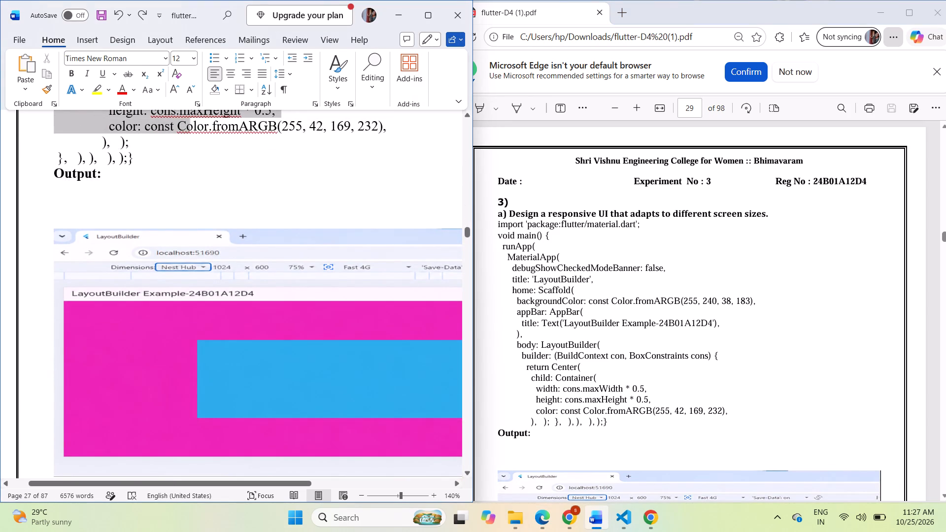
{"action": "left_click_drag", "start_coordinate": [176, 131], "coordinate": [163, 163]}
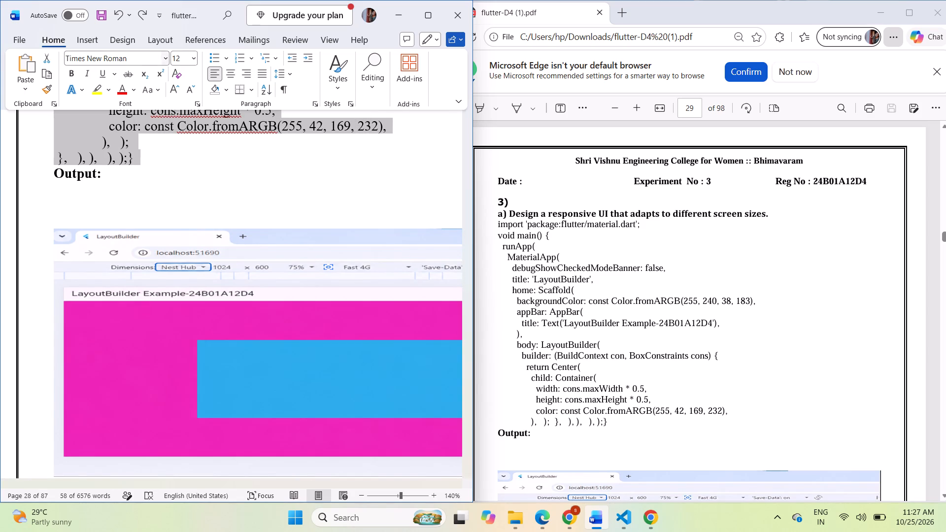
{"action": "left_click", "coordinate": [165, 59]}
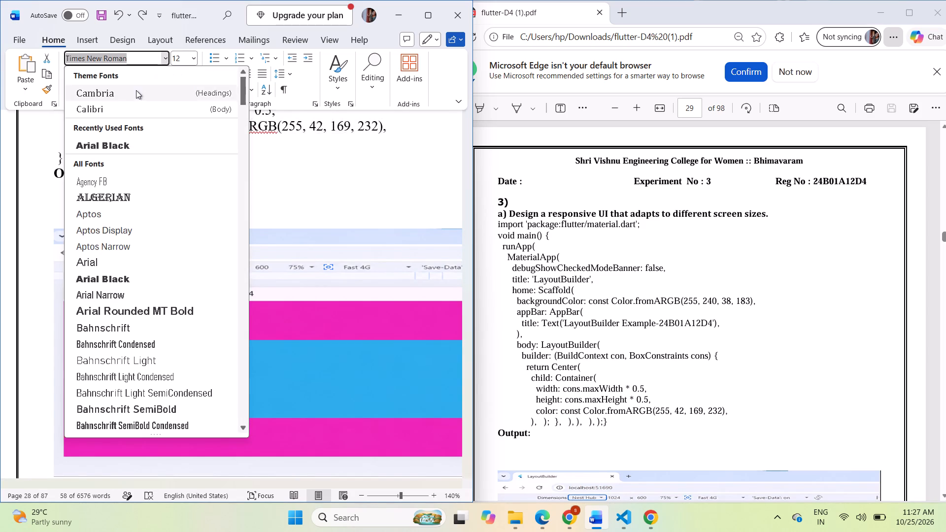
{"action": "left_click", "coordinate": [126, 107]}
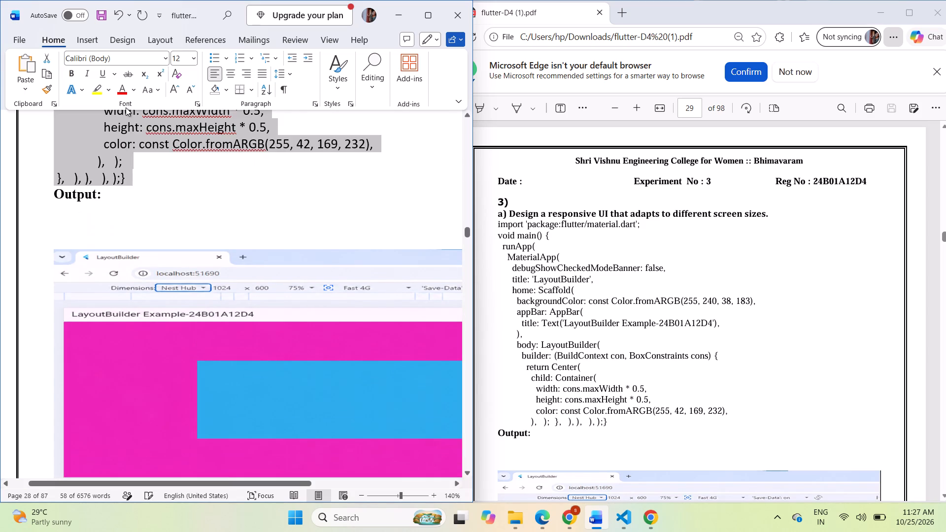
{"action": "scroll", "coordinate": [242, 190], "scroll_direction": "up", "scroll_amount": 2}
{"action": "left_click", "coordinate": [285, 323]}
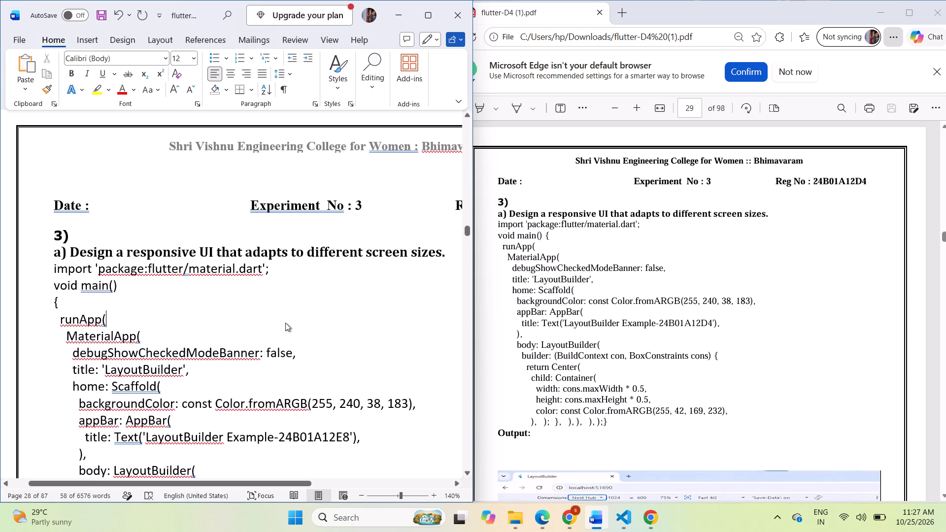
Look back over the end of the GridView program and its output before Experiment 3 in the Word record.
{"action": "scroll", "coordinate": [296, 253], "scroll_direction": "up", "scroll_amount": 3}
{"action": "left_click", "coordinate": [296, 253]}
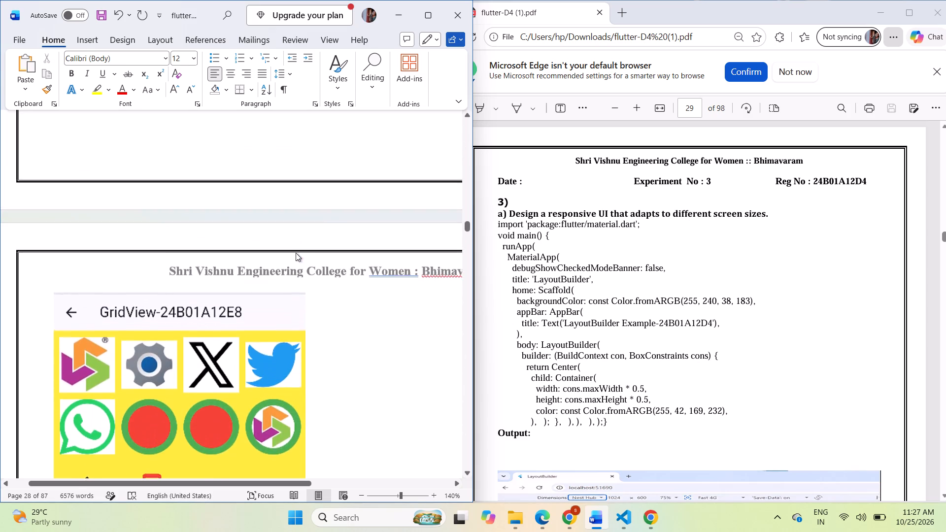
{"action": "scroll", "coordinate": [296, 253], "scroll_direction": "up", "scroll_amount": 2}
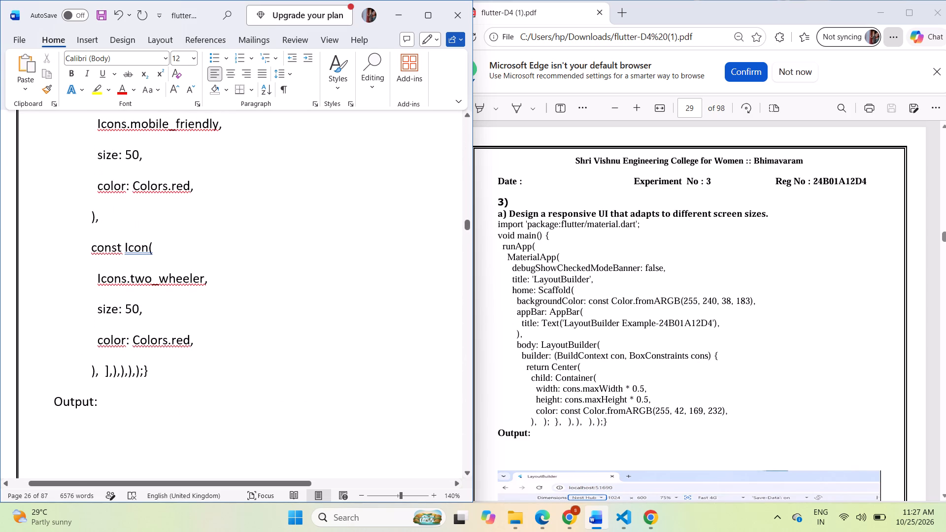
{"action": "left_click_drag", "start_coordinate": [94, 250], "coordinate": [126, 252]}
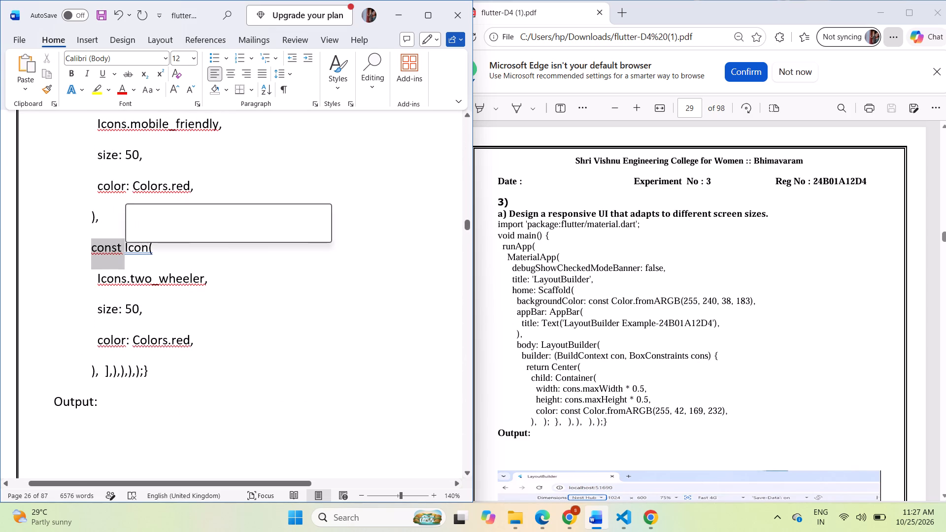
{"action": "left_click", "coordinate": [281, 310]}
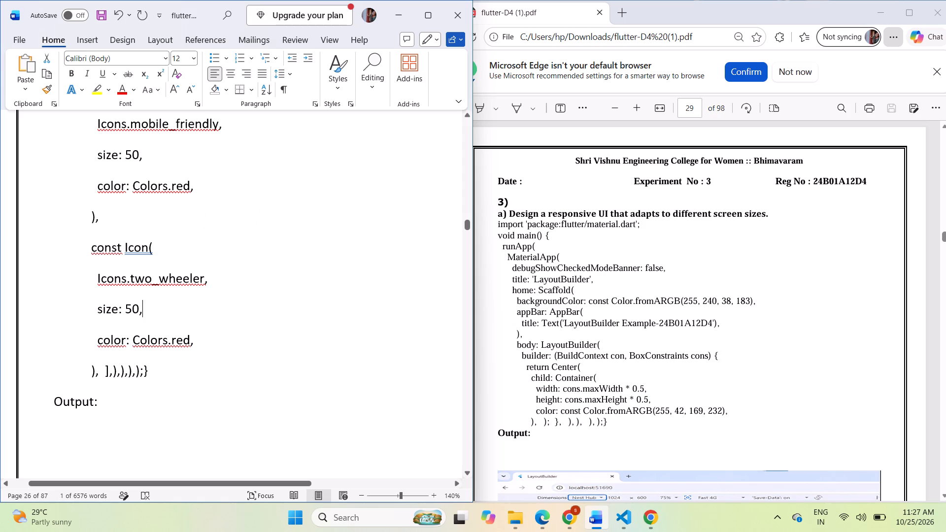
{"action": "scroll", "coordinate": [197, 309], "scroll_direction": "down", "scroll_amount": 5}
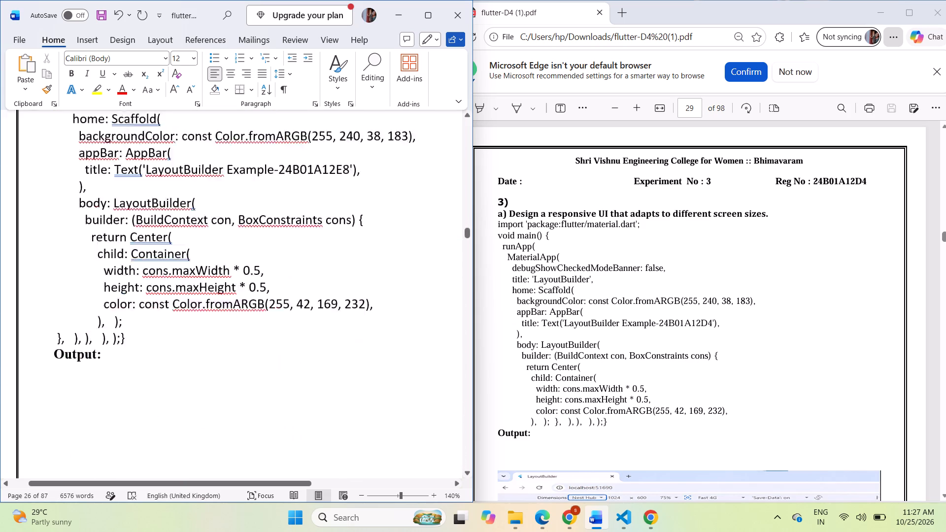
Join the last closing-brackets line of program 3(a) onto the bracket line above it.
{"action": "scroll", "coordinate": [156, 277], "scroll_direction": "up", "scroll_amount": 1}
{"action": "scroll", "coordinate": [97, 242], "scroll_direction": "up", "scroll_amount": 1}
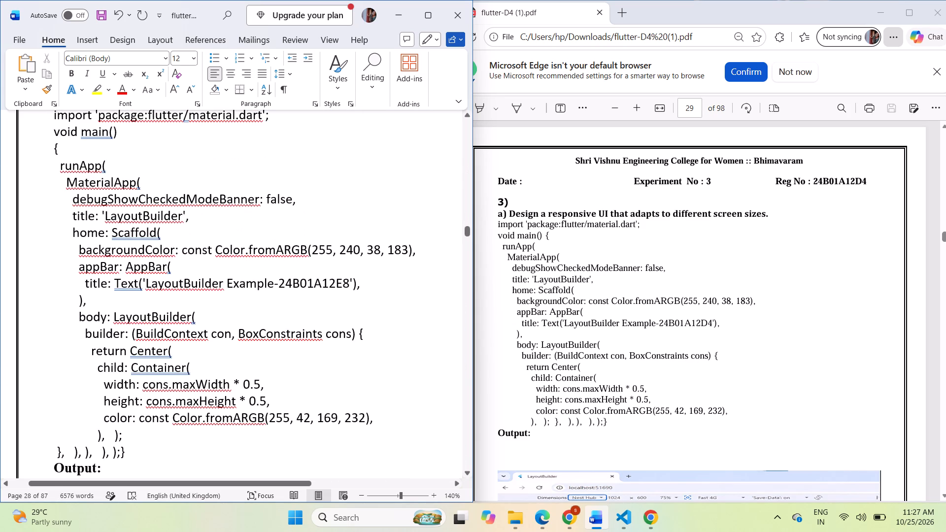
{"action": "left_click", "coordinate": [54, 448]}
{"action": "key", "text": "BackSpace"}
Compare program 3(a), its output screenshot and the start of 3b) in the Word record with the reference PDF.
{"action": "scroll", "coordinate": [28, 205], "scroll_direction": "up", "scroll_amount": 1}
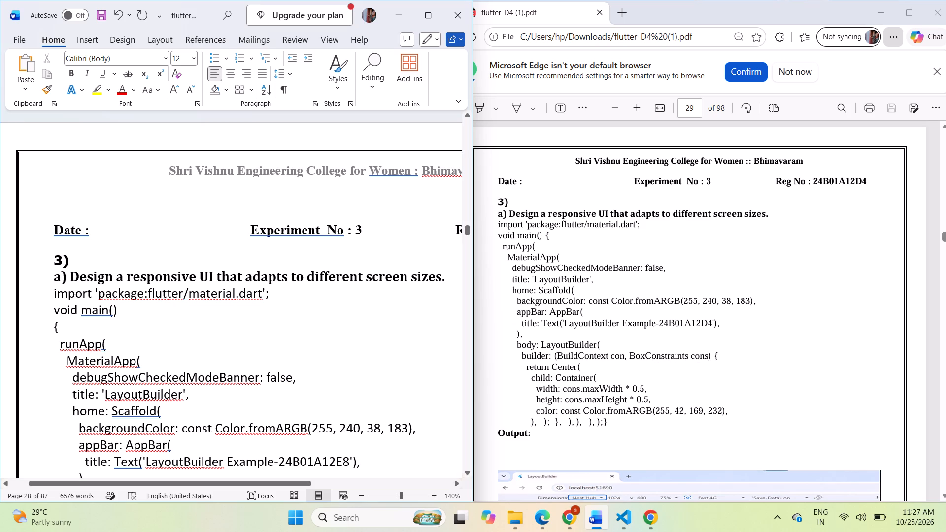
{"action": "scroll", "coordinate": [276, 367], "scroll_direction": "down", "scroll_amount": 2}
{"action": "scroll", "coordinate": [611, 375], "scroll_direction": "down", "scroll_amount": 1}
{"action": "scroll", "coordinate": [562, 346], "scroll_direction": "down", "scroll_amount": 1}
{"action": "left_click", "coordinate": [622, 341]}
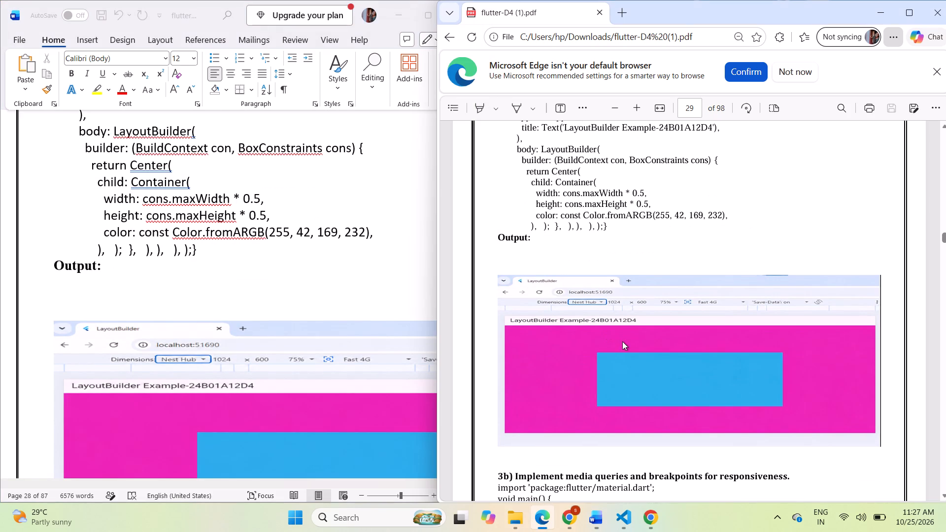
{"action": "scroll", "coordinate": [275, 396], "scroll_direction": "down", "scroll_amount": 2}
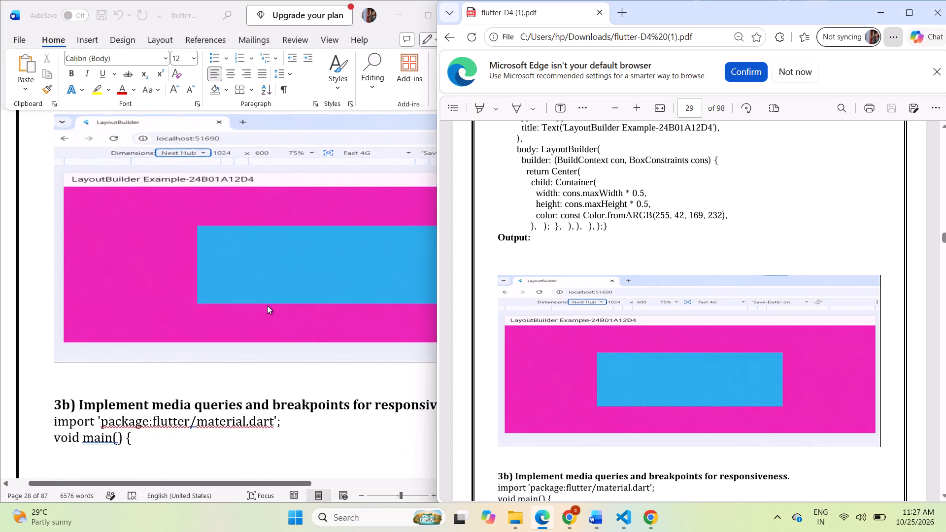
{"action": "scroll", "coordinate": [267, 305], "scroll_direction": "left", "scroll_amount": 2}
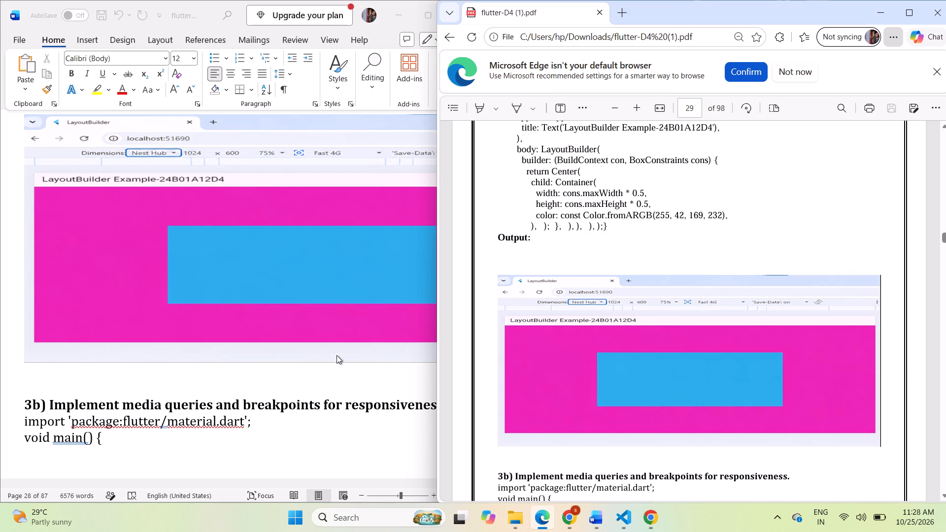
{"action": "scroll", "coordinate": [337, 355], "scroll_direction": "down", "scroll_amount": 1}
{"action": "scroll", "coordinate": [699, 342], "scroll_direction": "down", "scroll_amount": 1}
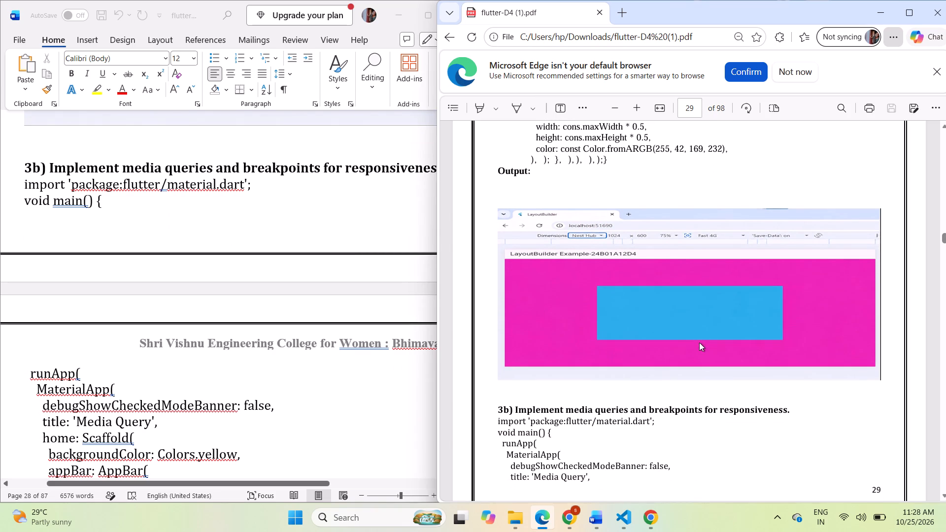
{"action": "scroll", "coordinate": [265, 298], "scroll_direction": "down", "scroll_amount": 2}
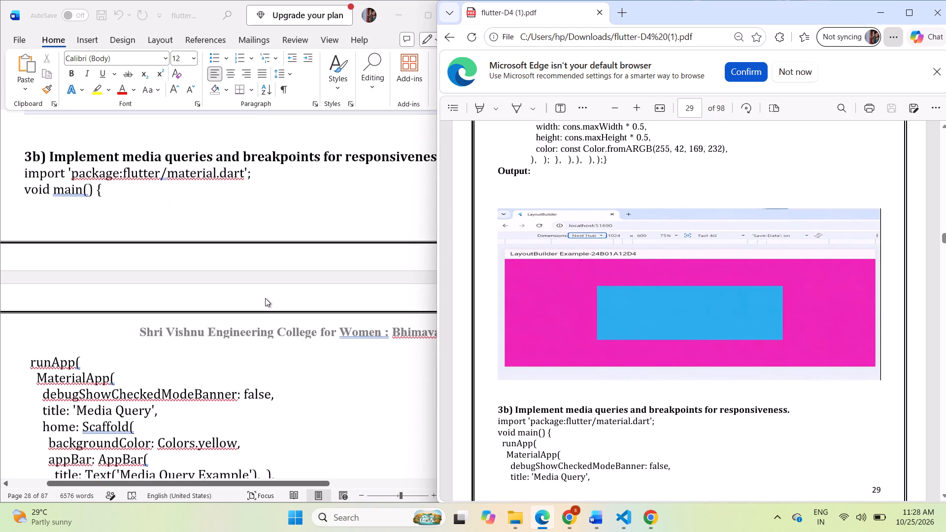
{"action": "scroll", "coordinate": [265, 298], "scroll_direction": "down", "scroll_amount": 2}
{"action": "scroll", "coordinate": [521, 210], "scroll_direction": "down", "scroll_amount": 1}
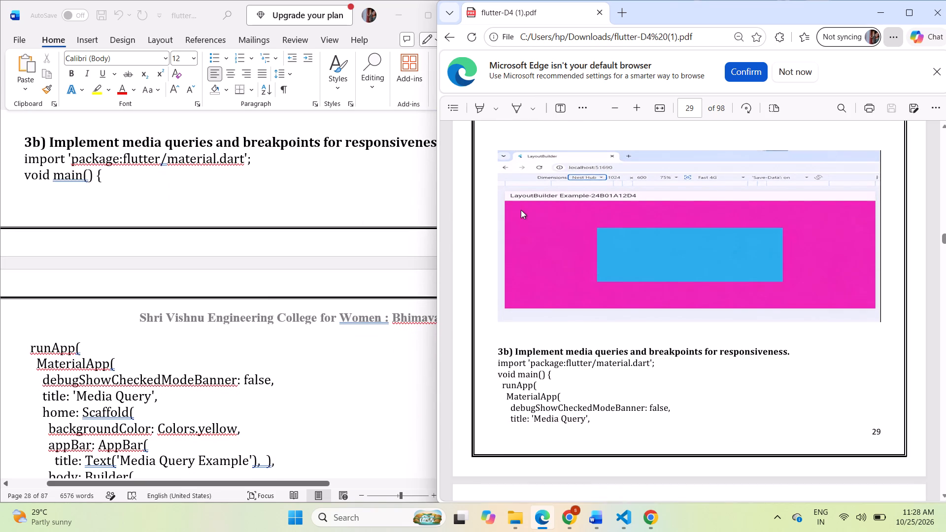
{"action": "scroll", "coordinate": [521, 210], "scroll_direction": "down", "scroll_amount": 1}
{"action": "scroll", "coordinate": [208, 96], "scroll_direction": "up", "scroll_amount": 2}
{"action": "scroll", "coordinate": [201, 176], "scroll_direction": "up", "scroll_amount": 1}
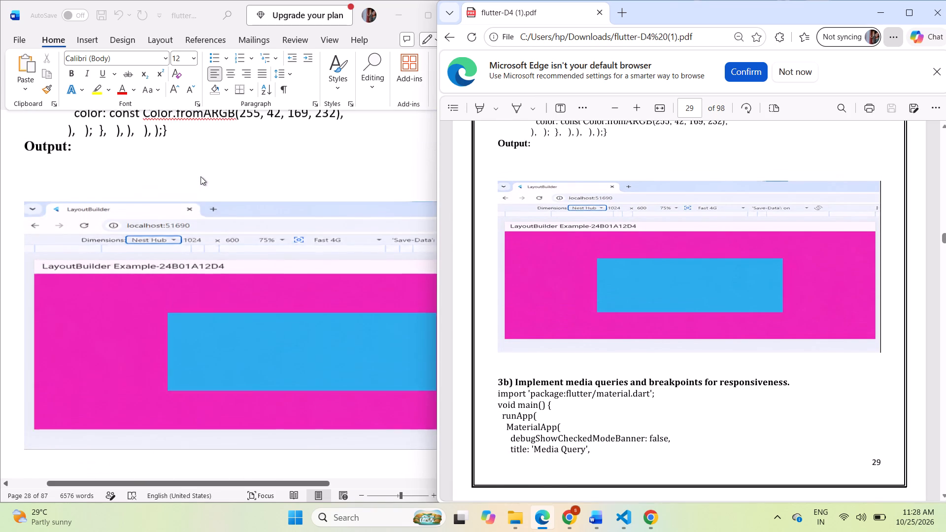
In Word, remove the blank line above the Date and Experiment No : 3 heading line.
{"action": "scroll", "coordinate": [201, 176], "scroll_direction": "up", "scroll_amount": 3}
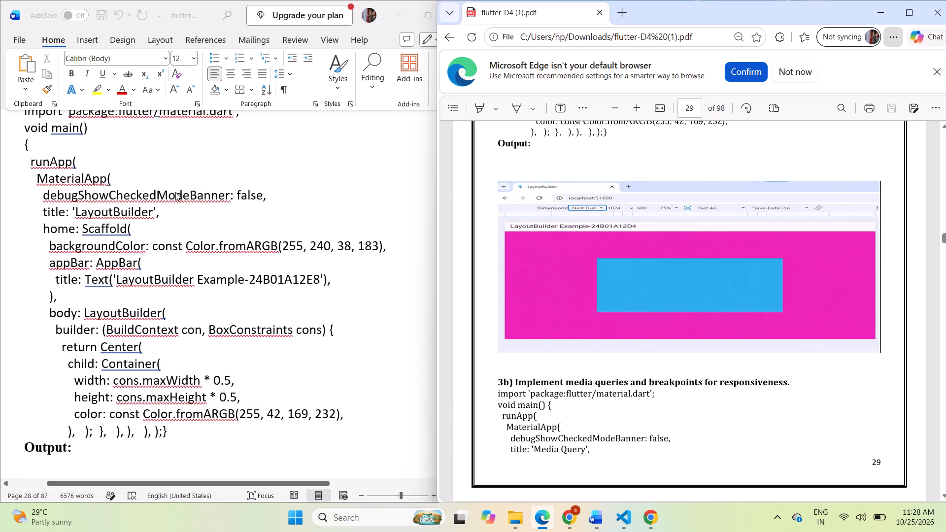
{"action": "scroll", "coordinate": [175, 192], "scroll_direction": "up", "scroll_amount": 1}
{"action": "scroll", "coordinate": [132, 266], "scroll_direction": "down", "scroll_amount": 1}
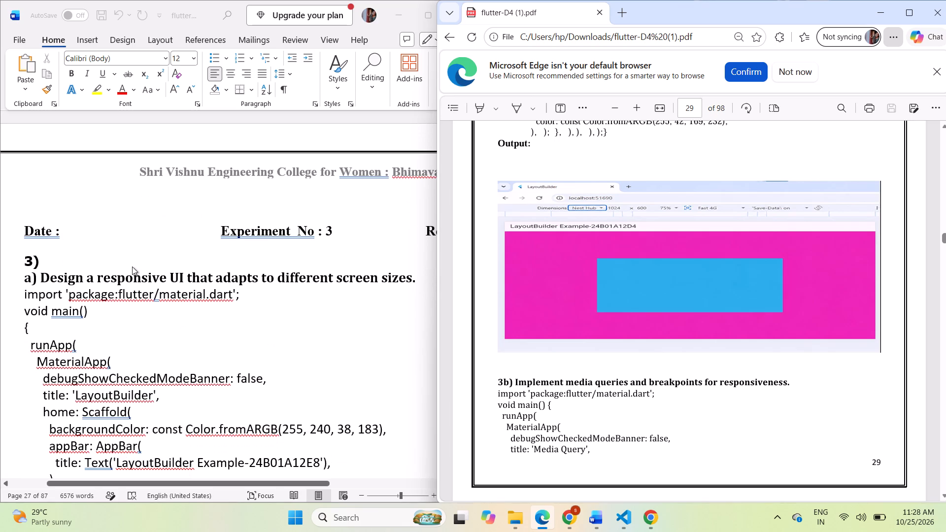
{"action": "left_click", "coordinate": [38, 220]}
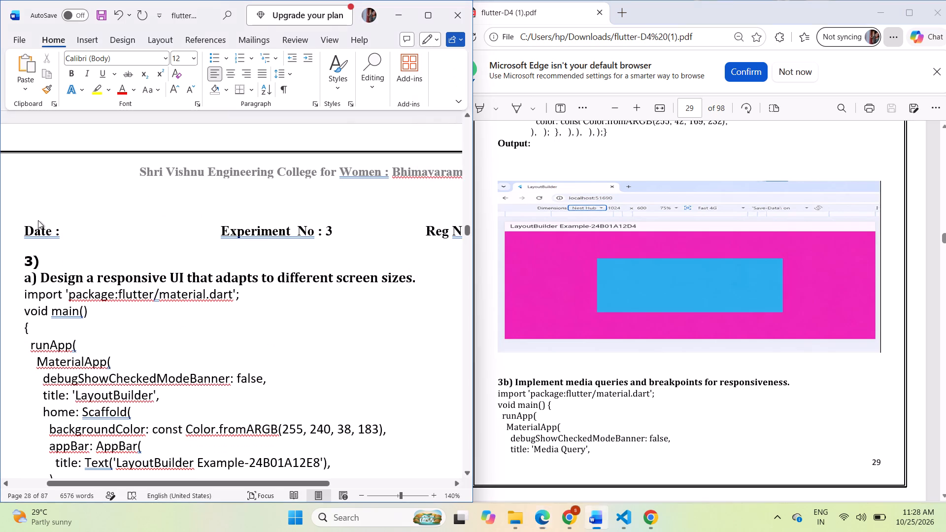
{"action": "left_click", "coordinate": [22, 232]}
{"action": "key", "text": "BackSpace"}
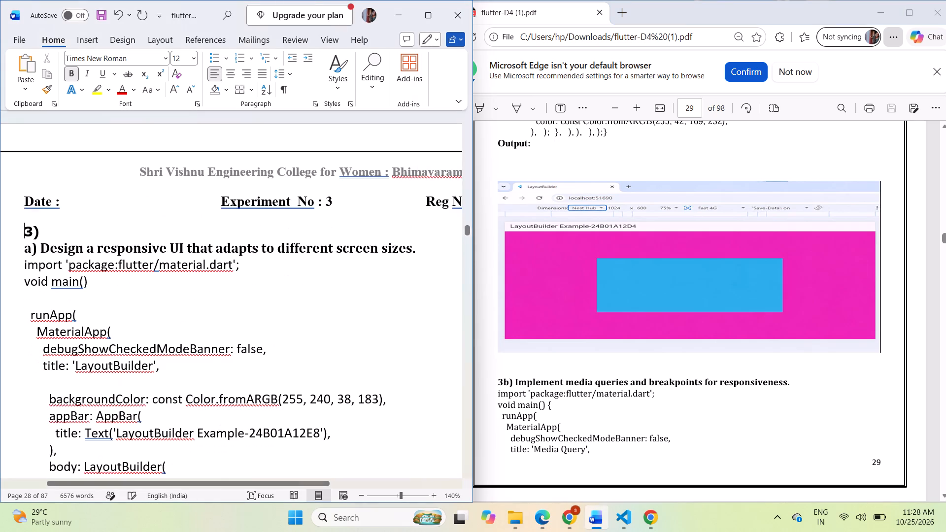
Reduce the height of the LayoutBuilder output screenshot under program 3(a), keeping its width.
{"action": "scroll", "coordinate": [64, 278], "scroll_direction": "down", "scroll_amount": 2}
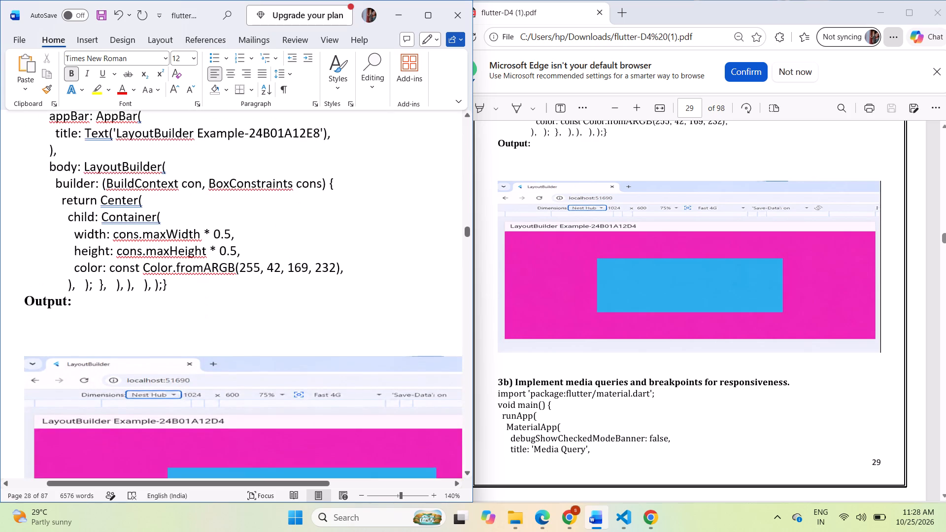
{"action": "scroll", "coordinate": [64, 278], "scroll_direction": "down", "scroll_amount": 2}
{"action": "left_click", "coordinate": [108, 269]}
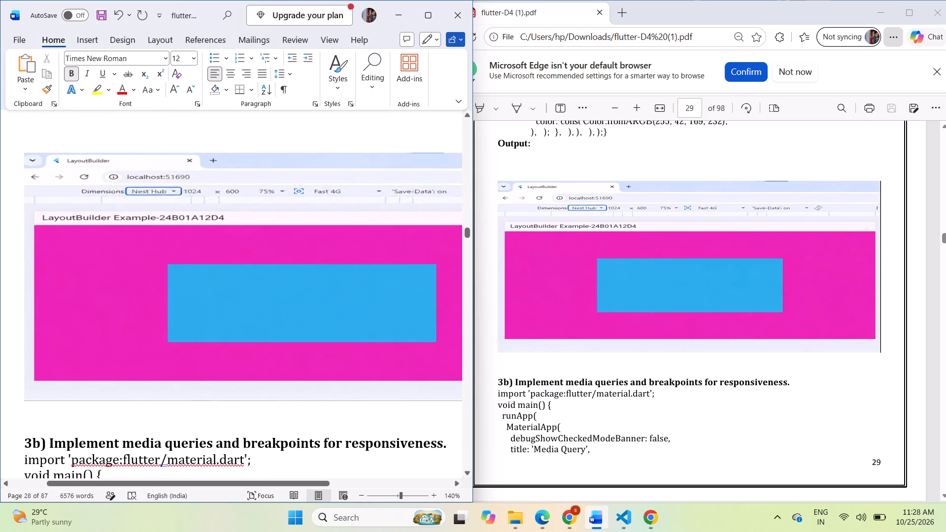
{"action": "left_click_drag", "start_coordinate": [301, 402], "coordinate": [301, 399]}
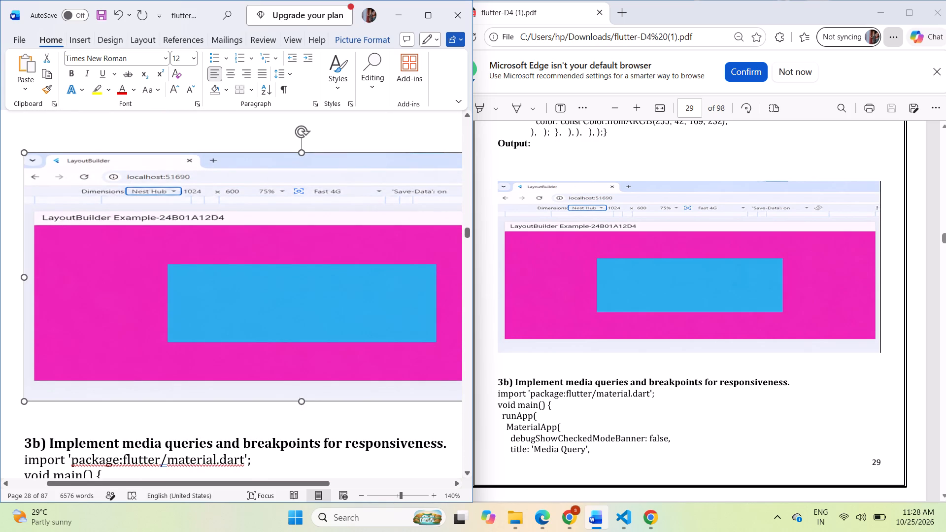
{"action": "left_click_drag", "start_coordinate": [301, 399], "coordinate": [293, 344]}
Delete one of the blank lines between the end of program 3b) and its Output label.
{"action": "scroll", "coordinate": [391, 296], "scroll_direction": "left", "scroll_amount": 1}
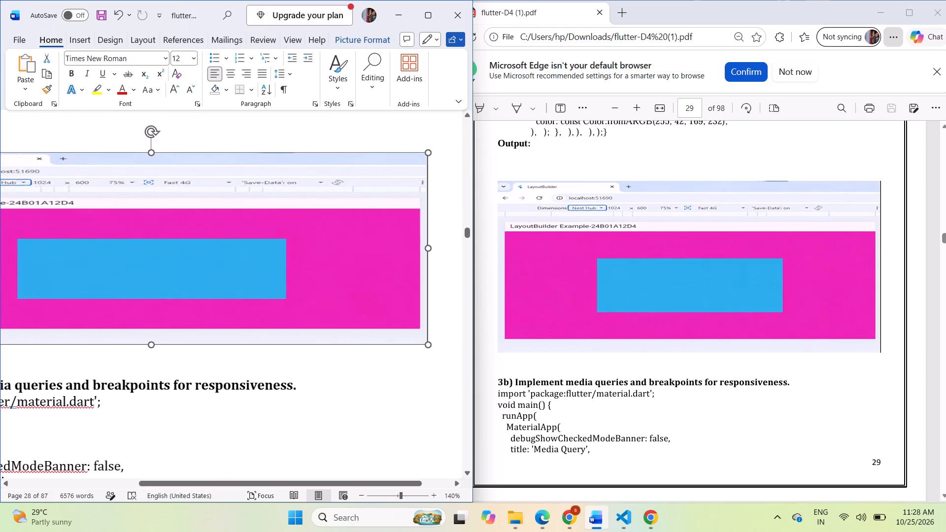
{"action": "scroll", "coordinate": [381, 309], "scroll_direction": "right", "scroll_amount": 2}
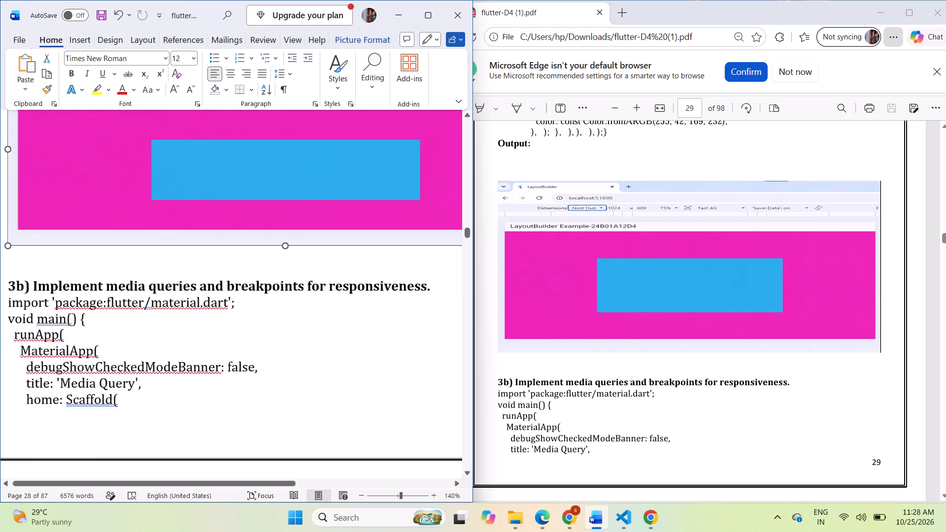
{"action": "scroll", "coordinate": [381, 309], "scroll_direction": "right", "scroll_amount": 1}
{"action": "scroll", "coordinate": [381, 309], "scroll_direction": "down", "scroll_amount": 3}
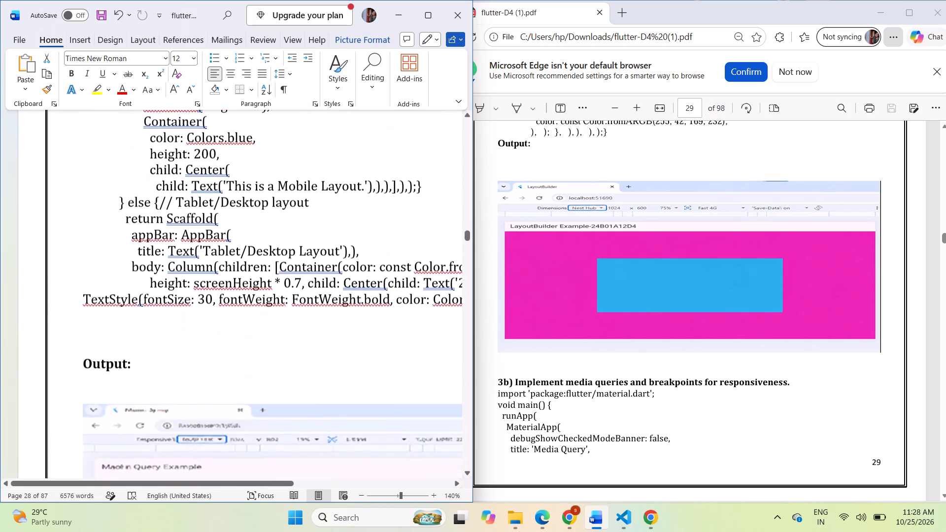
{"action": "left_click", "coordinate": [110, 316]}
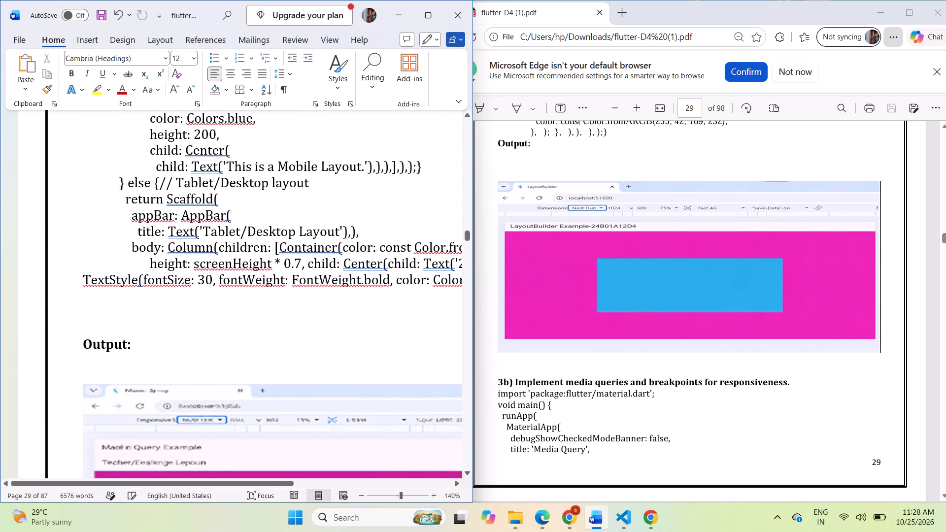
{"action": "key", "text": "BackSpace"}
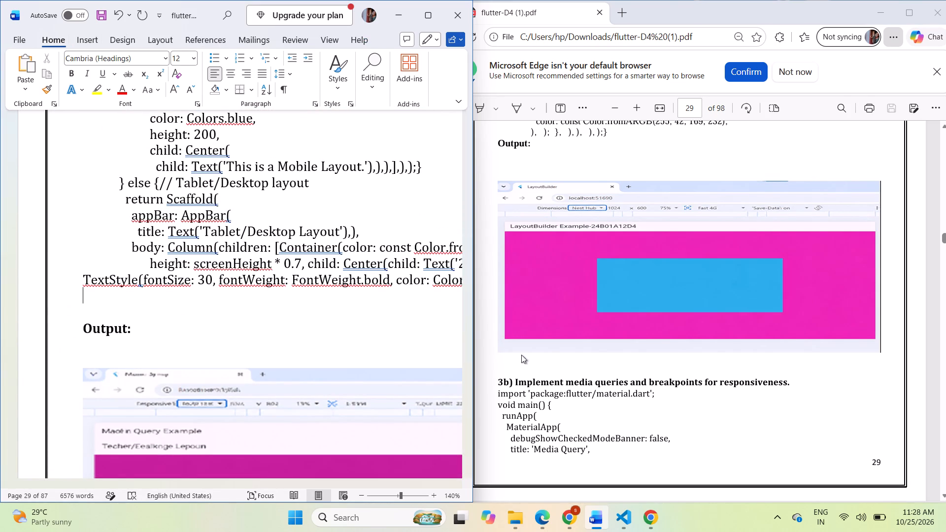
Compare the end of program 3b), its output and the placement of the Experiment 4 heading with the reference PDF.
{"action": "scroll", "coordinate": [521, 355], "scroll_direction": "down", "scroll_amount": 5}
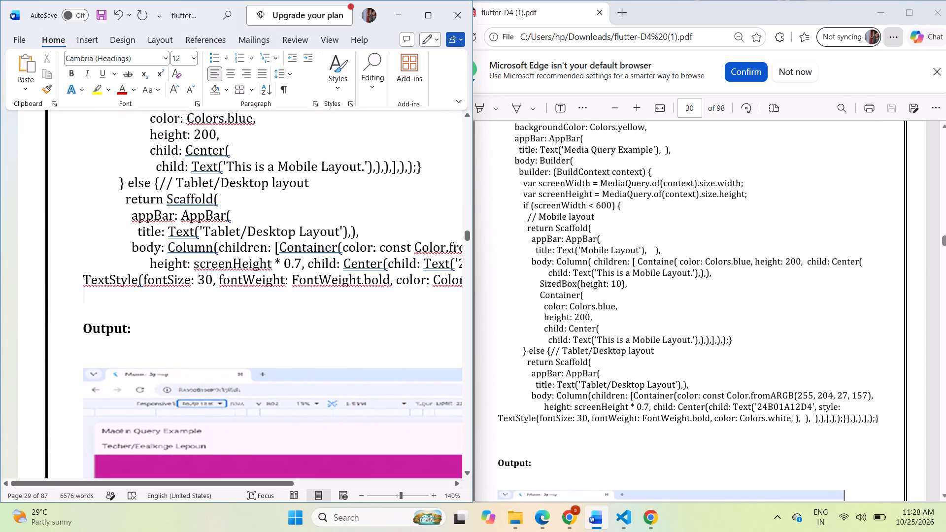
{"action": "scroll", "coordinate": [245, 343], "scroll_direction": "down", "scroll_amount": 1}
{"action": "scroll", "coordinate": [577, 403], "scroll_direction": "down", "scroll_amount": 1}
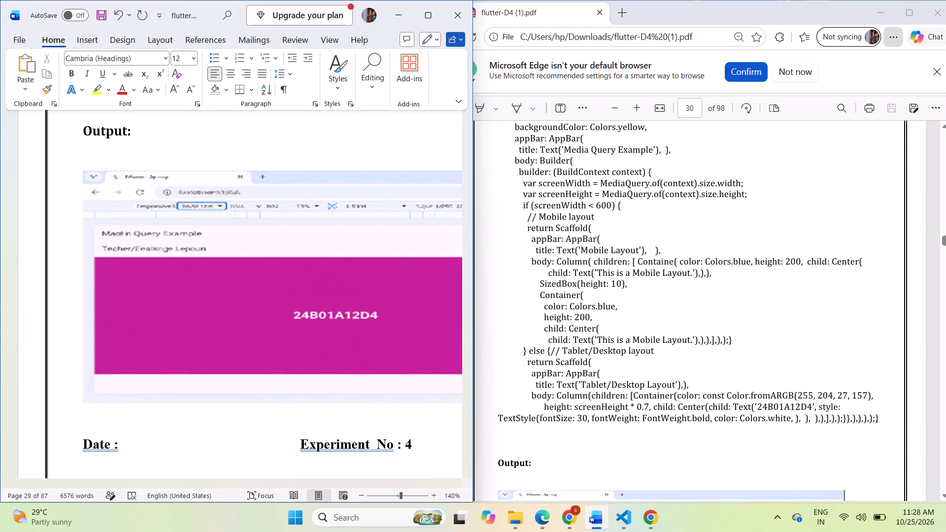
{"action": "scroll", "coordinate": [577, 403], "scroll_direction": "down", "scroll_amount": 4}
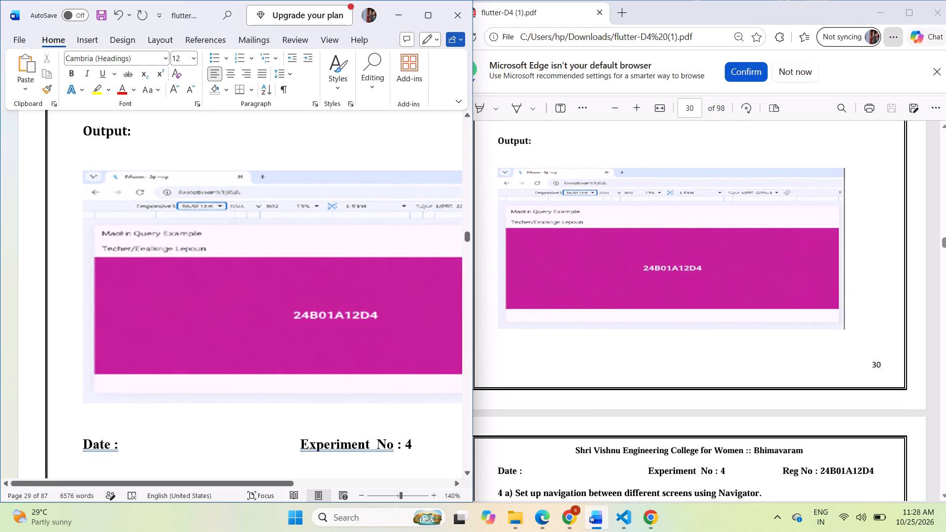
{"action": "scroll", "coordinate": [334, 370], "scroll_direction": "left", "scroll_amount": 2}
{"action": "scroll", "coordinate": [334, 370], "scroll_direction": "right", "scroll_amount": 1}
Move the Date and Experiment No : 4 heading line to the top of the next page, directly above question 4 a).
{"action": "scroll", "coordinate": [334, 370], "scroll_direction": "down", "scroll_amount": 1}
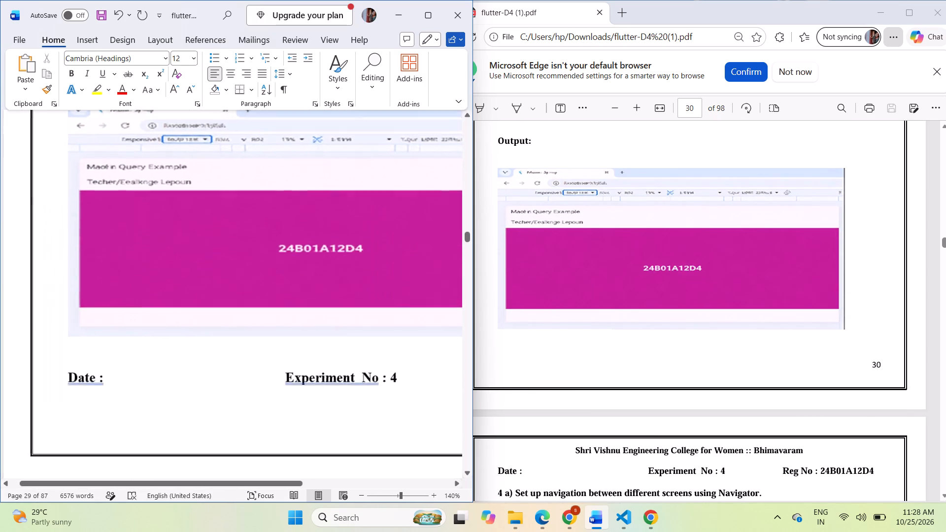
{"action": "scroll", "coordinate": [334, 370], "scroll_direction": "down", "scroll_amount": 1}
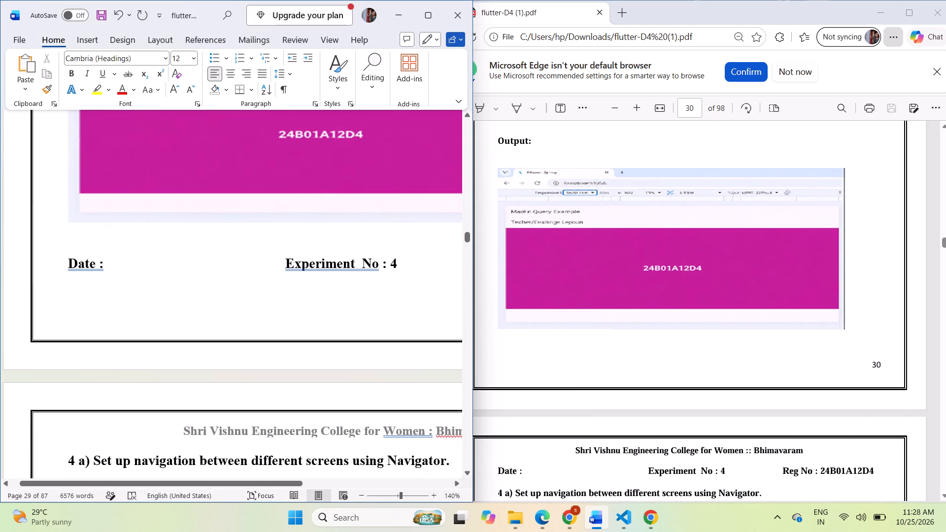
{"action": "left_click", "coordinate": [67, 262]}
{"action": "key", "text": "Return"}
{"action": "key", "text": "Return"}
{"action": "key", "text": "Return"}
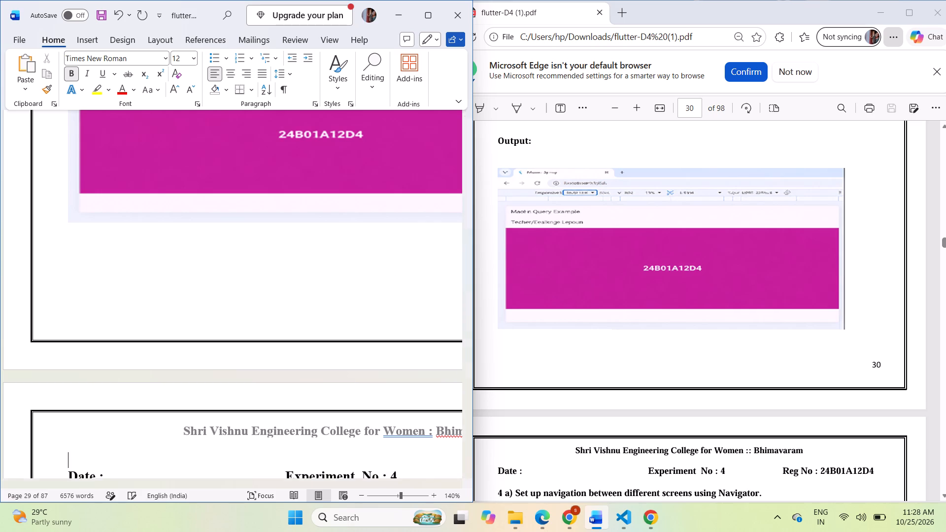
{"action": "key", "text": "BackSpace"}
{"action": "scroll", "coordinate": [113, 104], "scroll_direction": "up", "scroll_amount": 1}
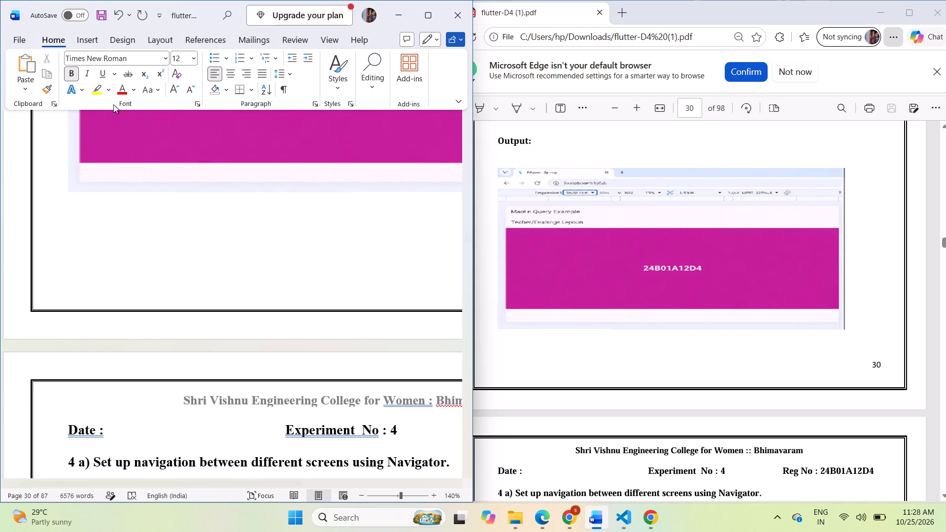
{"action": "scroll", "coordinate": [113, 104], "scroll_direction": "up", "scroll_amount": 1}
Compare the heading line and opening code of program 4 a) with the same page of the reference PDF.
{"action": "left_click", "coordinate": [393, 46]}
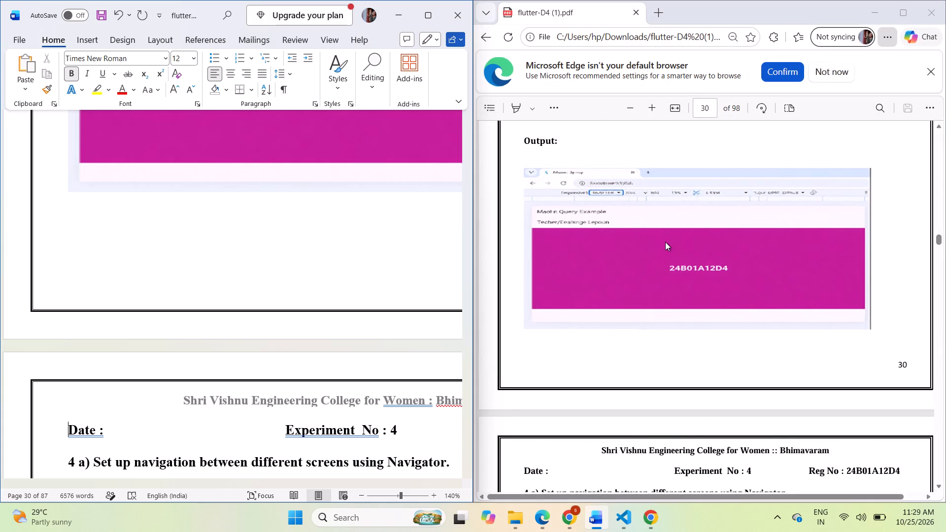
{"action": "scroll", "coordinate": [665, 242], "scroll_direction": "down", "scroll_amount": 3}
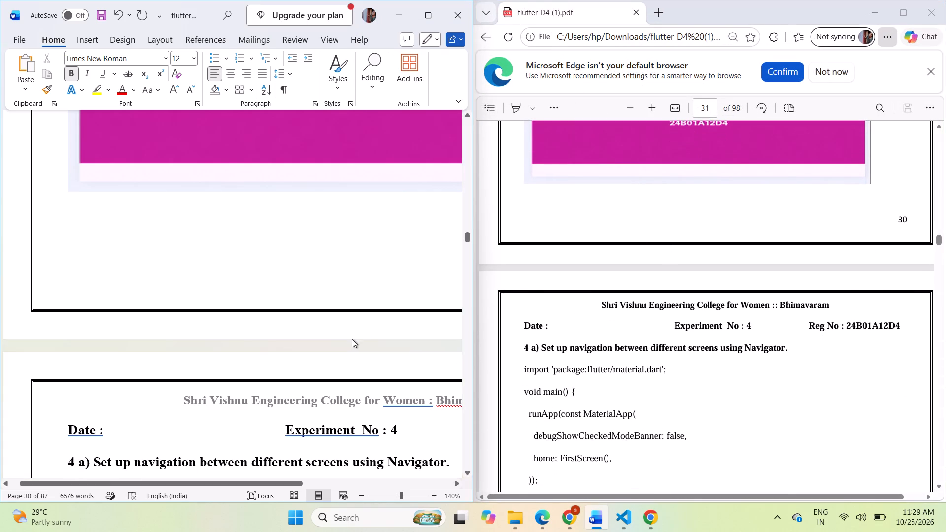
{"action": "scroll", "coordinate": [352, 339], "scroll_direction": "down", "scroll_amount": 2}
{"action": "scroll", "coordinate": [374, 345], "scroll_direction": "down", "scroll_amount": 2, "text": "ctrl"}
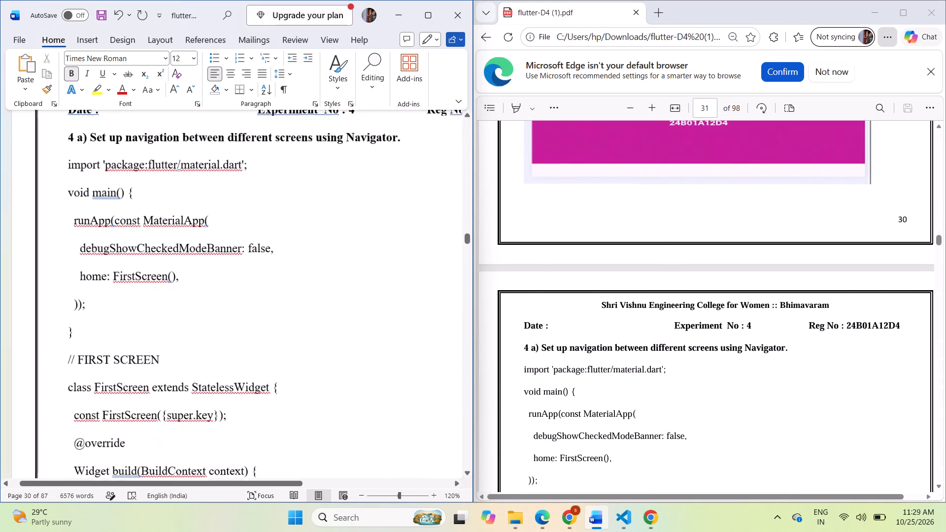
{"action": "scroll", "coordinate": [374, 345], "scroll_direction": "down", "scroll_amount": 1, "text": "ctrl"}
{"action": "scroll", "coordinate": [313, 321], "scroll_direction": "left", "scroll_amount": 1}
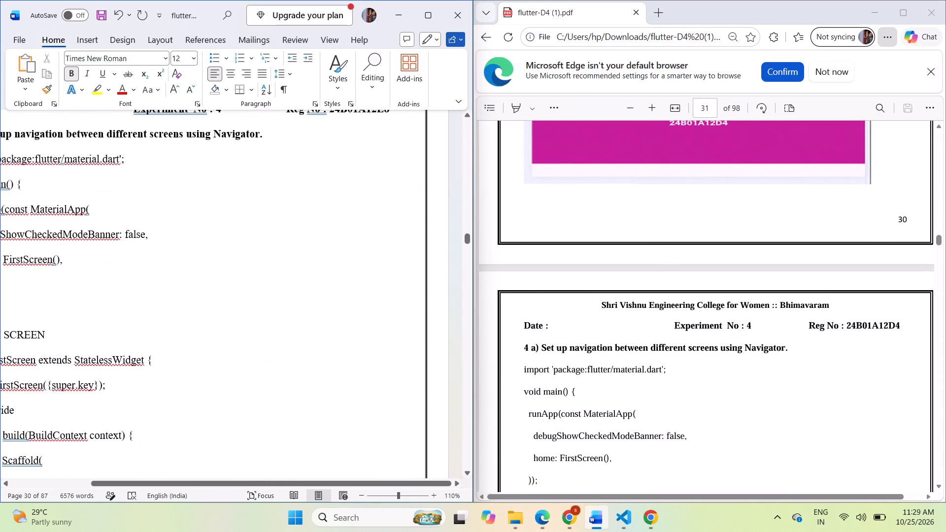
{"action": "scroll", "coordinate": [313, 321], "scroll_direction": "down", "scroll_amount": 2, "text": "ctrl"}
{"action": "scroll", "coordinate": [240, 296], "scroll_direction": "up", "scroll_amount": 1}
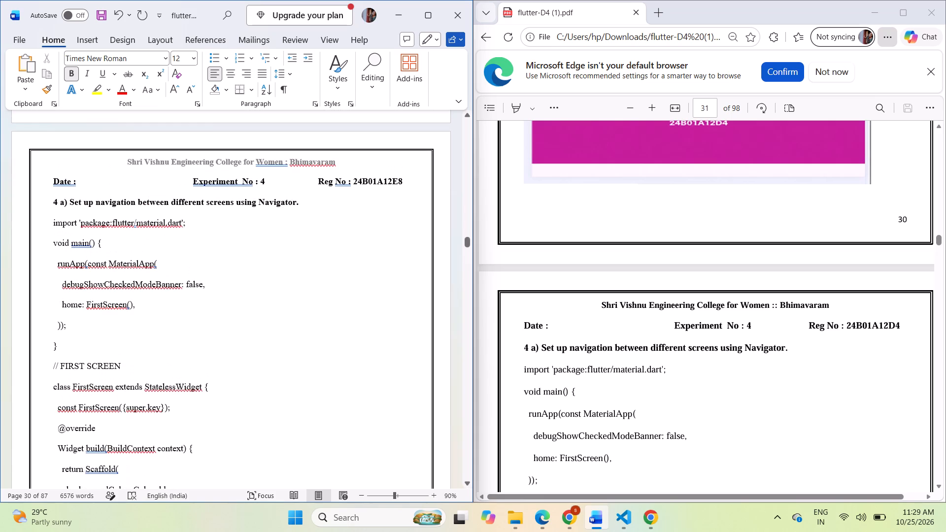
{"action": "scroll", "coordinate": [240, 296], "scroll_direction": "up", "scroll_amount": 1}
{"action": "scroll", "coordinate": [641, 319], "scroll_direction": "down", "scroll_amount": 2}
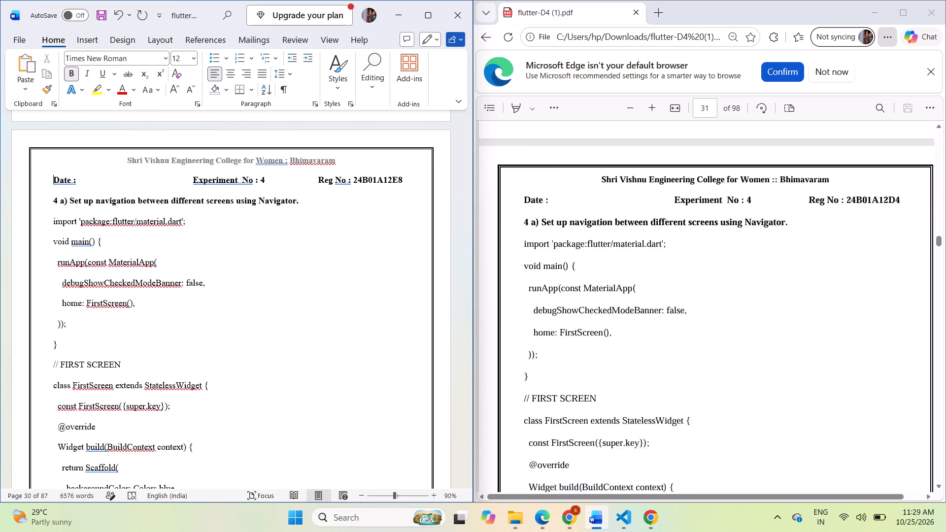
{"action": "scroll", "coordinate": [641, 319], "scroll_direction": "down", "scroll_amount": 1}
{"action": "scroll", "coordinate": [641, 319], "scroll_direction": "right", "scroll_amount": 1}
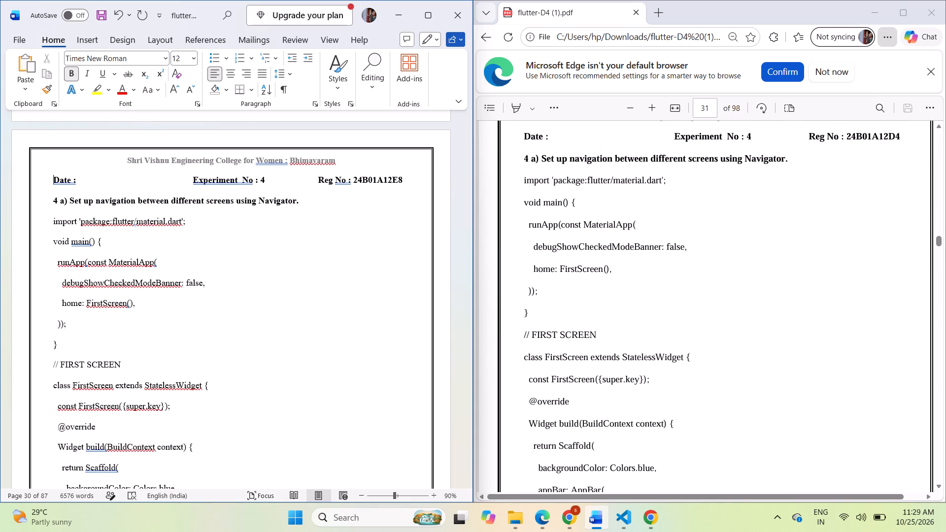
{"action": "scroll", "coordinate": [641, 319], "scroll_direction": "right", "scroll_amount": 2}
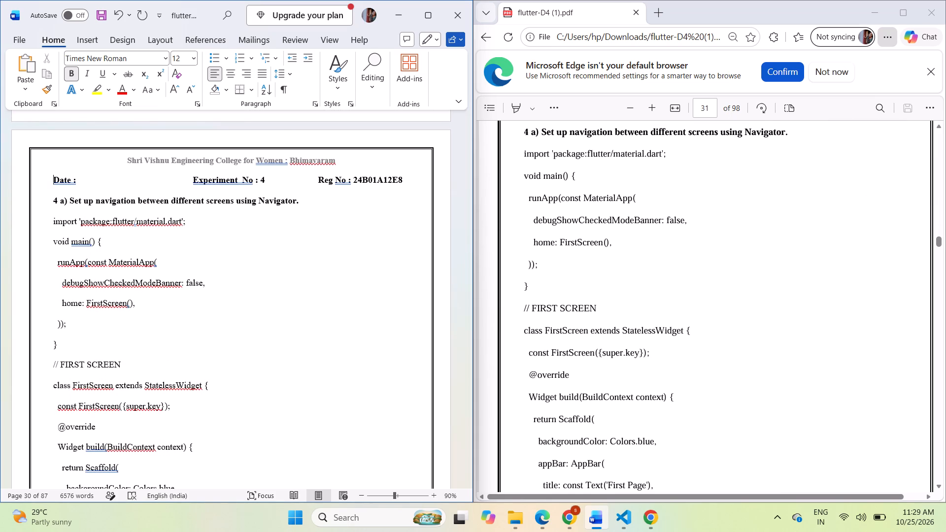
{"action": "scroll", "coordinate": [641, 319], "scroll_direction": "right", "scroll_amount": 1}
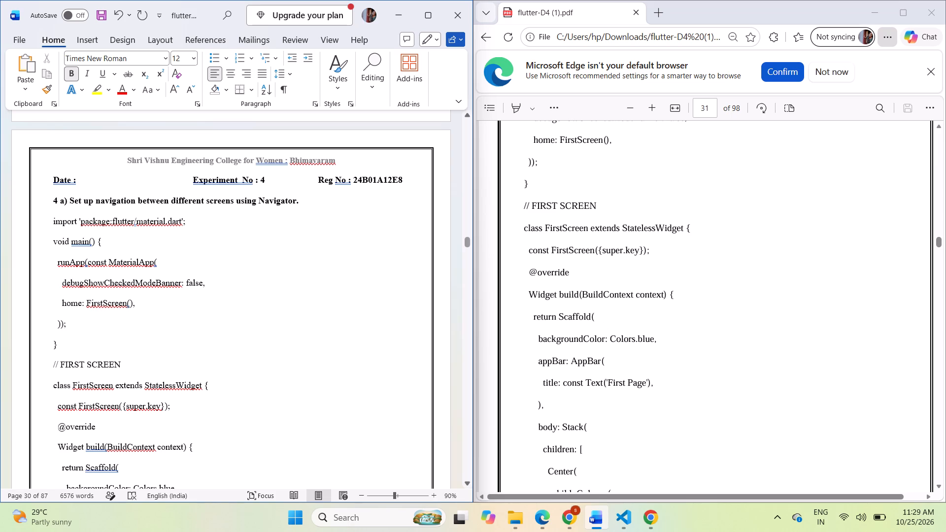
Review the rest of the program 4 a) code in the document and in the reference PDF, up to the output screenshots.
{"action": "scroll", "coordinate": [293, 384], "scroll_direction": "down", "scroll_amount": 2}
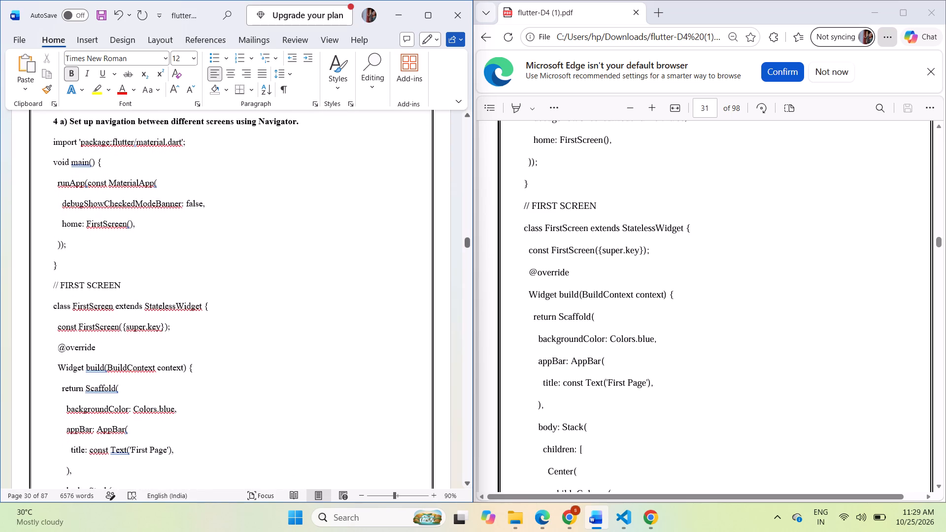
{"action": "scroll", "coordinate": [293, 384], "scroll_direction": "down", "scroll_amount": 4}
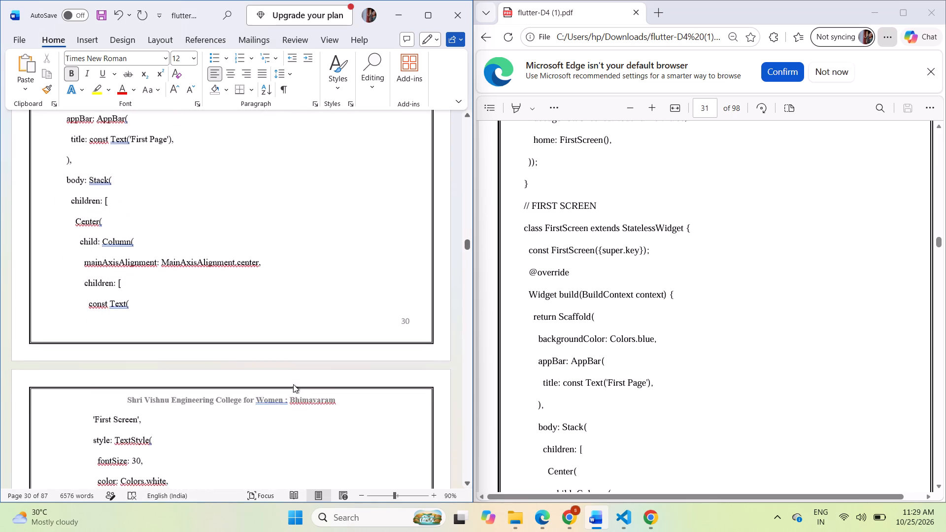
{"action": "scroll", "coordinate": [293, 384], "scroll_direction": "down", "scroll_amount": 5}
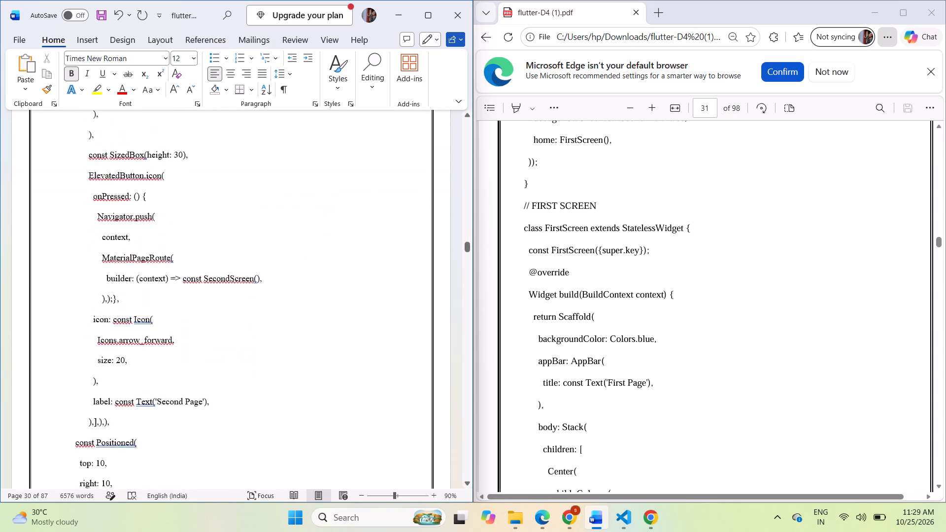
{"action": "scroll", "coordinate": [293, 384], "scroll_direction": "down", "scroll_amount": 2}
{"action": "scroll", "coordinate": [352, 436], "scroll_direction": "down", "scroll_amount": 1}
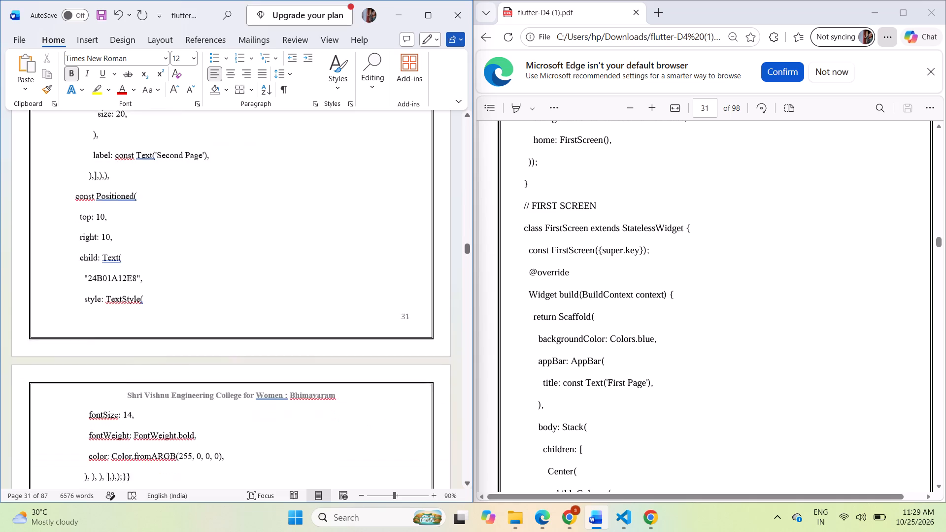
{"action": "scroll", "coordinate": [352, 436], "scroll_direction": "down", "scroll_amount": 5}
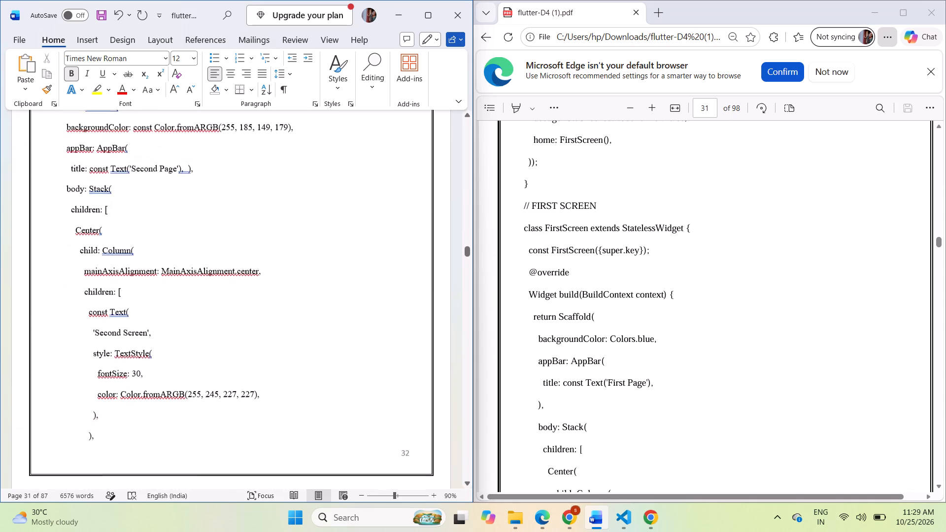
{"action": "scroll", "coordinate": [352, 436], "scroll_direction": "down", "scroll_amount": 4}
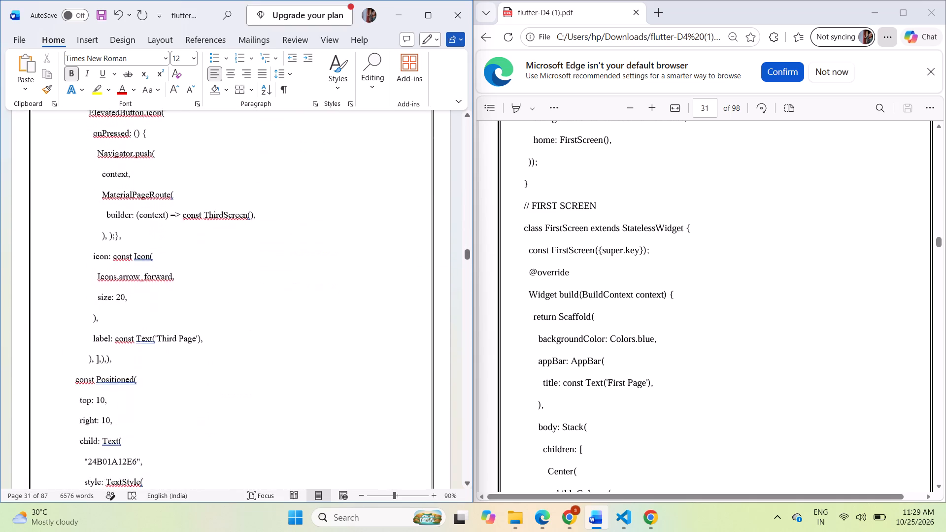
{"action": "scroll", "coordinate": [352, 436], "scroll_direction": "down", "scroll_amount": 6}
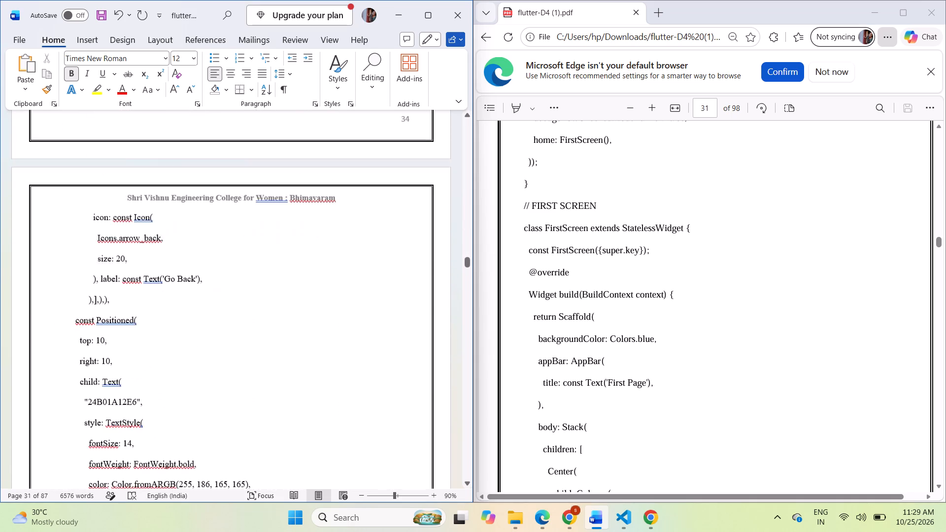
{"action": "scroll", "coordinate": [352, 436], "scroll_direction": "down", "scroll_amount": 2}
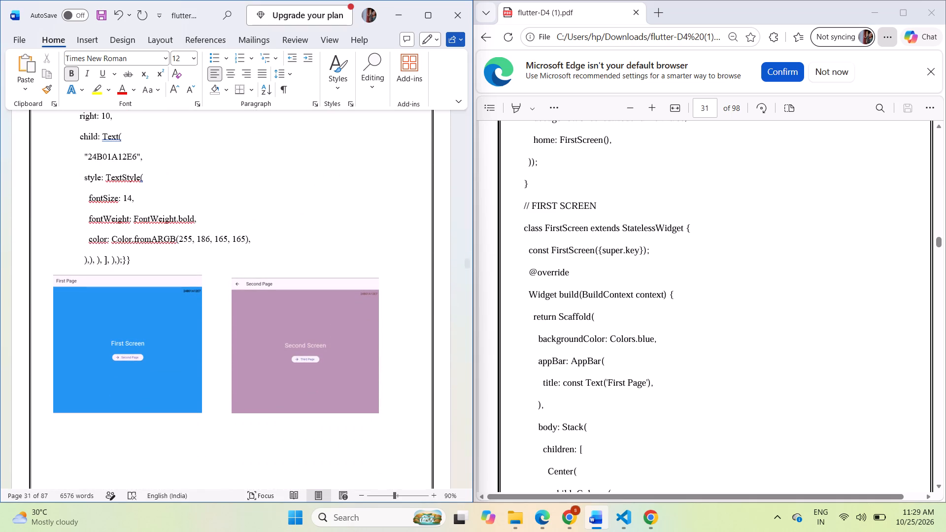
{"action": "scroll", "coordinate": [580, 389], "scroll_direction": "down", "scroll_amount": 2}
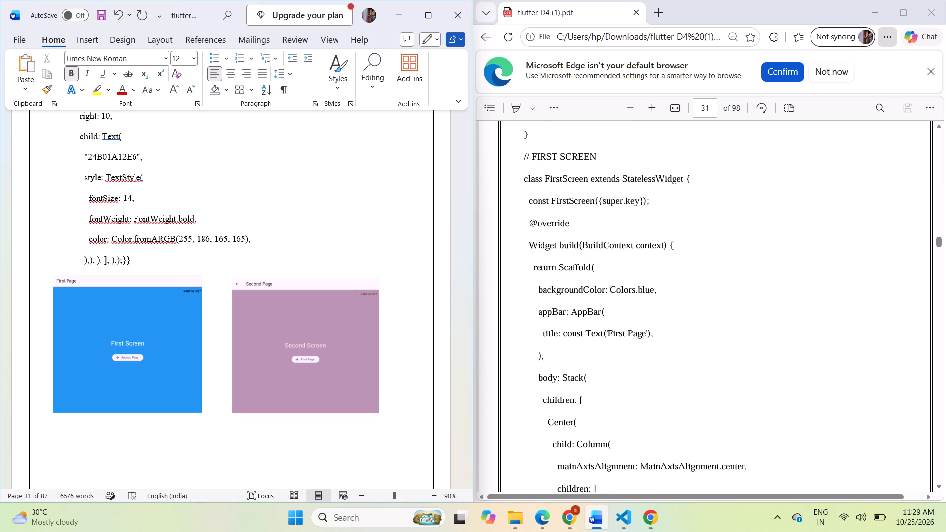
{"action": "scroll", "coordinate": [580, 389], "scroll_direction": "down", "scroll_amount": 6}
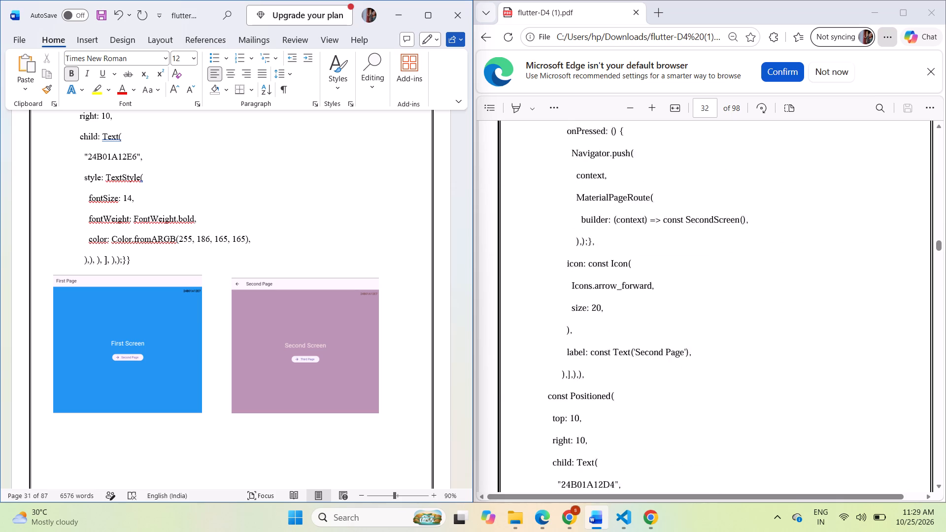
{"action": "scroll", "coordinate": [580, 389], "scroll_direction": "down", "scroll_amount": 6}
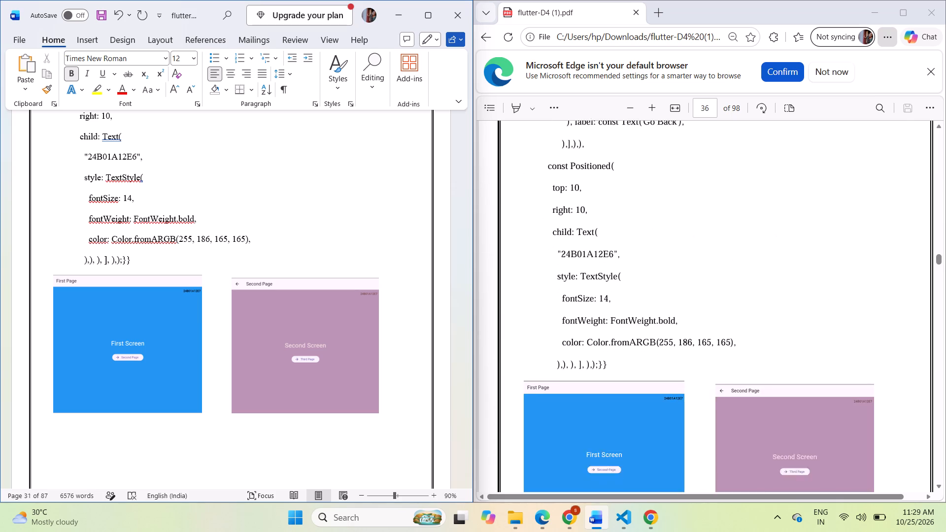
Compare the placement of the First, Second and Third Screen output screenshots with the reference PDF.
{"action": "scroll", "coordinate": [580, 389], "scroll_direction": "down", "scroll_amount": 1}
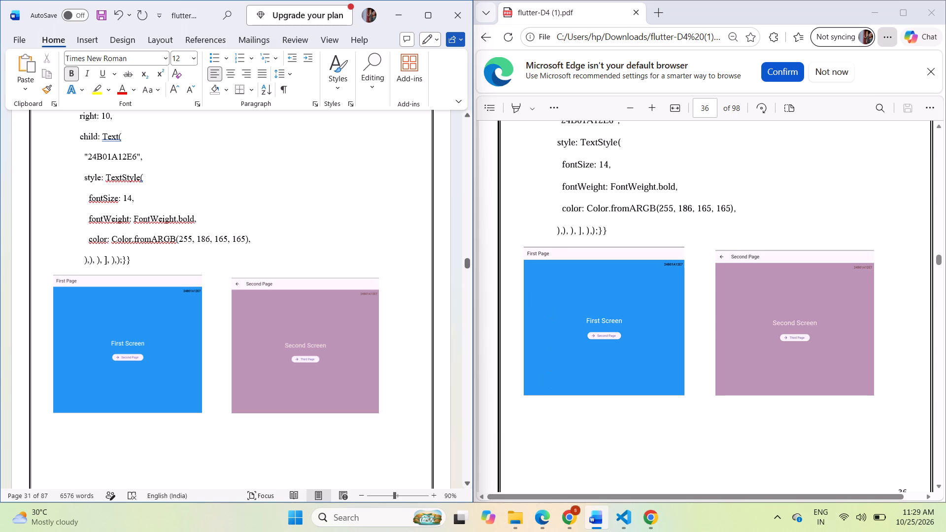
{"action": "scroll", "coordinate": [316, 258], "scroll_direction": "down", "scroll_amount": 4}
{"action": "scroll", "coordinate": [294, 321], "scroll_direction": "down", "scroll_amount": 1}
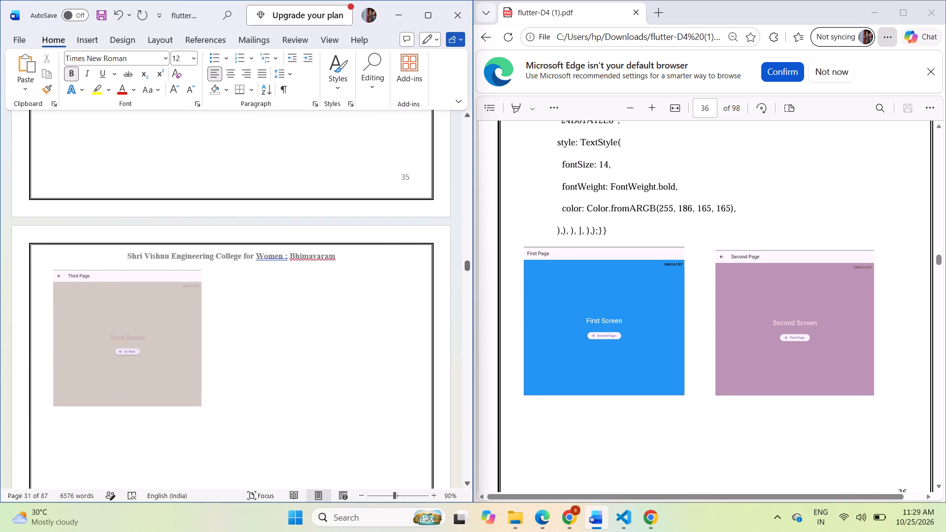
{"action": "scroll", "coordinate": [294, 321], "scroll_direction": "down", "scroll_amount": 1}
{"action": "scroll", "coordinate": [640, 315], "scroll_direction": "down", "scroll_amount": 4}
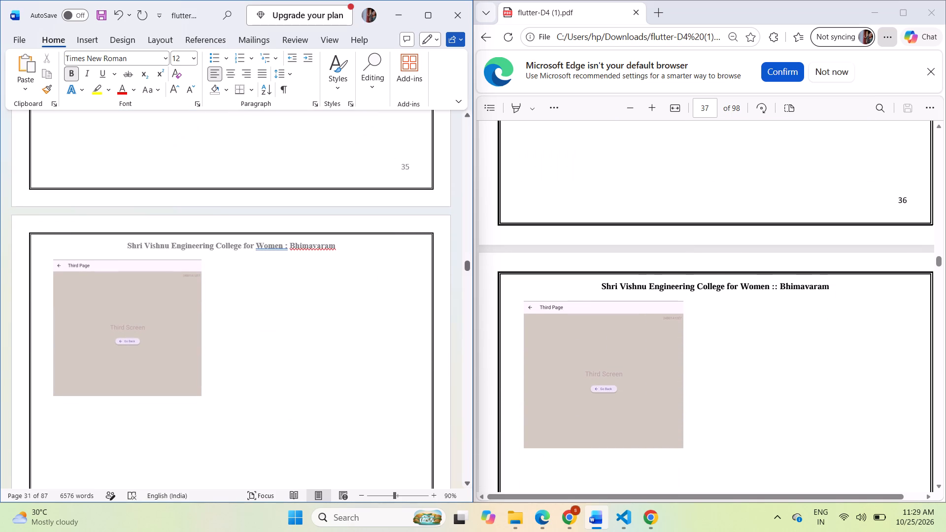
{"action": "scroll", "coordinate": [243, 273], "scroll_direction": "down", "scroll_amount": 3}
{"action": "scroll", "coordinate": [243, 273], "scroll_direction": "up", "scroll_amount": 1}
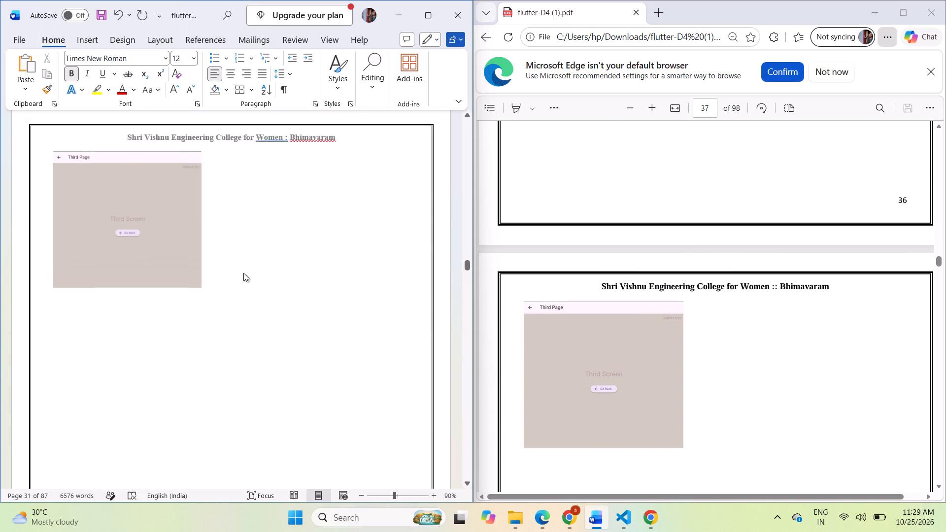
{"action": "scroll", "coordinate": [243, 273], "scroll_direction": "up", "scroll_amount": 1}
{"action": "scroll", "coordinate": [207, 328], "scroll_direction": "down", "scroll_amount": 1}
{"action": "scroll", "coordinate": [138, 366], "scroll_direction": "down", "scroll_amount": 1}
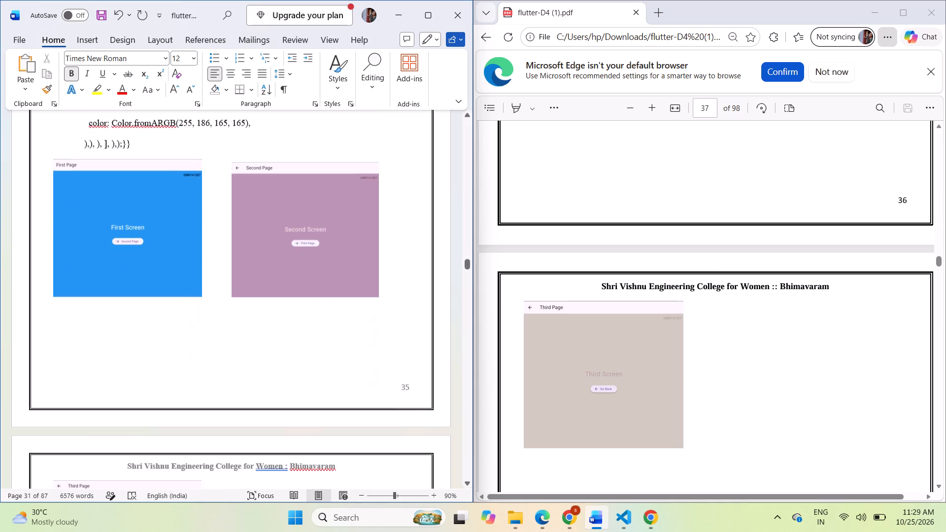
{"action": "scroll", "coordinate": [137, 426], "scroll_direction": "down", "scroll_amount": 1}
{"action": "scroll", "coordinate": [137, 426], "scroll_direction": "up", "scroll_amount": 1}
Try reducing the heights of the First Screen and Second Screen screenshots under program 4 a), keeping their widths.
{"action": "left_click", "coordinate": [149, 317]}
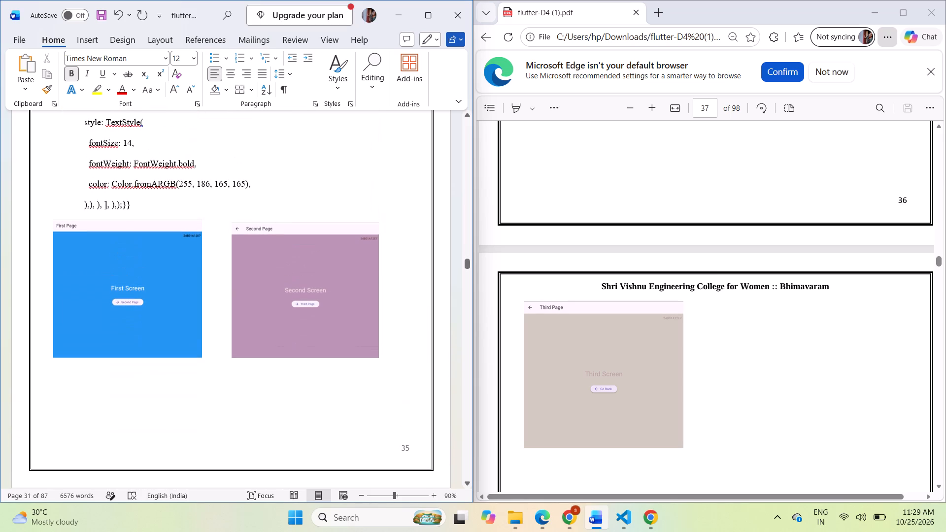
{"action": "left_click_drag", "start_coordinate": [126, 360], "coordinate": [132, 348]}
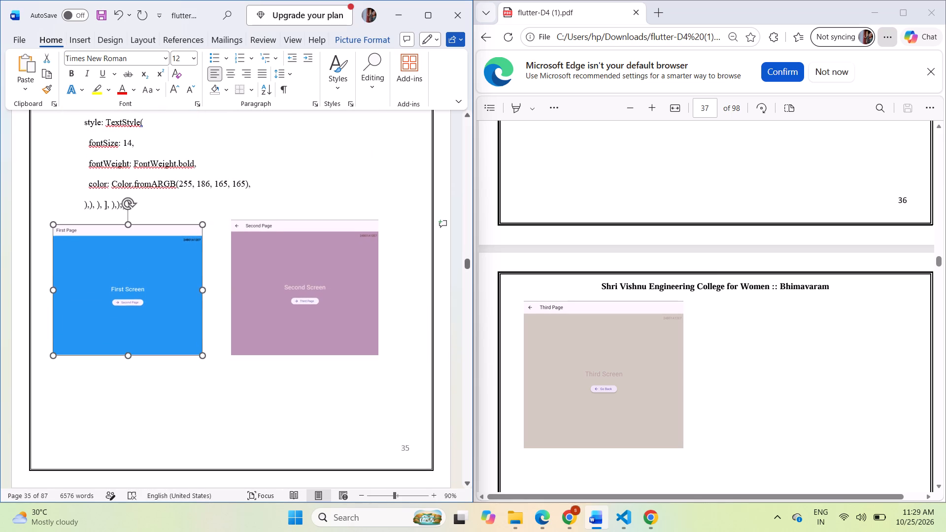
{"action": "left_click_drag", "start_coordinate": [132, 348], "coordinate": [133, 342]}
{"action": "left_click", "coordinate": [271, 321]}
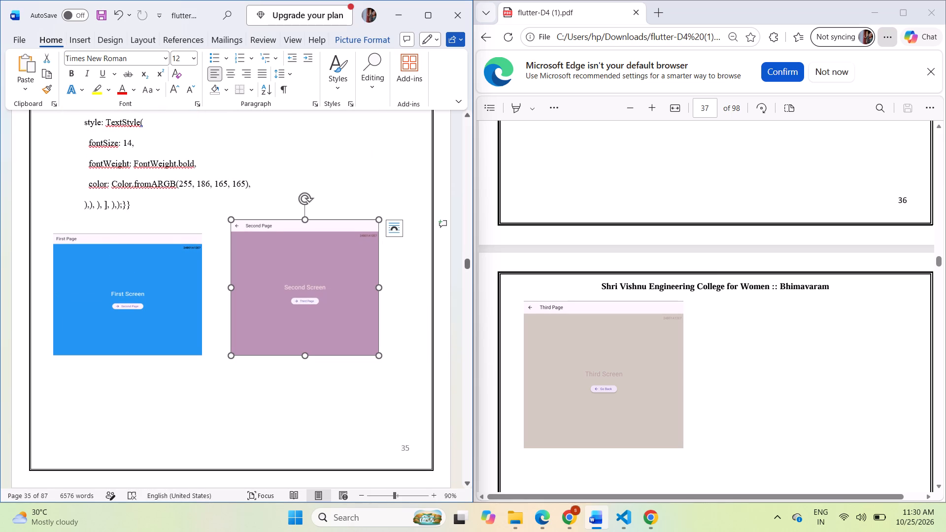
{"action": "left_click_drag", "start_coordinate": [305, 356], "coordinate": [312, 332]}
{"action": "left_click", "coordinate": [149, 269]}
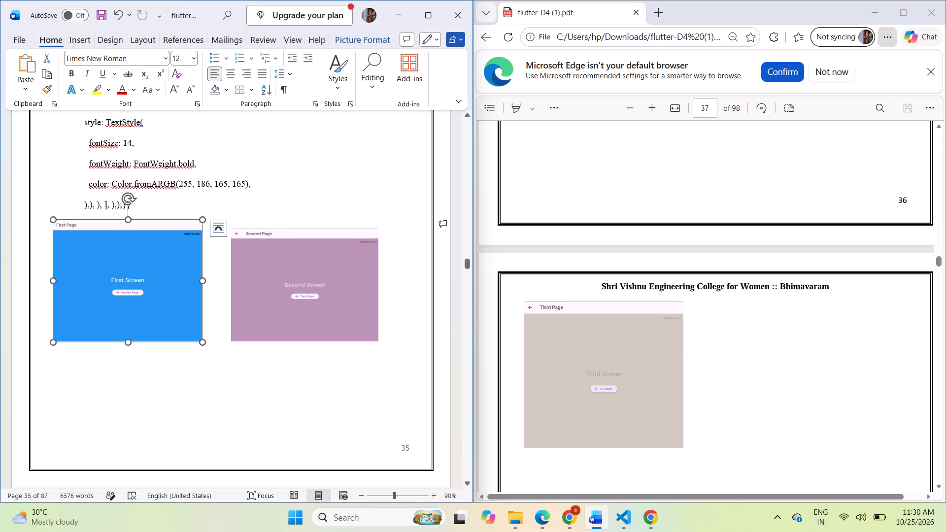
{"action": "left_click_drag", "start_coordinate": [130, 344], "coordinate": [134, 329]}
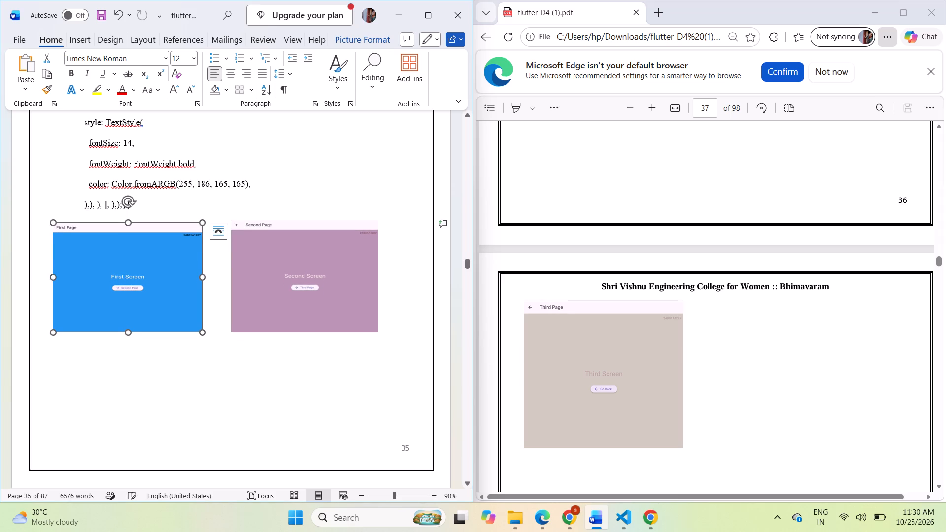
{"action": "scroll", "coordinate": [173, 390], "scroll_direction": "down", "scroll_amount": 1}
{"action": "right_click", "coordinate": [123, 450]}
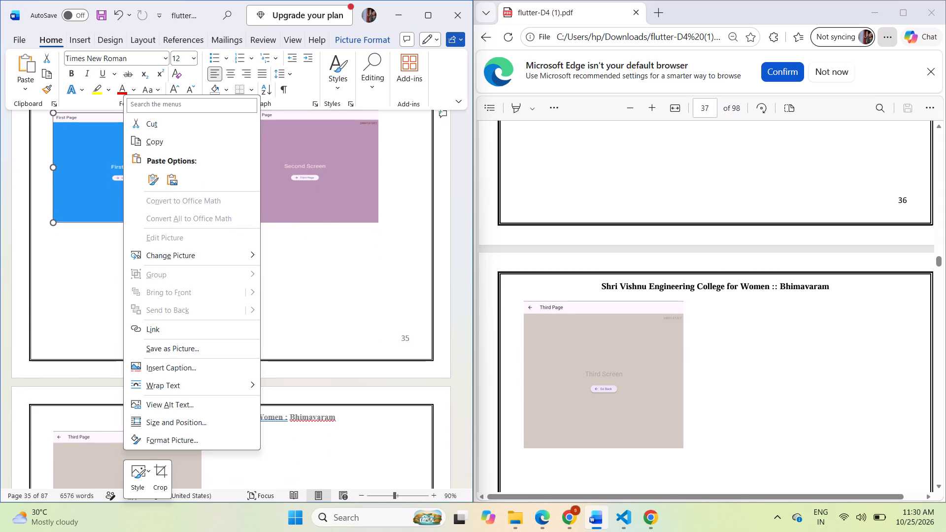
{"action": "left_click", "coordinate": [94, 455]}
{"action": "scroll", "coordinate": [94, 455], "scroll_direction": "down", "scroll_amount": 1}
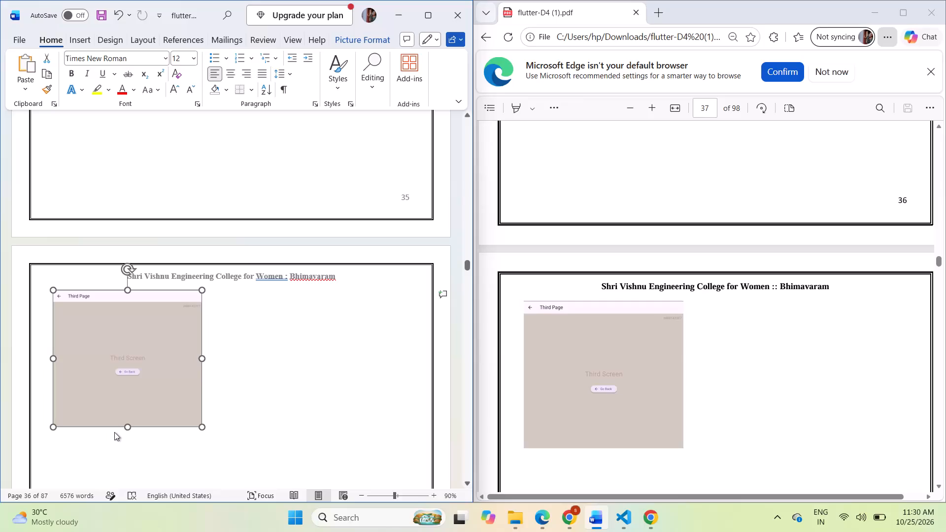
Stretch the First Screen and Second Screen screenshots taller to nearly equal heights, keeping their widths.
{"action": "scroll", "coordinate": [160, 320], "scroll_direction": "up", "scroll_amount": 1}
{"action": "left_click", "coordinate": [128, 157]}
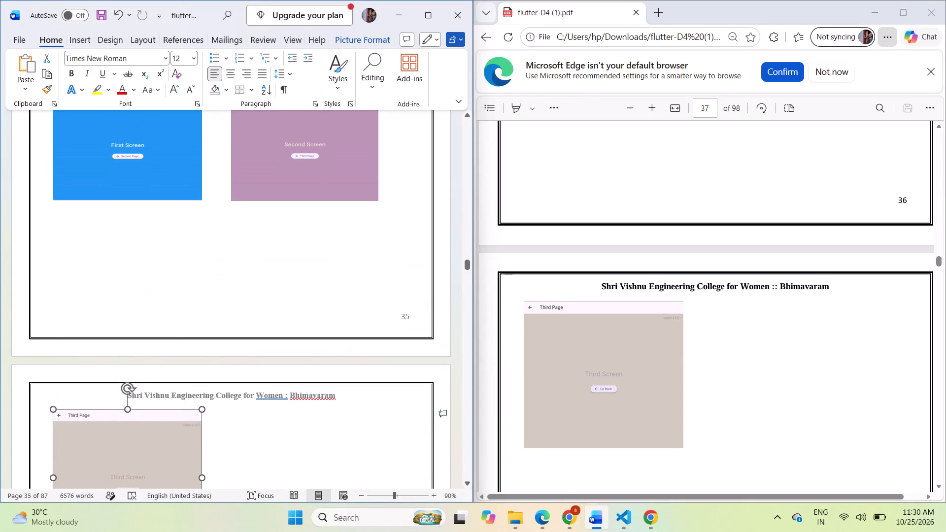
{"action": "left_click_drag", "start_coordinate": [126, 199], "coordinate": [126, 224]}
{"action": "left_click", "coordinate": [249, 186]}
{"action": "left_click_drag", "start_coordinate": [307, 221], "coordinate": [307, 226]}
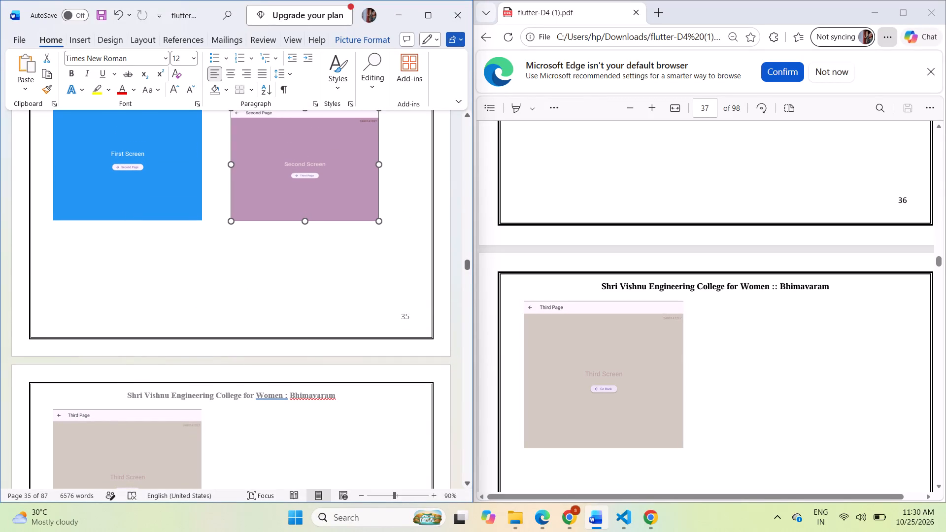
{"action": "left_click_drag", "start_coordinate": [307, 226], "coordinate": [307, 240]}
{"action": "scroll", "coordinate": [243, 264], "scroll_direction": "down", "scroll_amount": 2}
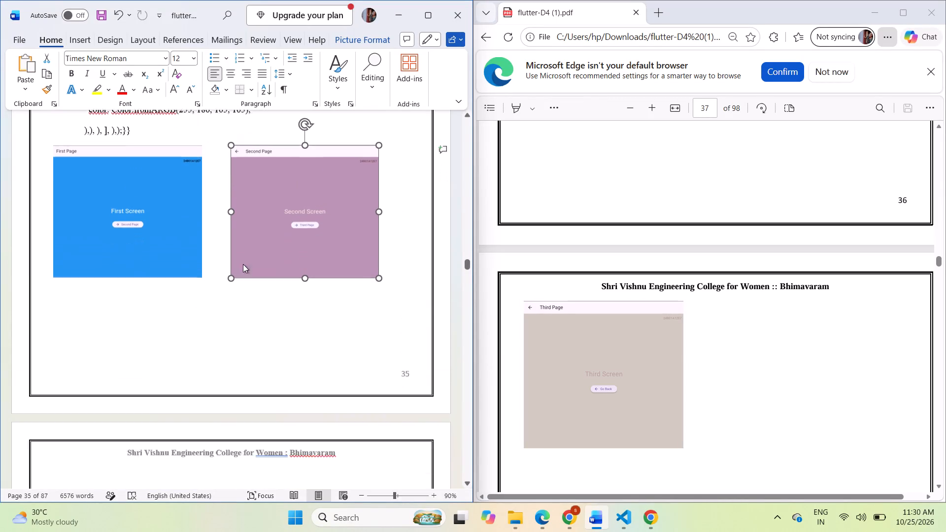
Review the document pages from program 4 (b) to the output screenshot of the 5a1 Stateful Widget program.
{"action": "scroll", "coordinate": [243, 264], "scroll_direction": "down", "scroll_amount": 2}
{"action": "scroll", "coordinate": [243, 264], "scroll_direction": "up", "scroll_amount": 1}
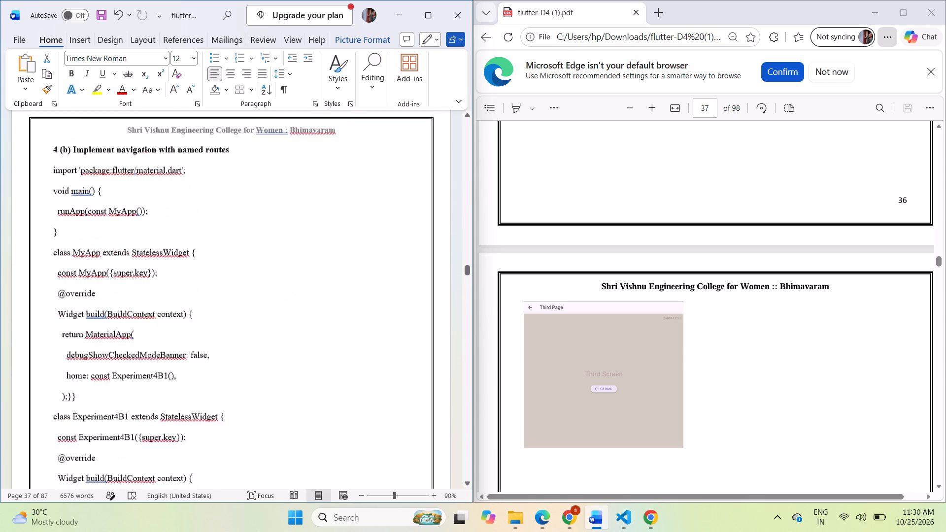
{"action": "scroll", "coordinate": [243, 264], "scroll_direction": "up", "scroll_amount": 2}
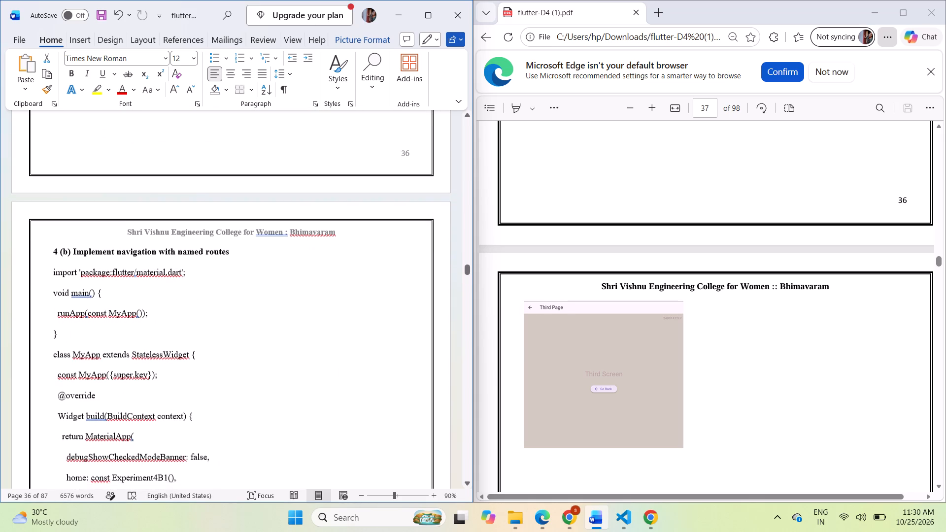
{"action": "scroll", "coordinate": [243, 264], "scroll_direction": "up", "scroll_amount": 2}
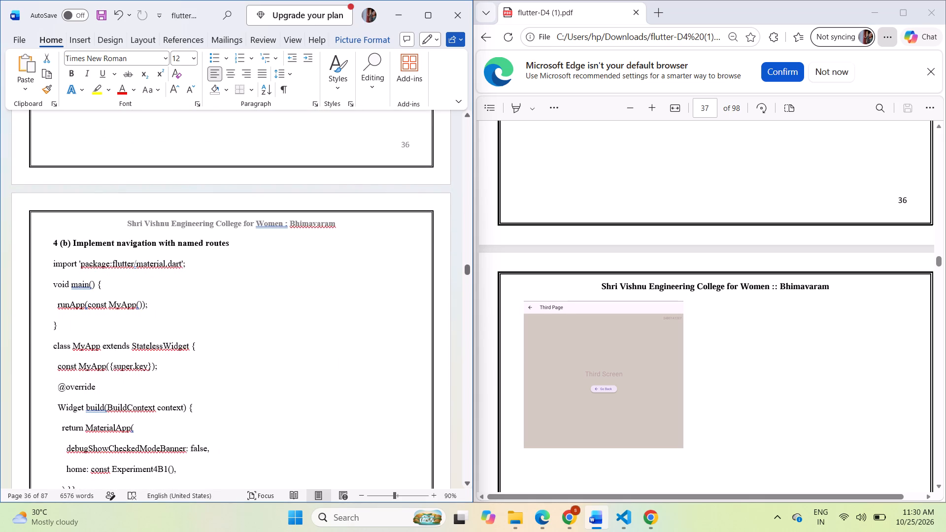
{"action": "scroll", "coordinate": [108, 275], "scroll_direction": "down", "scroll_amount": 6}
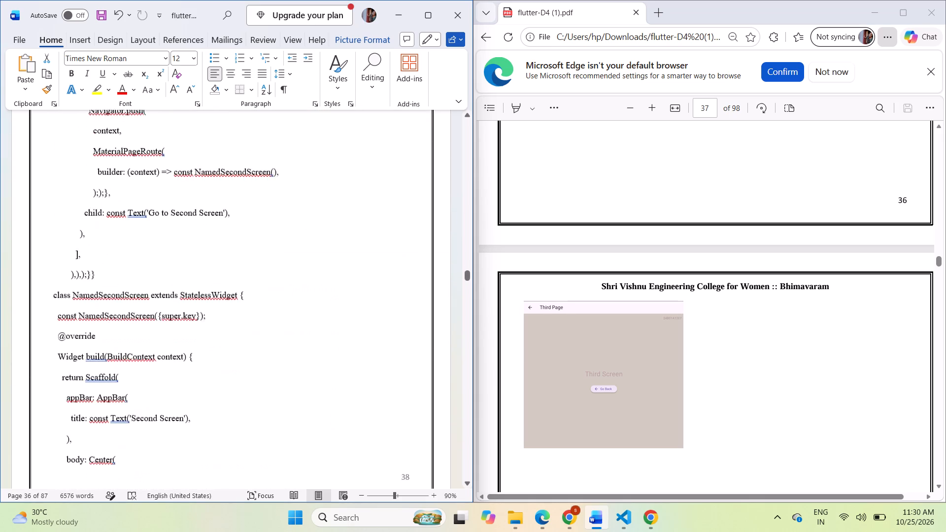
{"action": "scroll", "coordinate": [108, 275], "scroll_direction": "down", "scroll_amount": 3}
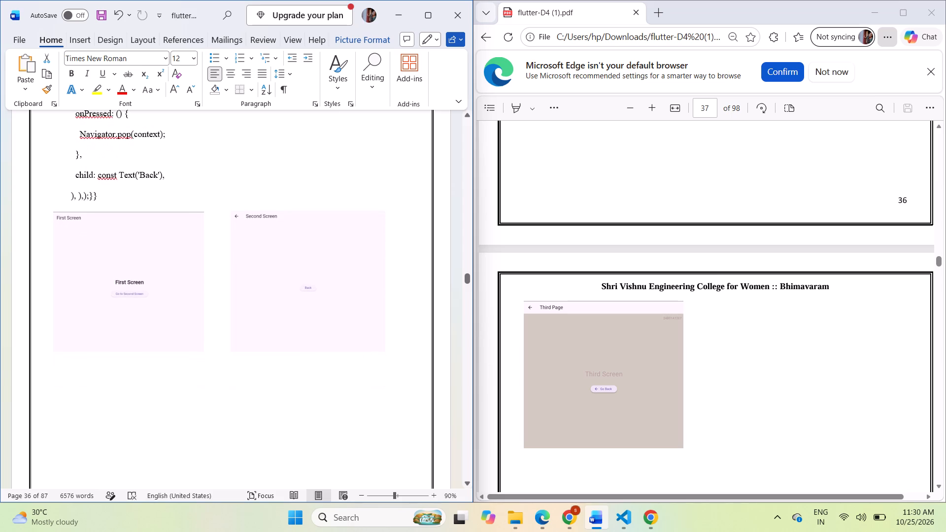
{"action": "scroll", "coordinate": [192, 315], "scroll_direction": "down", "scroll_amount": 1}
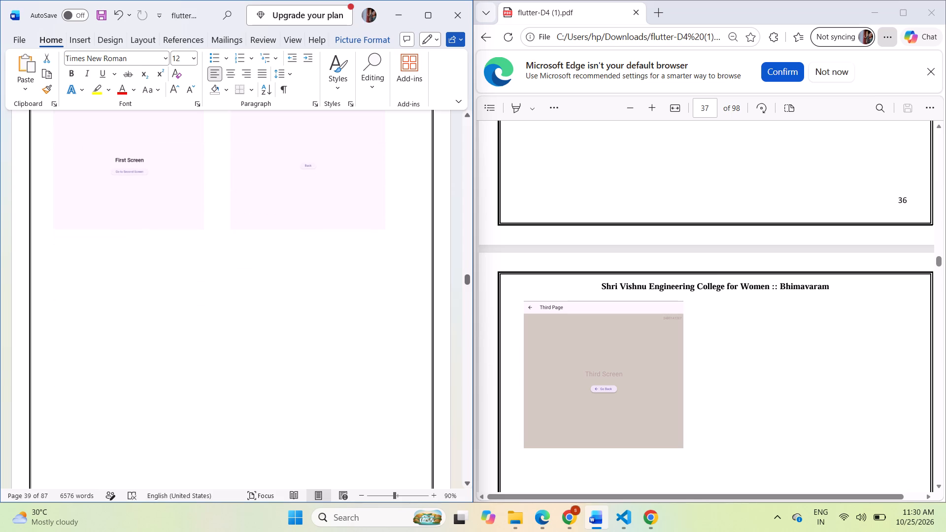
{"action": "scroll", "coordinate": [192, 315], "scroll_direction": "down", "scroll_amount": 3}
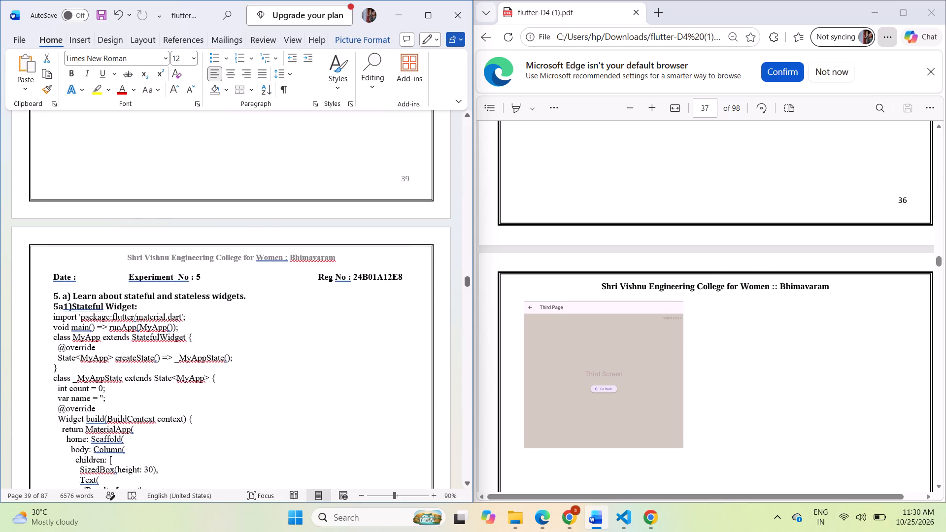
{"action": "scroll", "coordinate": [192, 315], "scroll_direction": "down", "scroll_amount": 4}
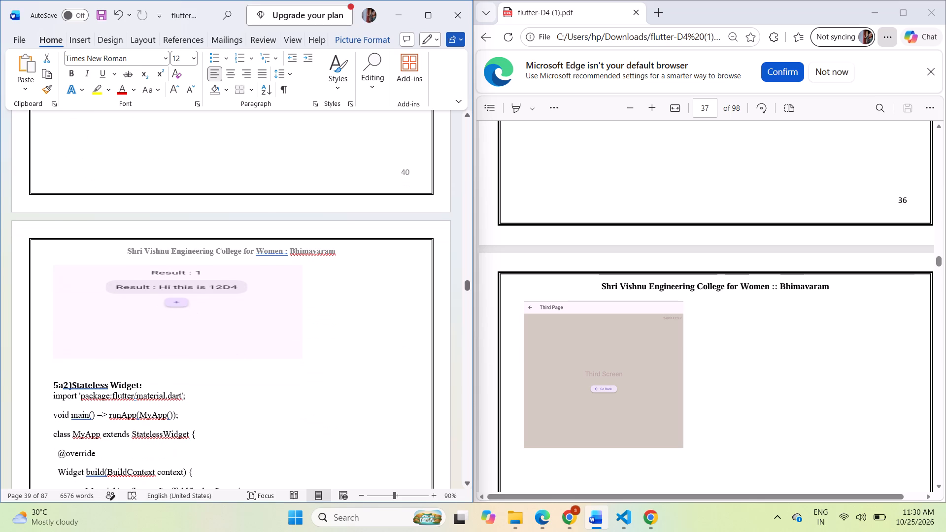
{"action": "scroll", "coordinate": [204, 251], "scroll_direction": "up", "scroll_amount": 1}
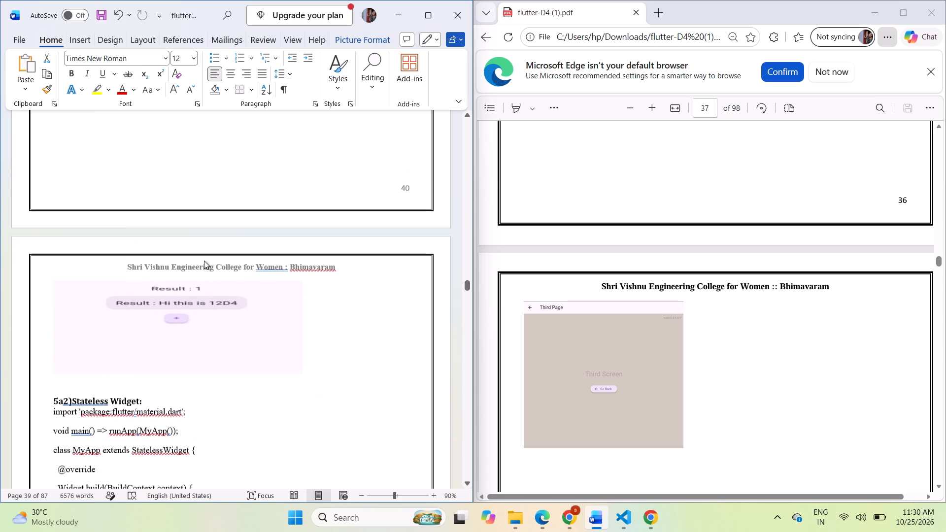
Join the last closing-bracket line of the 5a1 Stateful Widget code to the line above, removing its indentation and line break.
{"action": "left_click", "coordinate": [204, 309]}
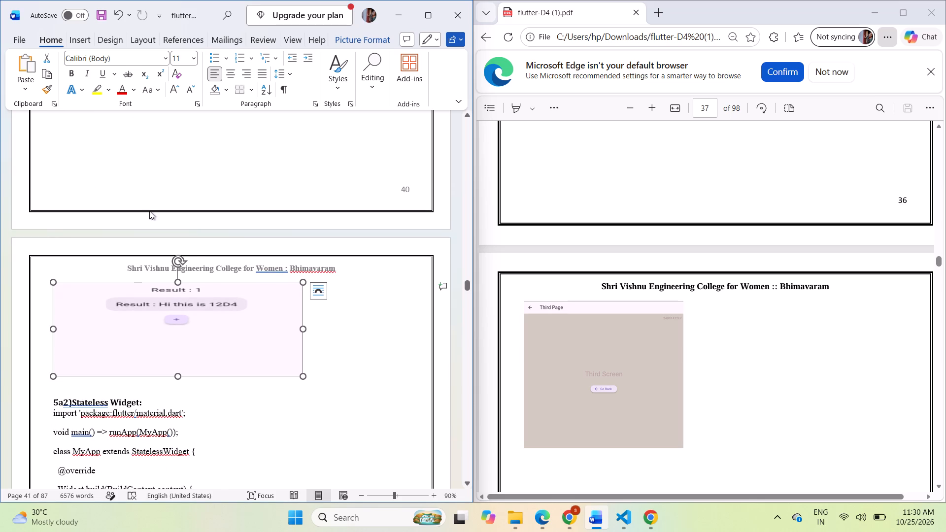
{"action": "scroll", "coordinate": [149, 211], "scroll_direction": "up", "scroll_amount": 2}
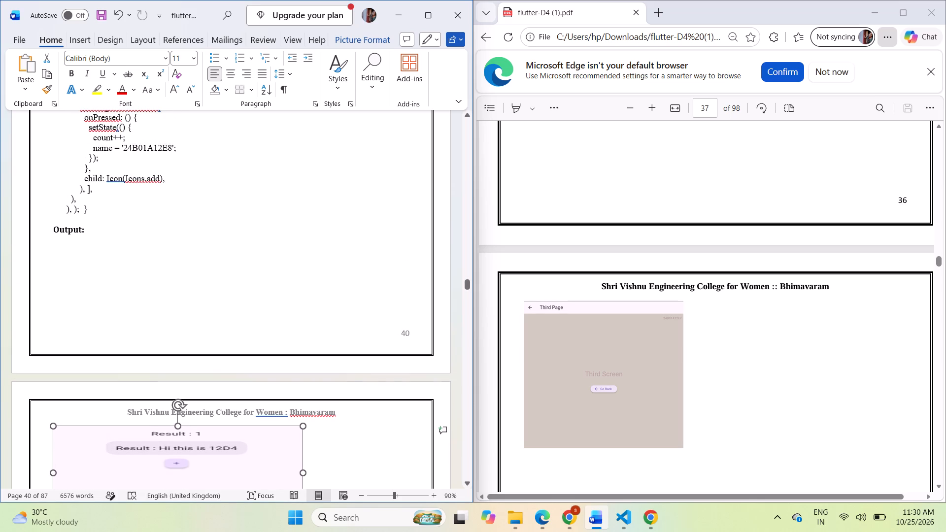
{"action": "left_click", "coordinate": [67, 209]}
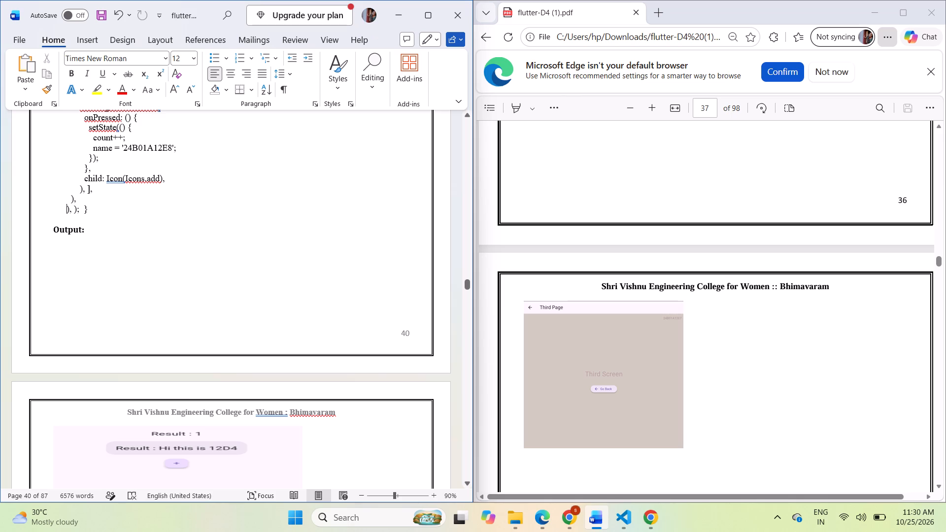
{"action": "key", "text": "BackSpace"}
{"action": "key", "text": "BackSpace"}
{"action": "key", "text": "BackSpace"}
{"action": "key", "text": "BackSpace"}
{"action": "key", "text": "BackSpace"}
{"action": "key", "text": "BackSpace"}
{"action": "key", "text": "BackSpace"}
{"action": "scroll", "coordinate": [101, 254], "scroll_direction": "down", "scroll_amount": 1}
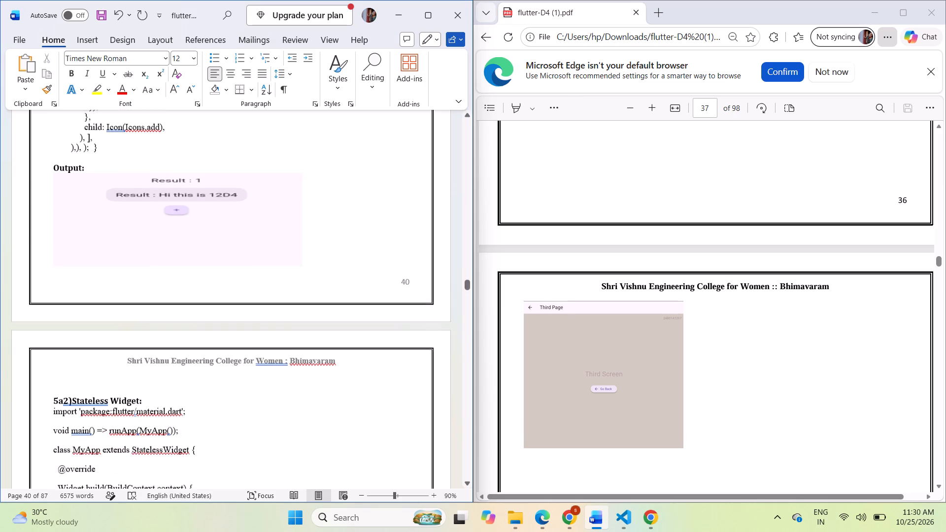
Compare the 5a1 output screenshot and the 5a2 Stateless Widget section with the matching pages of the reference PDF.
{"action": "scroll", "coordinate": [148, 311], "scroll_direction": "down", "scroll_amount": 1}
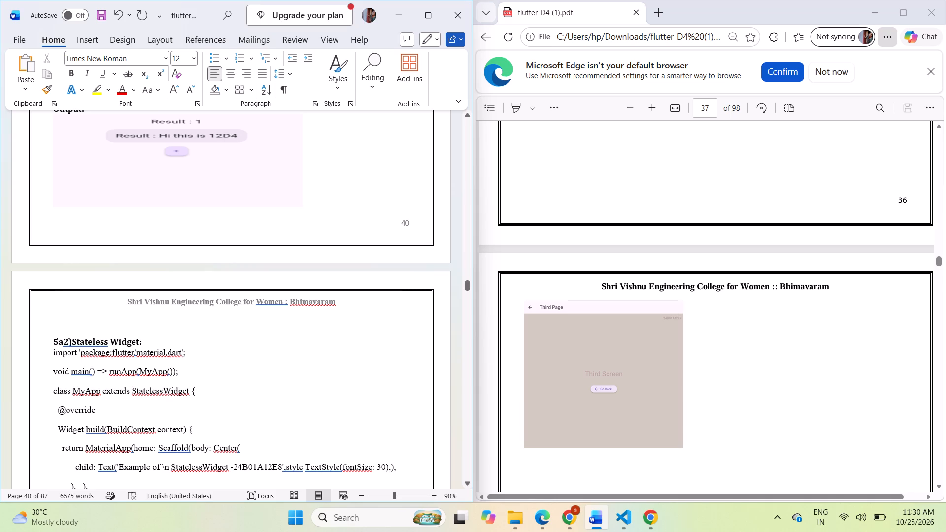
{"action": "scroll", "coordinate": [594, 145], "scroll_direction": "down", "scroll_amount": 6}
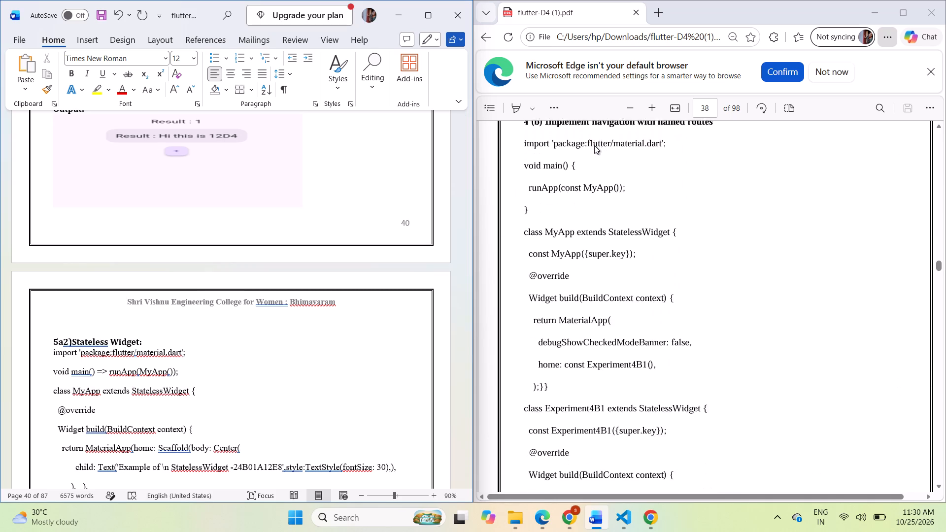
{"action": "scroll", "coordinate": [594, 145], "scroll_direction": "right", "scroll_amount": 1}
{"action": "scroll", "coordinate": [594, 145], "scroll_direction": "down", "scroll_amount": 2}
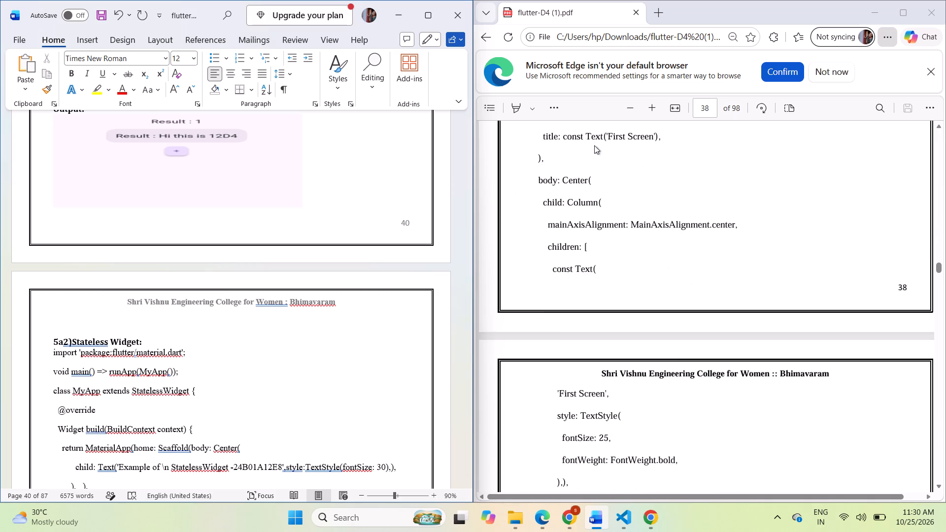
{"action": "scroll", "coordinate": [594, 145], "scroll_direction": "down", "scroll_amount": 4}
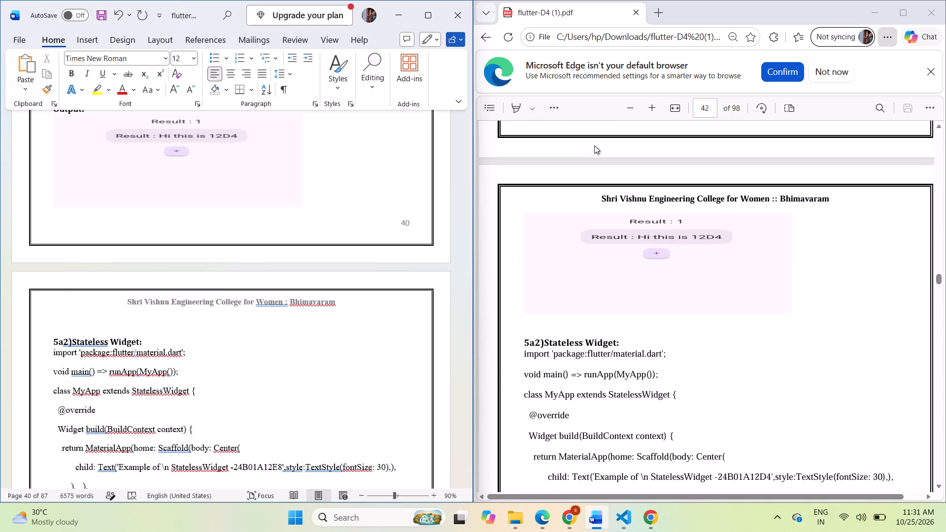
{"action": "scroll", "coordinate": [594, 145], "scroll_direction": "down", "scroll_amount": 1}
{"action": "scroll", "coordinate": [561, 178], "scroll_direction": "up", "scroll_amount": 2}
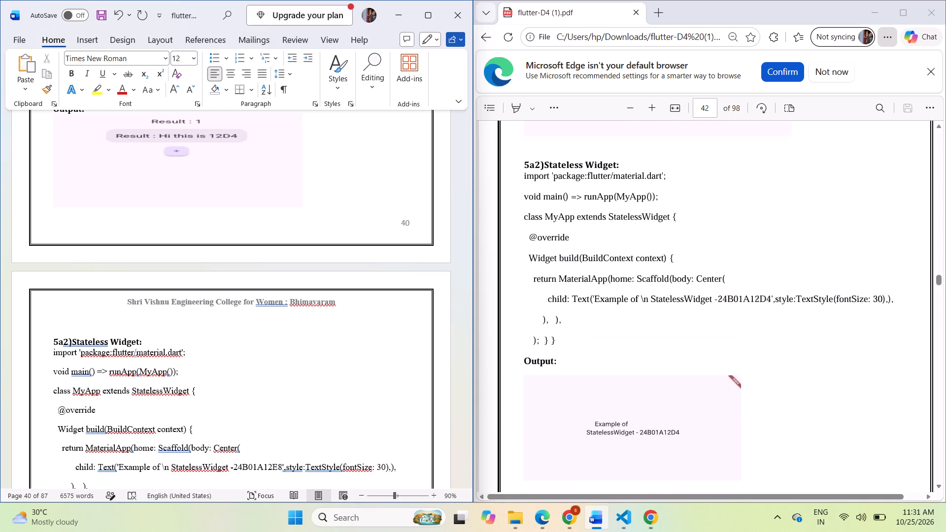
{"action": "scroll", "coordinate": [548, 200], "scroll_direction": "up", "scroll_amount": 1}
{"action": "scroll", "coordinate": [300, 326], "scroll_direction": "down", "scroll_amount": 2}
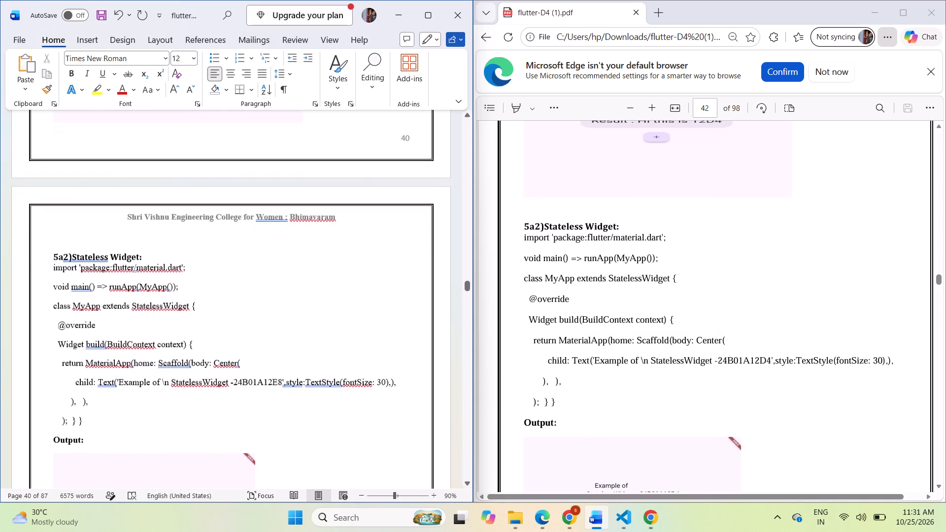
Delete the blank lines between the 5a2 Stateless Widget output screenshot and the 5 b1 calculator heading.
{"action": "scroll", "coordinate": [300, 326], "scroll_direction": "down", "scroll_amount": 2}
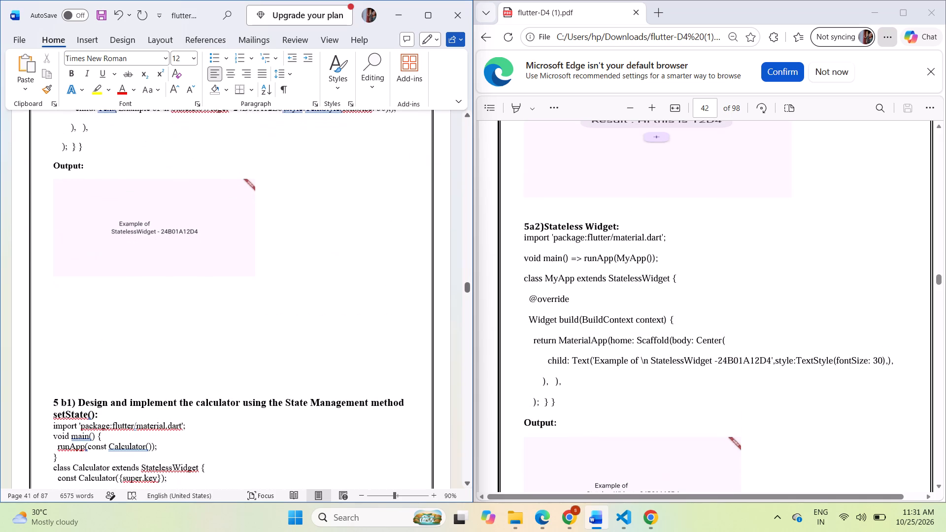
{"action": "left_click", "coordinate": [63, 372]}
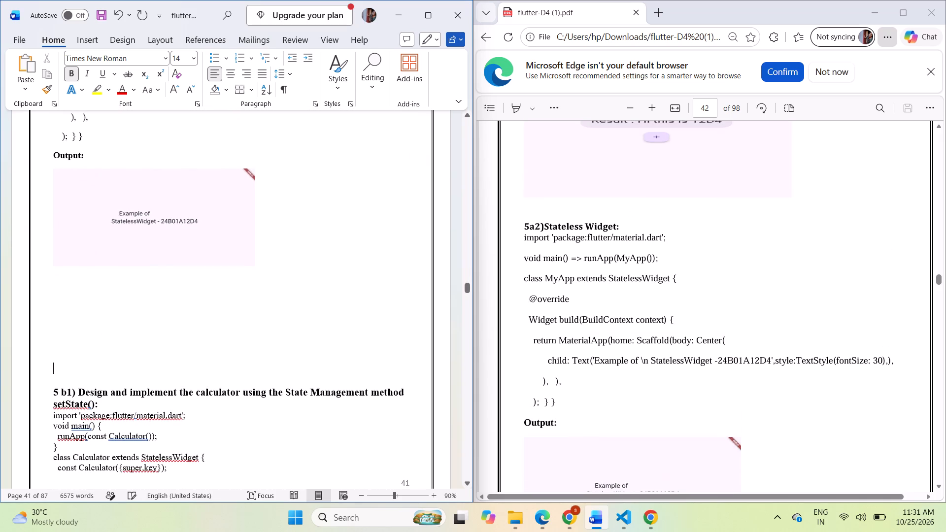
{"action": "key", "text": "BackSpace"}
{"action": "key", "text": "BackSpace"}
{"action": "key", "text": "BackSpace"}
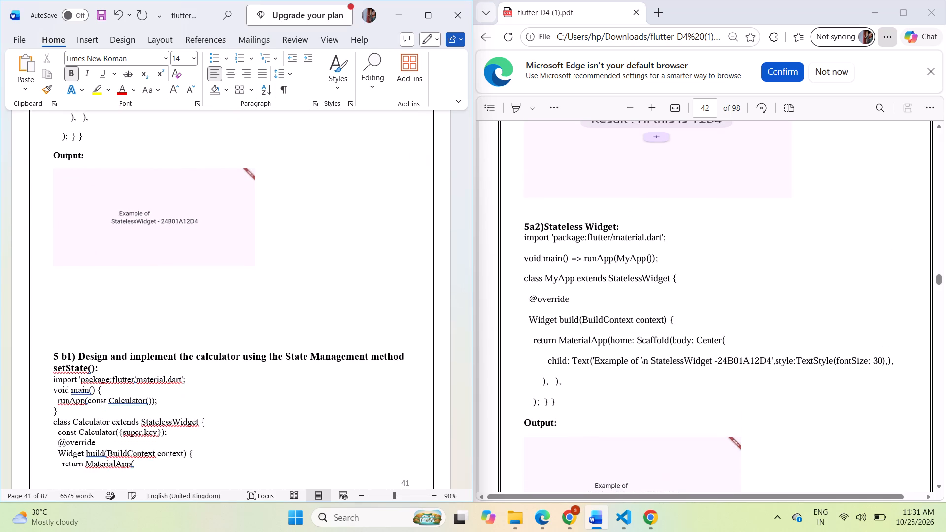
{"action": "key", "text": "BackSpace"}
{"action": "key", "text": "BackSpace"}
{"action": "key", "text": "BackSpace"}
{"action": "key", "text": "BackSpace"}
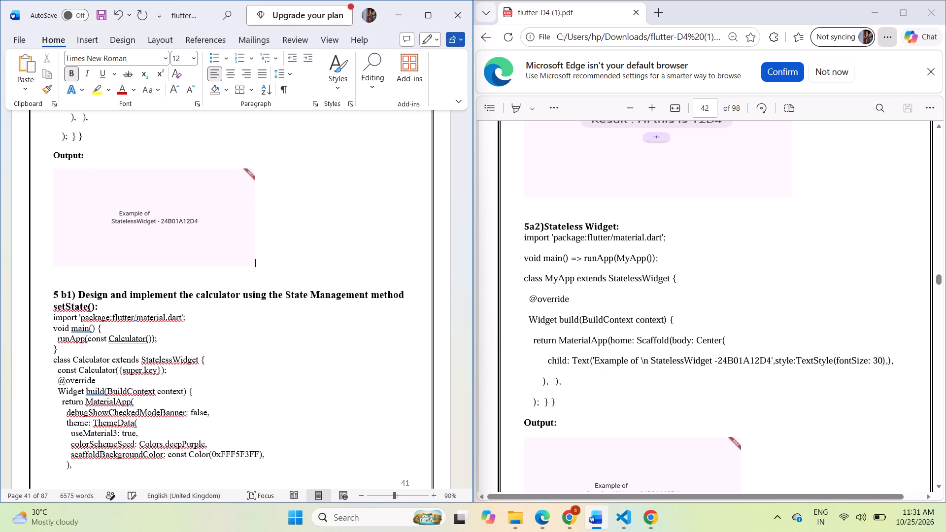
Review the 5 b1 and 5 b2 calculator programs and their output screenshots in the document, up to the Experiment-7 heading.
{"action": "scroll", "coordinate": [98, 439], "scroll_direction": "down", "scroll_amount": 1}
{"action": "scroll", "coordinate": [0, 422], "scroll_direction": "down", "scroll_amount": 2}
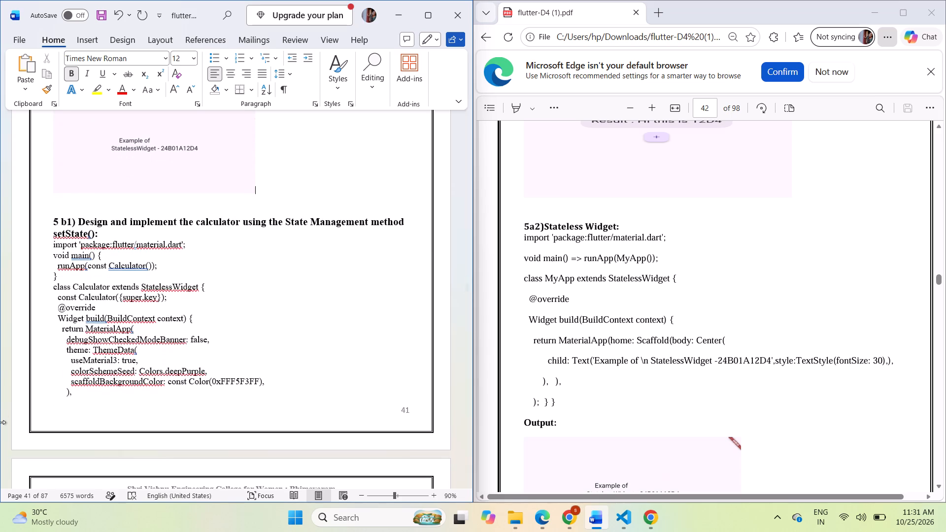
{"action": "scroll", "coordinate": [107, 415], "scroll_direction": "down", "scroll_amount": 3}
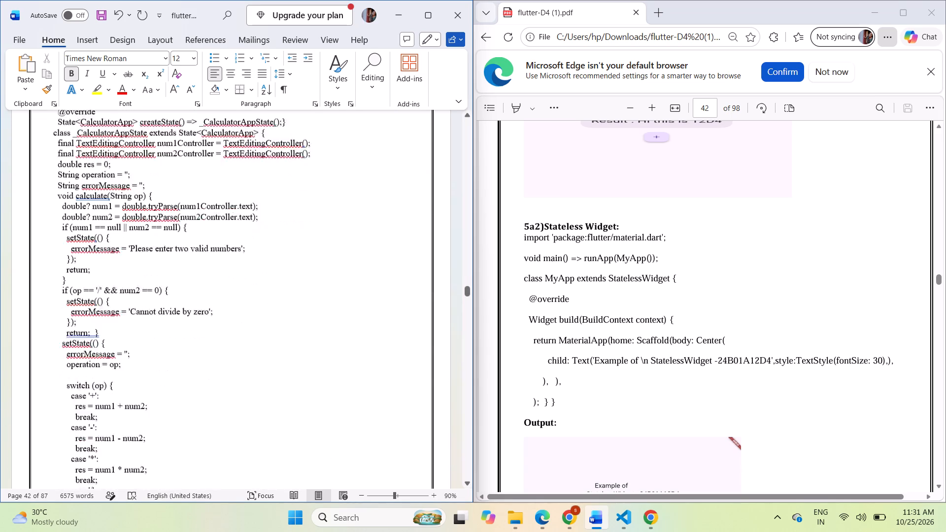
{"action": "scroll", "coordinate": [107, 415], "scroll_direction": "down", "scroll_amount": 3}
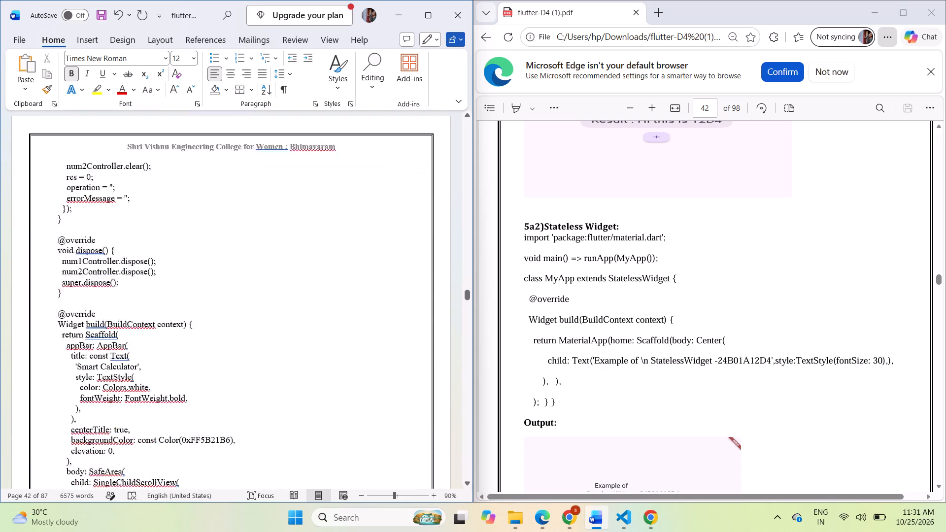
{"action": "scroll", "coordinate": [107, 415], "scroll_direction": "down", "scroll_amount": 3}
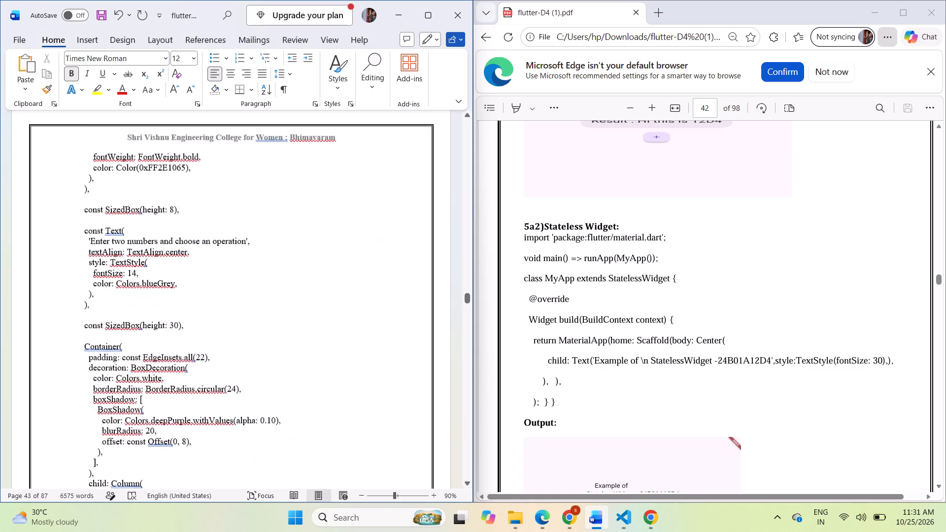
{"action": "scroll", "coordinate": [107, 415], "scroll_direction": "down", "scroll_amount": 5}
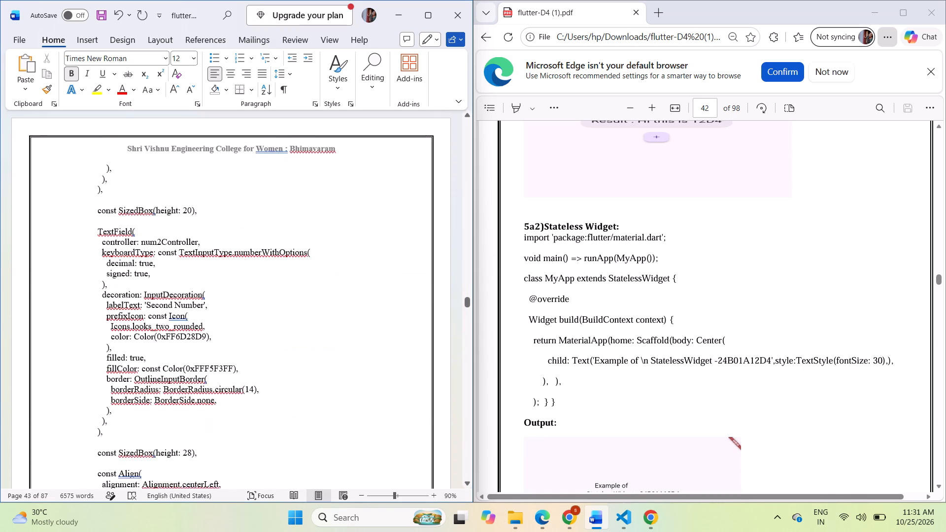
{"action": "scroll", "coordinate": [107, 415], "scroll_direction": "down", "scroll_amount": 4}
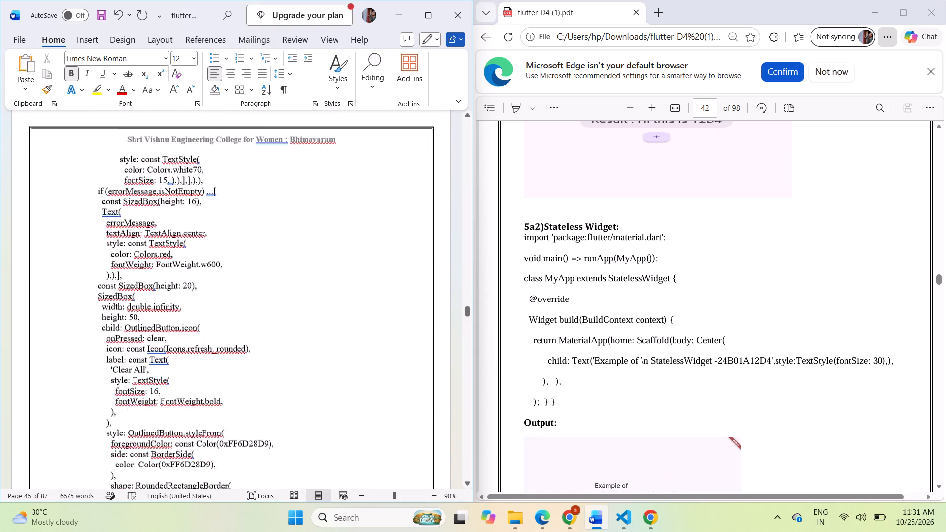
{"action": "scroll", "coordinate": [107, 415], "scroll_direction": "down", "scroll_amount": 4}
{"action": "scroll", "coordinate": [146, 335], "scroll_direction": "up", "scroll_amount": 1}
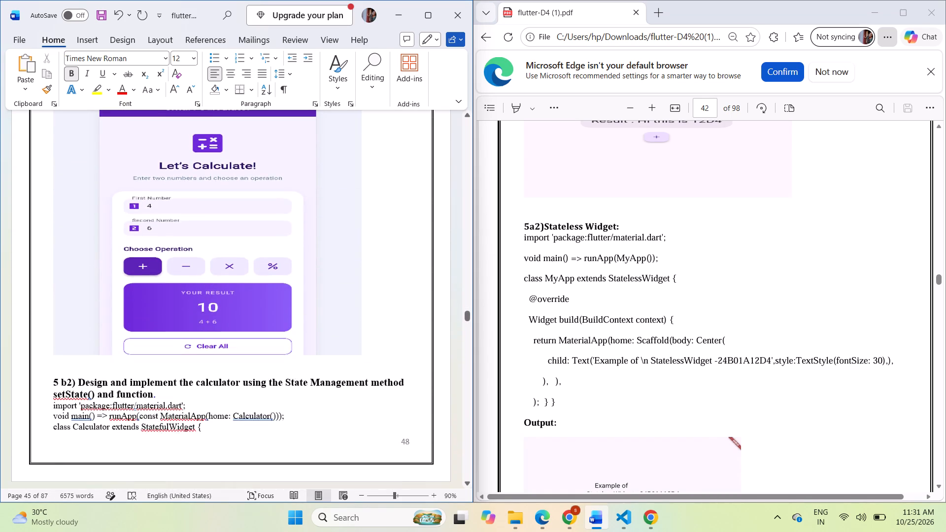
{"action": "scroll", "coordinate": [146, 335], "scroll_direction": "up", "scroll_amount": 1}
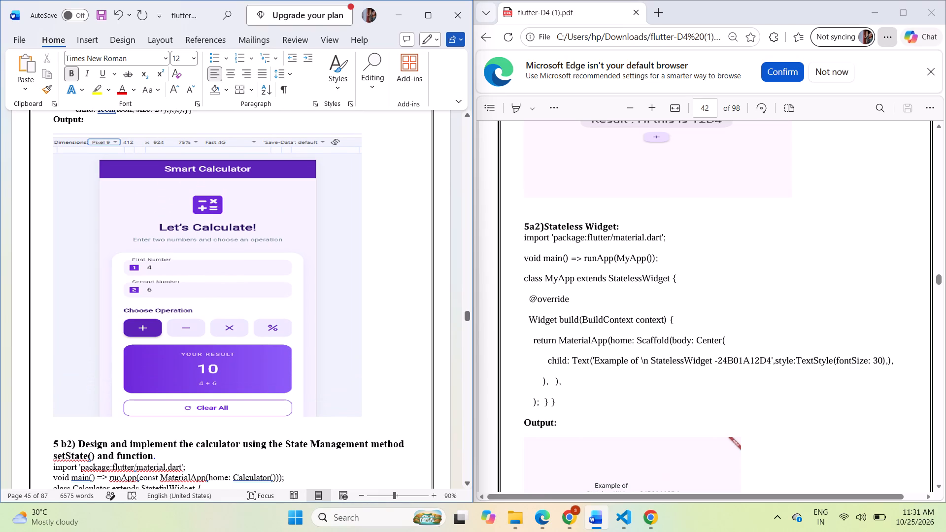
{"action": "scroll", "coordinate": [222, 407], "scroll_direction": "down", "scroll_amount": 1}
{"action": "scroll", "coordinate": [148, 421], "scroll_direction": "down", "scroll_amount": 2}
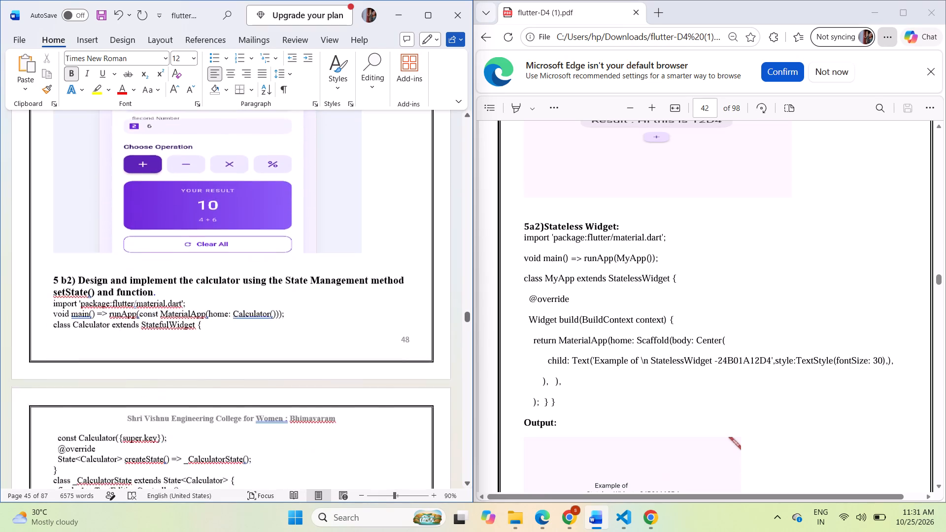
{"action": "scroll", "coordinate": [148, 421], "scroll_direction": "down", "scroll_amount": 4}
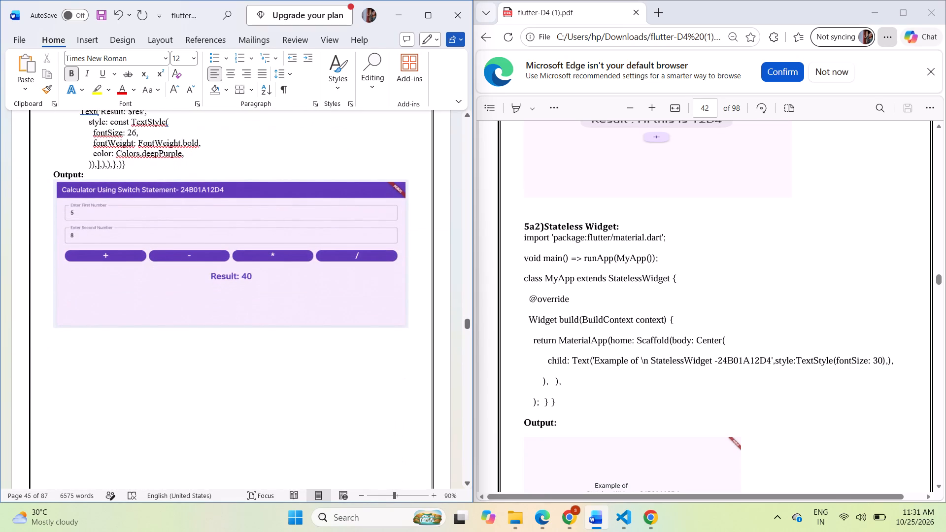
{"action": "scroll", "coordinate": [183, 423], "scroll_direction": "down", "scroll_amount": 2}
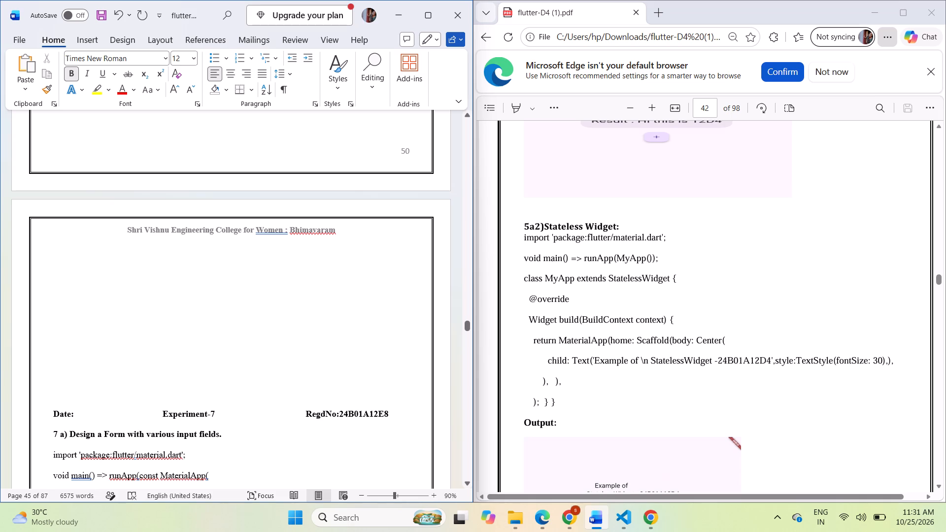
Examine the reference PDF from the 5a2 Stateless Widget section through the calculator programs to the Experiment-6 heading.
{"action": "scroll", "coordinate": [579, 250], "scroll_direction": "down", "scroll_amount": 2}
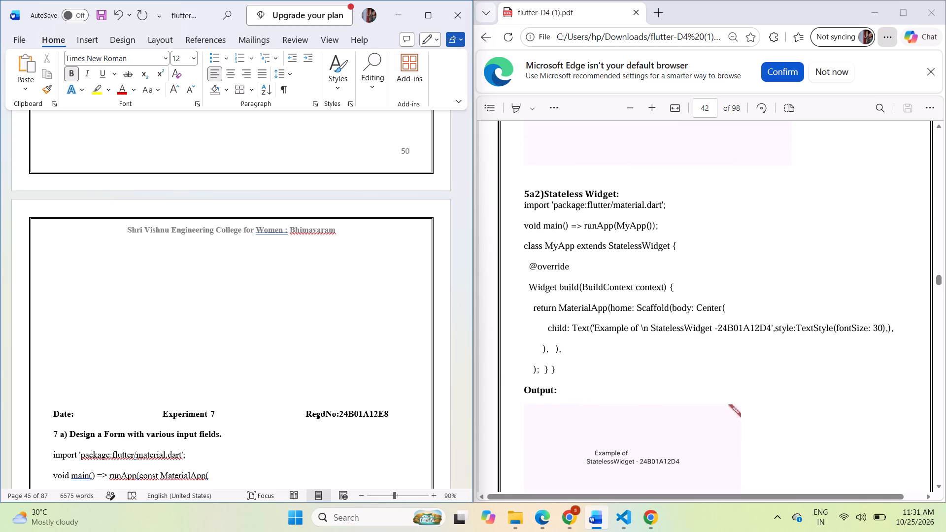
{"action": "scroll", "coordinate": [579, 250], "scroll_direction": "down", "scroll_amount": 5}
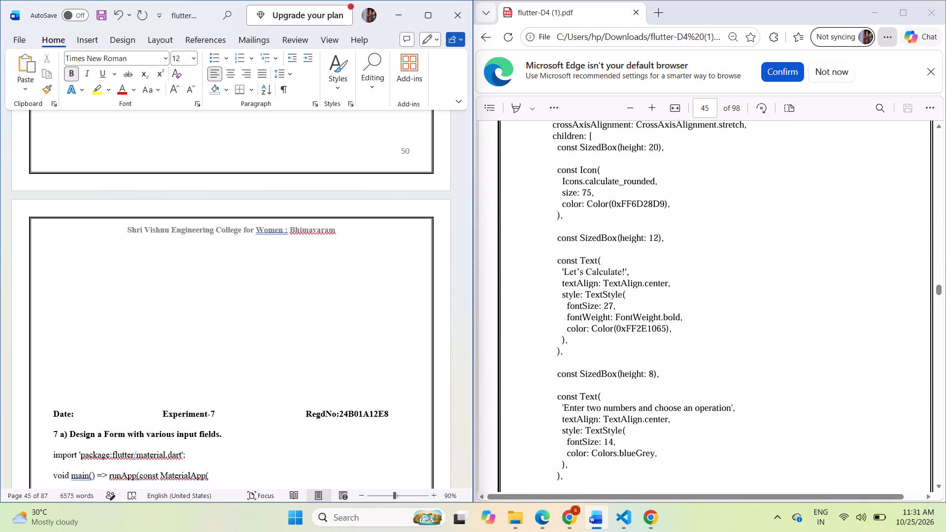
{"action": "scroll", "coordinate": [579, 250], "scroll_direction": "down", "scroll_amount": 7}
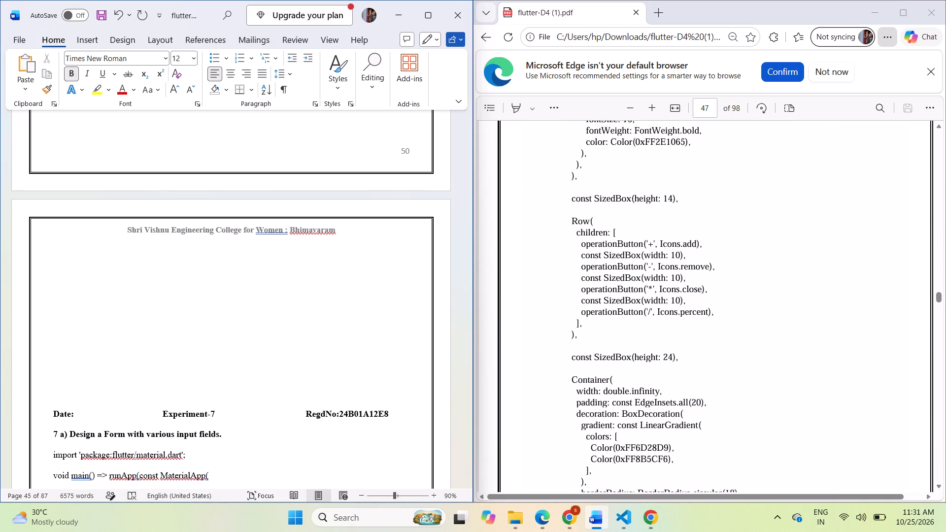
{"action": "scroll", "coordinate": [579, 250], "scroll_direction": "down", "scroll_amount": 3}
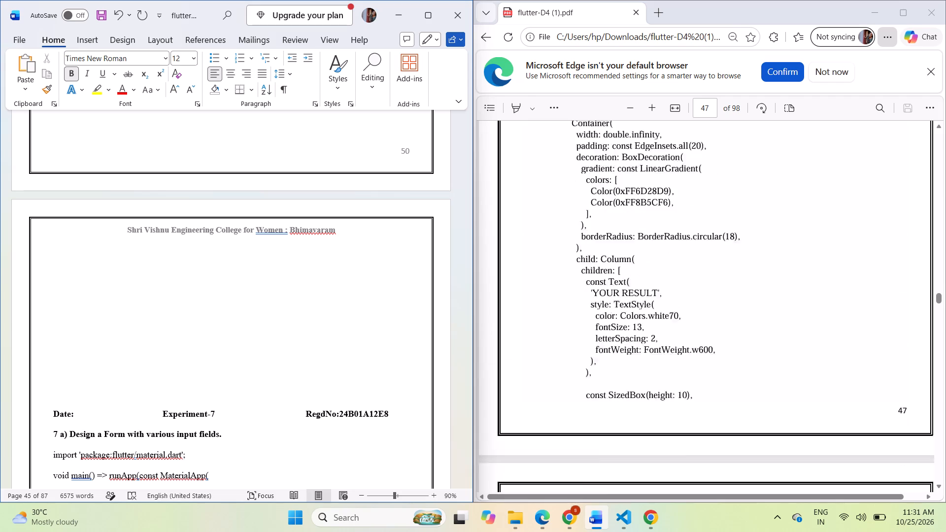
{"action": "scroll", "coordinate": [579, 250], "scroll_direction": "down", "scroll_amount": 9}
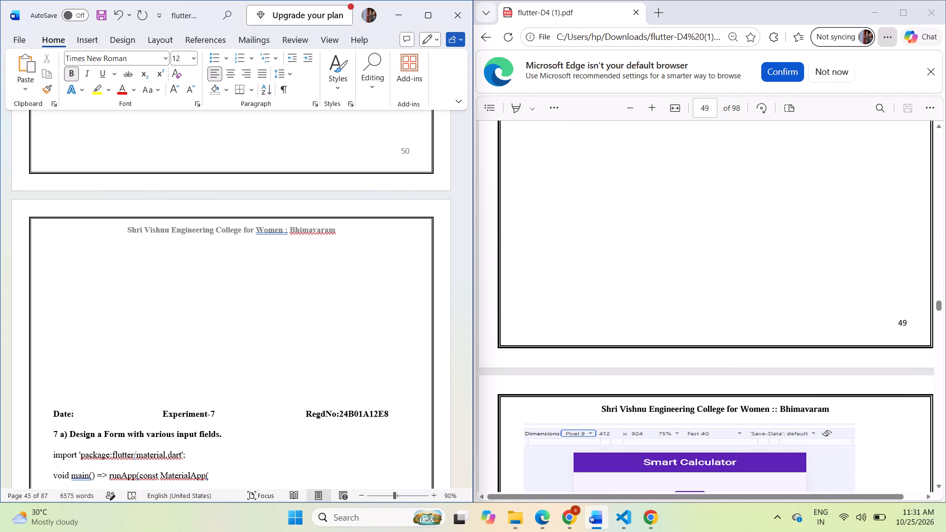
{"action": "scroll", "coordinate": [579, 250], "scroll_direction": "down", "scroll_amount": 8}
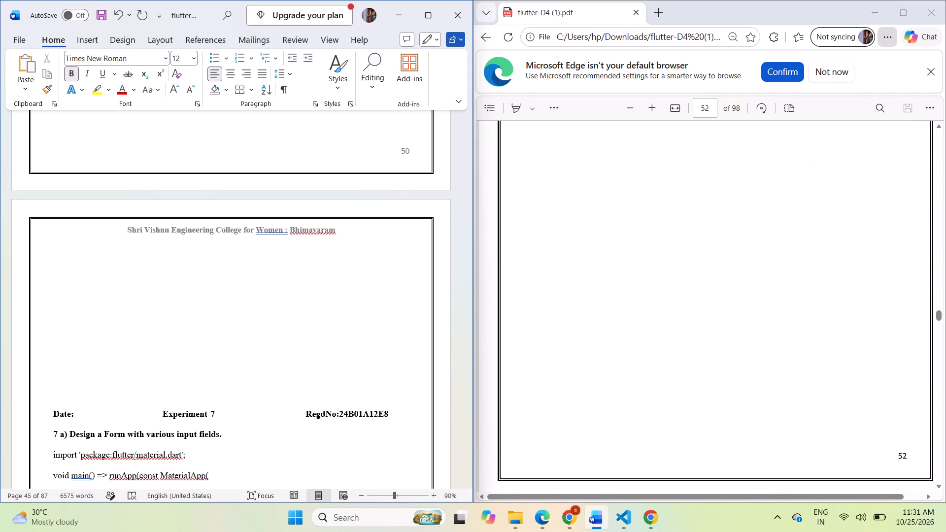
{"action": "scroll", "coordinate": [579, 250], "scroll_direction": "down", "scroll_amount": 2}
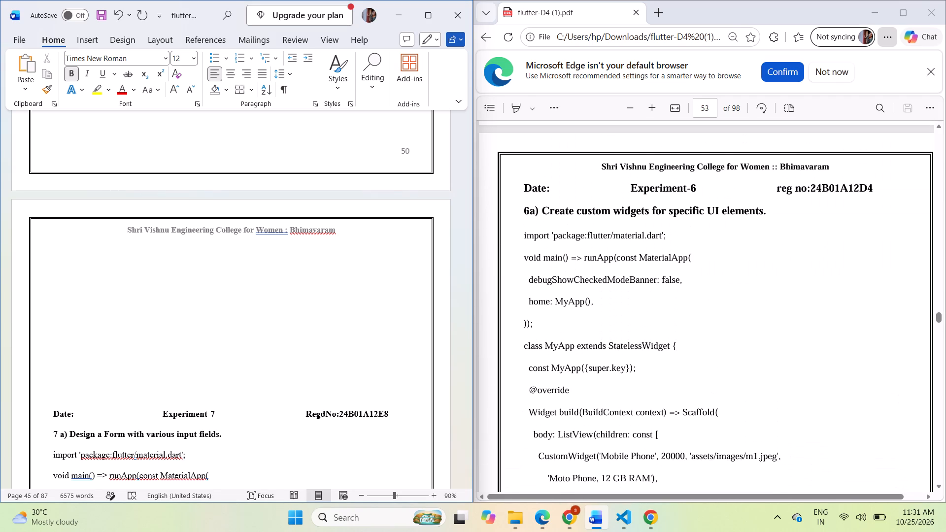
Delete the blank lines above the Experiment-7 heading so that it sits directly under the page header.
{"action": "left_click", "coordinate": [62, 399]}
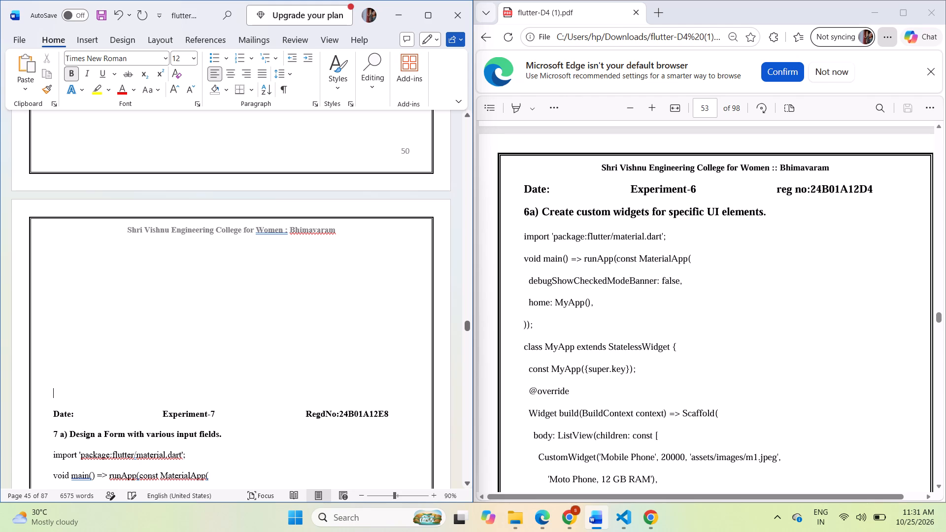
{"action": "type", "text": "\\\\\\"}
{"action": "key", "text": "BackSpace"}
{"action": "key", "text": "BackSpace"}
{"action": "key", "text": "BackSpace"}
{"action": "key", "text": "BackSpace"}
{"action": "key", "text": "BackSpace"}
{"action": "key", "text": "BackSpace"}
{"action": "key", "text": "BackSpace"}
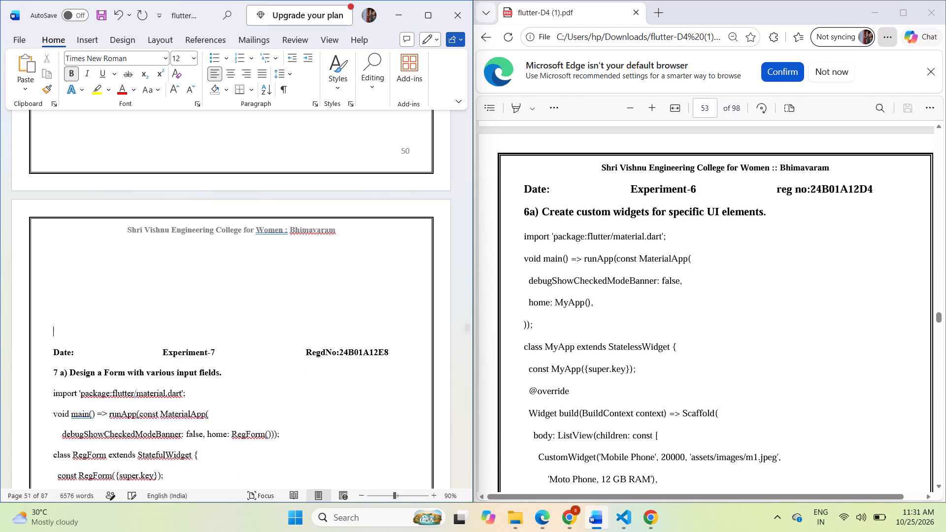
{"action": "key", "text": "BackSpace"}
{"action": "key", "text": "BackSpace"}
{"action": "key", "text": "BackSpace"}
{"action": "key", "text": "BackSpace"}
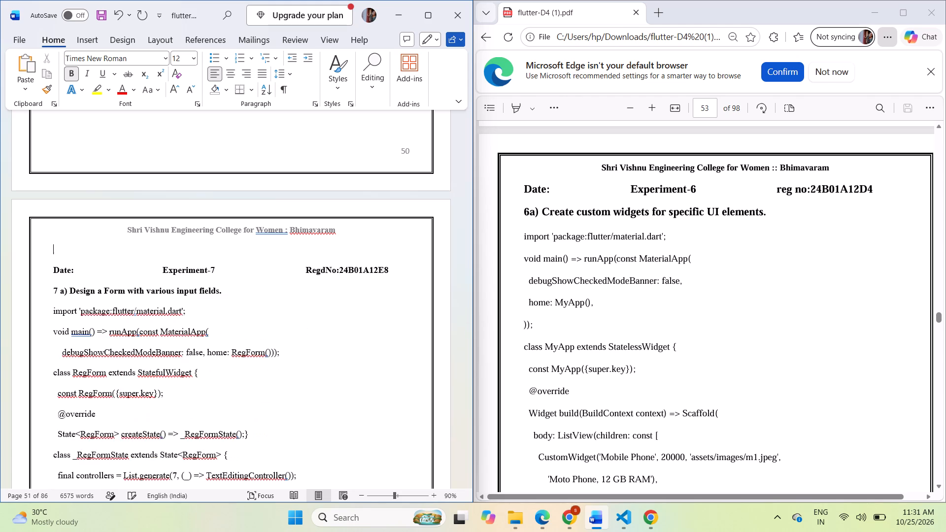
Look back through the document from the Experiment-7 heading, past the calculator and 5a sections, to the First Screen and Second Screen output.
{"action": "scroll", "coordinate": [132, 315], "scroll_direction": "up", "scroll_amount": 2}
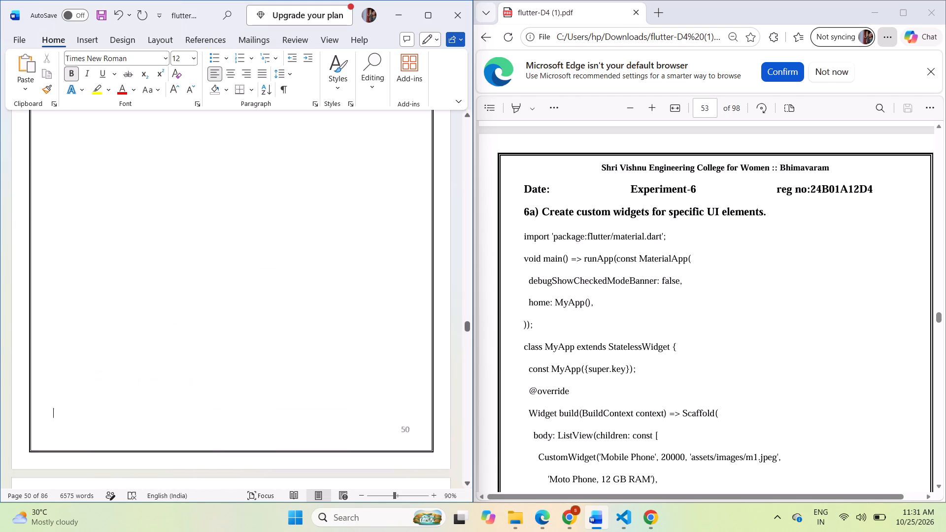
{"action": "scroll", "coordinate": [132, 315], "scroll_direction": "up", "scroll_amount": 6}
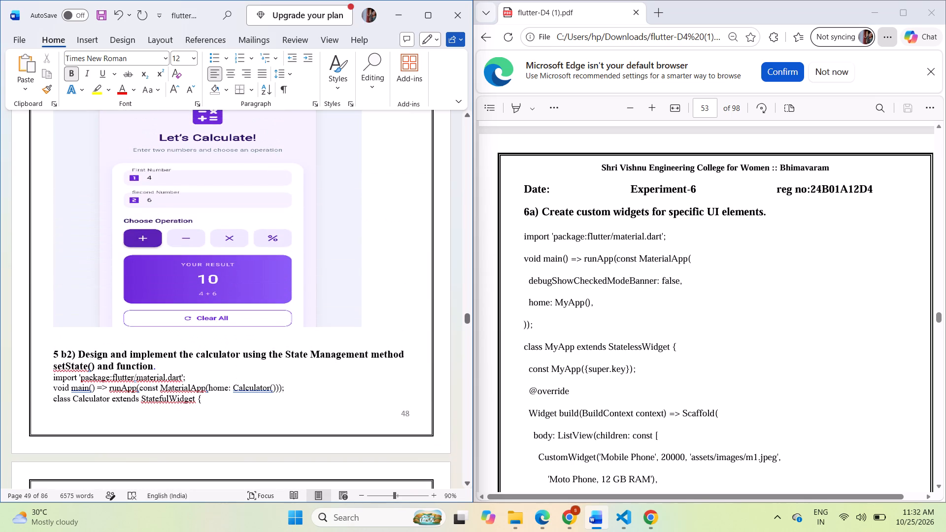
{"action": "scroll", "coordinate": [132, 315], "scroll_direction": "up", "scroll_amount": 3}
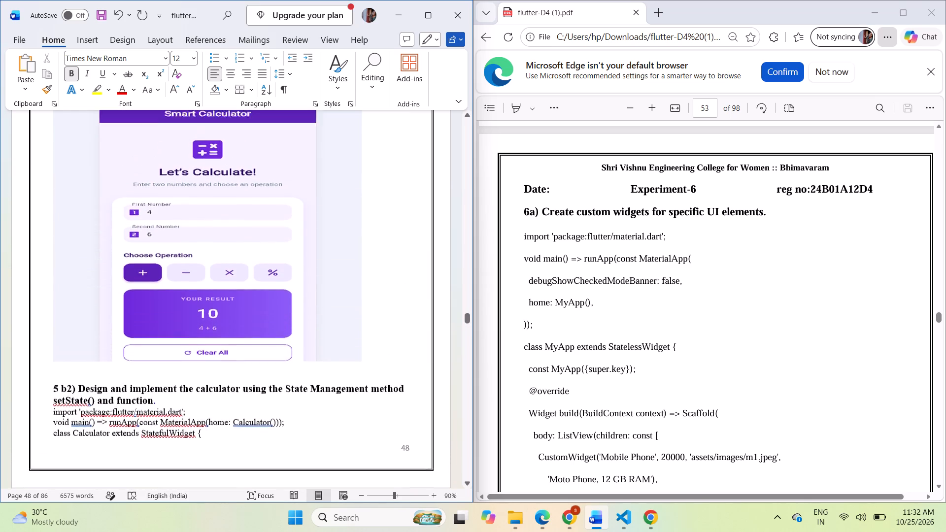
{"action": "scroll", "coordinate": [132, 315], "scroll_direction": "up", "scroll_amount": 3}
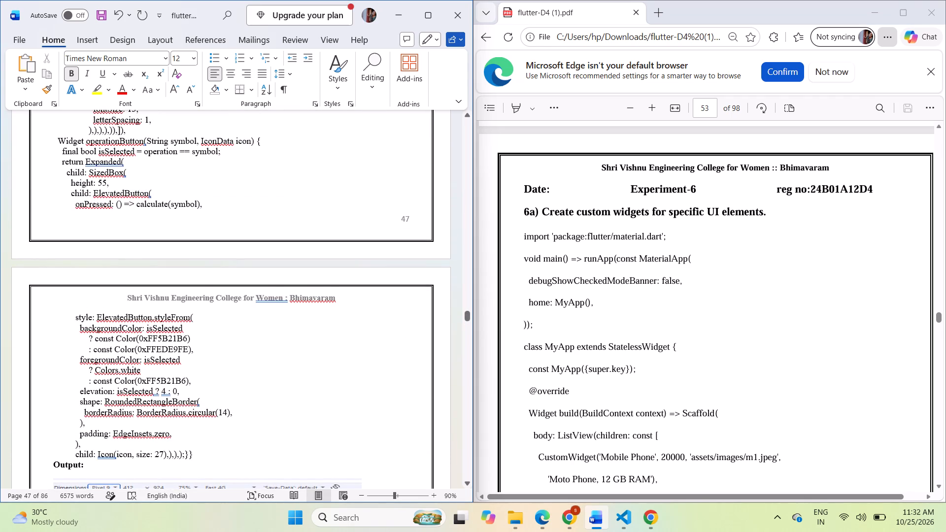
{"action": "scroll", "coordinate": [132, 315], "scroll_direction": "up", "scroll_amount": 4}
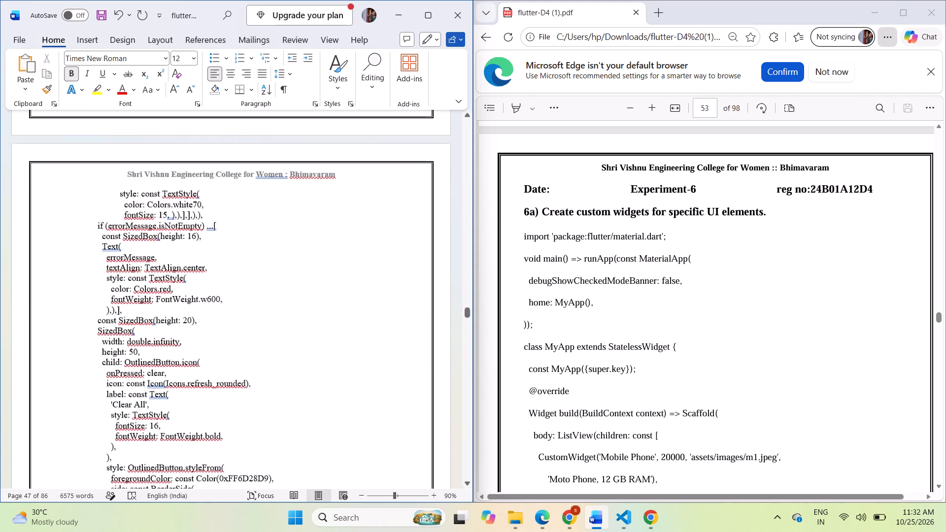
{"action": "scroll", "coordinate": [132, 315], "scroll_direction": "up", "scroll_amount": 4}
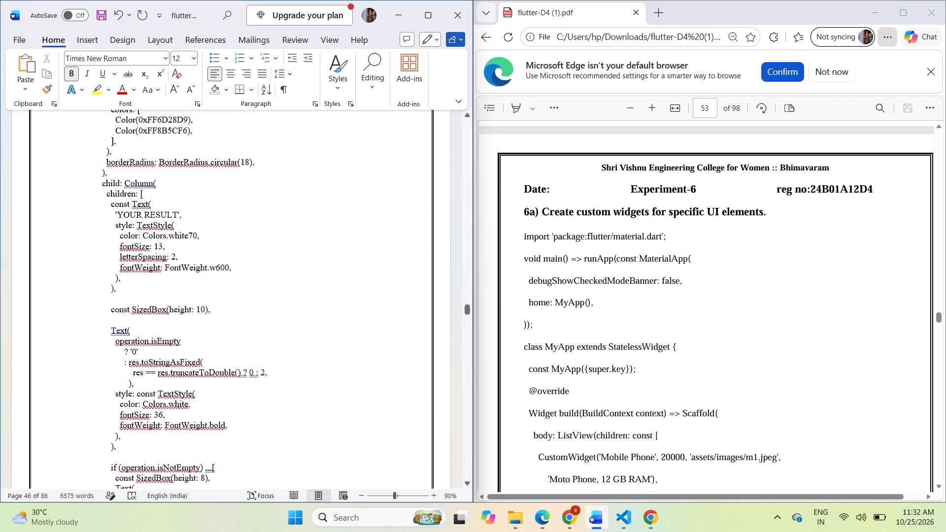
{"action": "scroll", "coordinate": [132, 315], "scroll_direction": "up", "scroll_amount": 4}
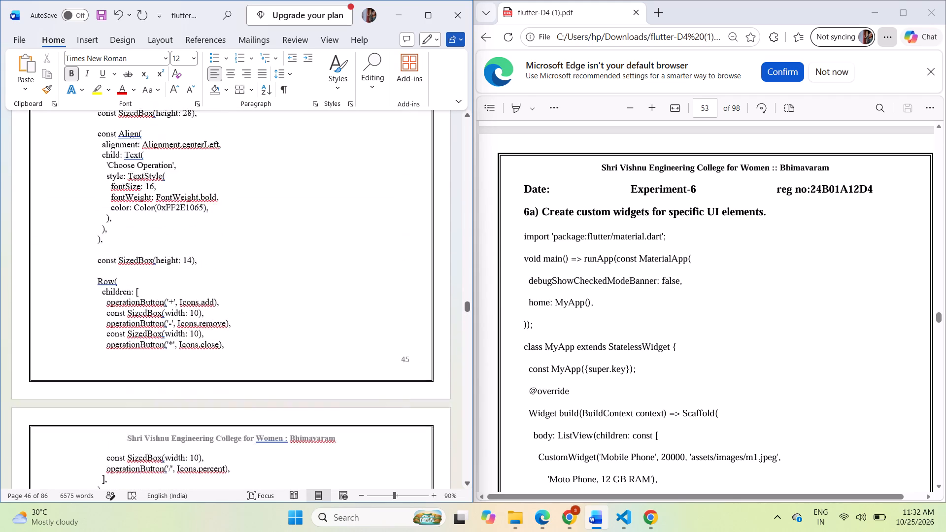
{"action": "scroll", "coordinate": [132, 315], "scroll_direction": "up", "scroll_amount": 4}
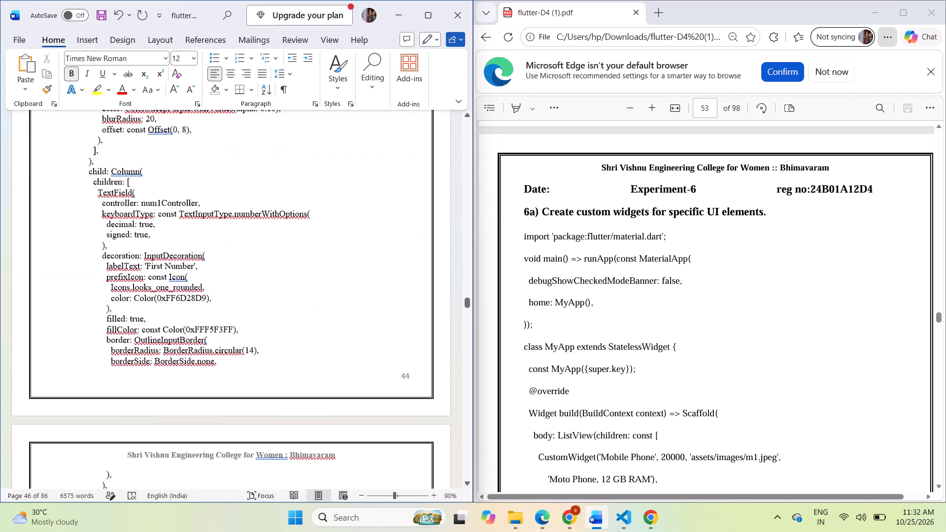
{"action": "scroll", "coordinate": [132, 315], "scroll_direction": "up", "scroll_amount": 5}
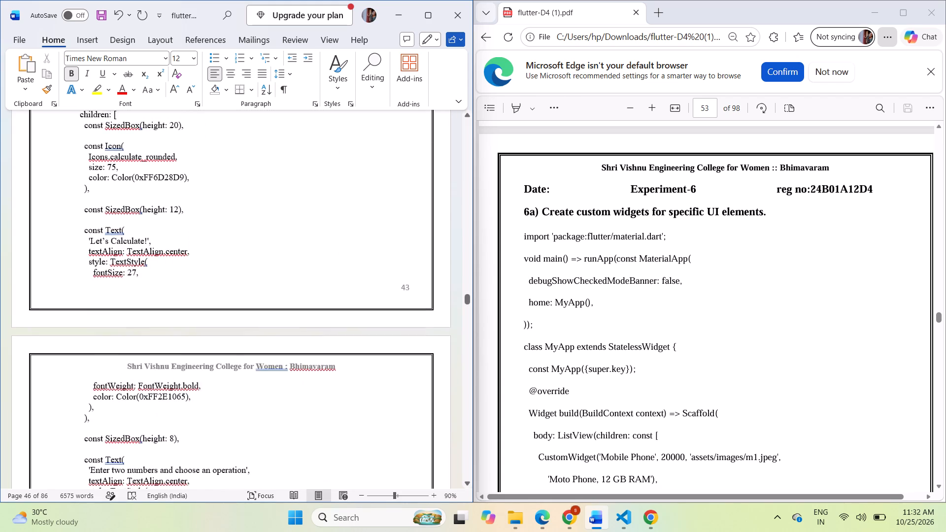
{"action": "scroll", "coordinate": [132, 315], "scroll_direction": "up", "scroll_amount": 5}
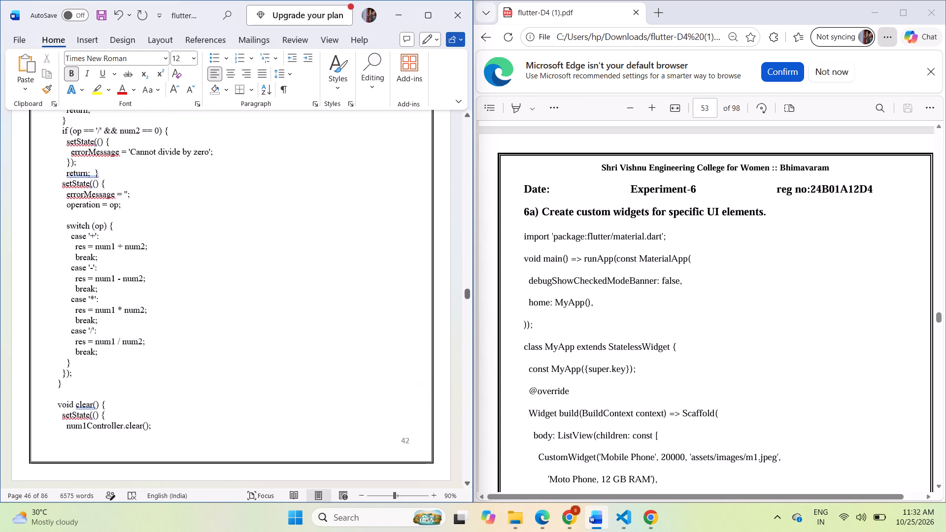
{"action": "scroll", "coordinate": [132, 315], "scroll_direction": "up", "scroll_amount": 5}
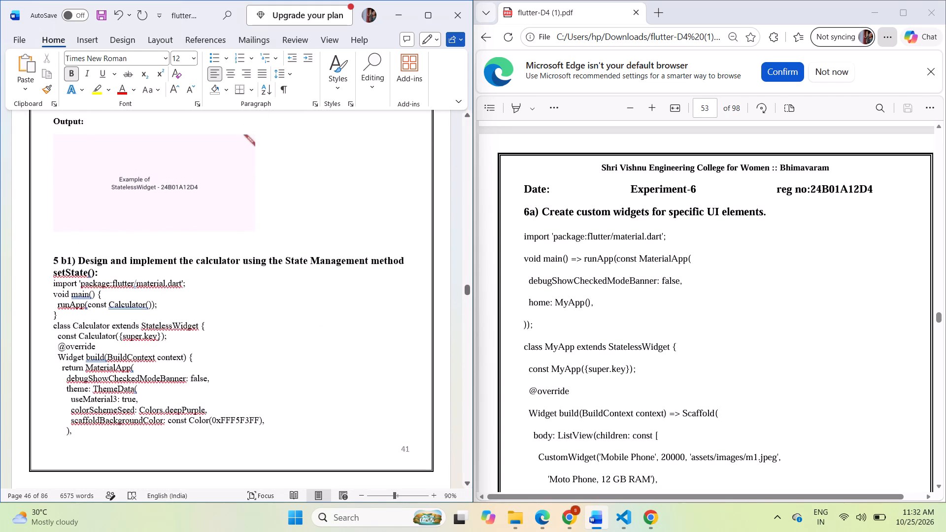
{"action": "scroll", "coordinate": [132, 315], "scroll_direction": "up", "scroll_amount": 4}
Review the document forward from the 5a1 Stateful Widget section through both calculator programs and outputs to the Experiment-7 heading.
{"action": "scroll", "coordinate": [132, 315], "scroll_direction": "down", "scroll_amount": 2}
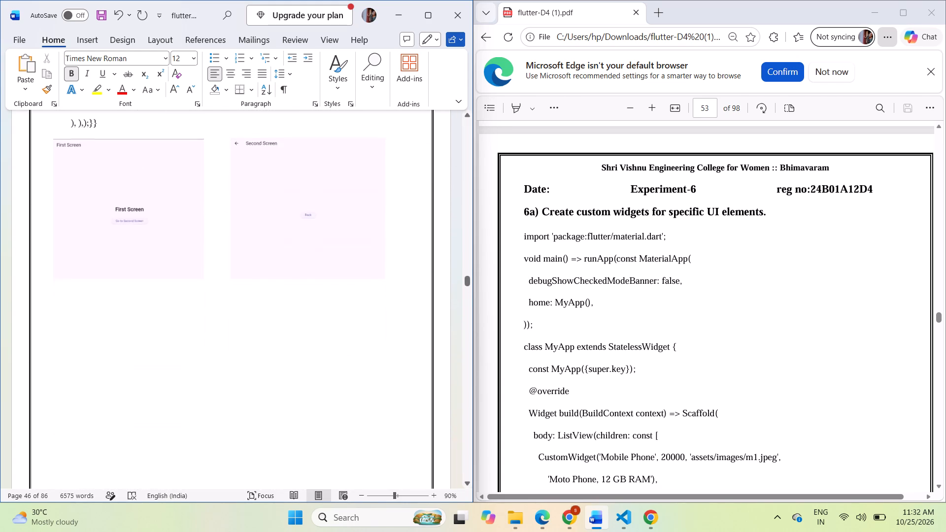
{"action": "scroll", "coordinate": [132, 315], "scroll_direction": "down", "scroll_amount": 3}
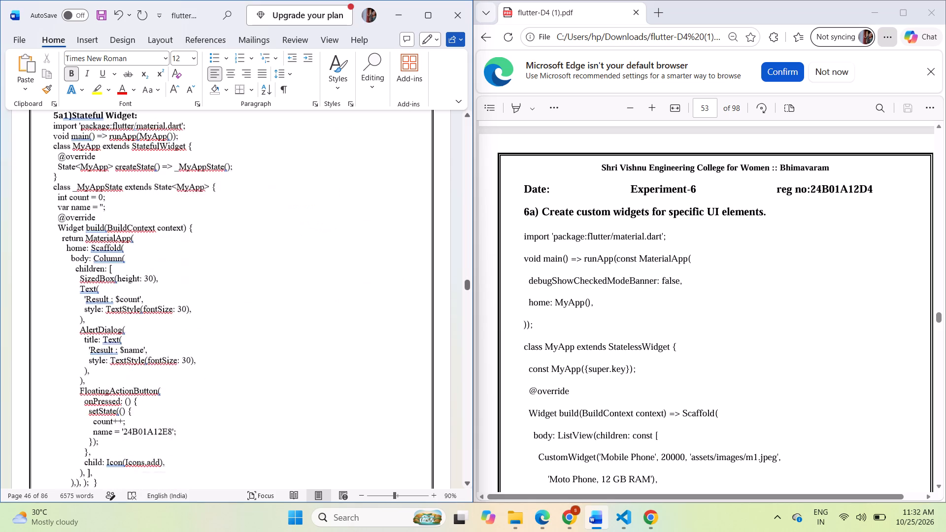
{"action": "scroll", "coordinate": [132, 315], "scroll_direction": "down", "scroll_amount": 3}
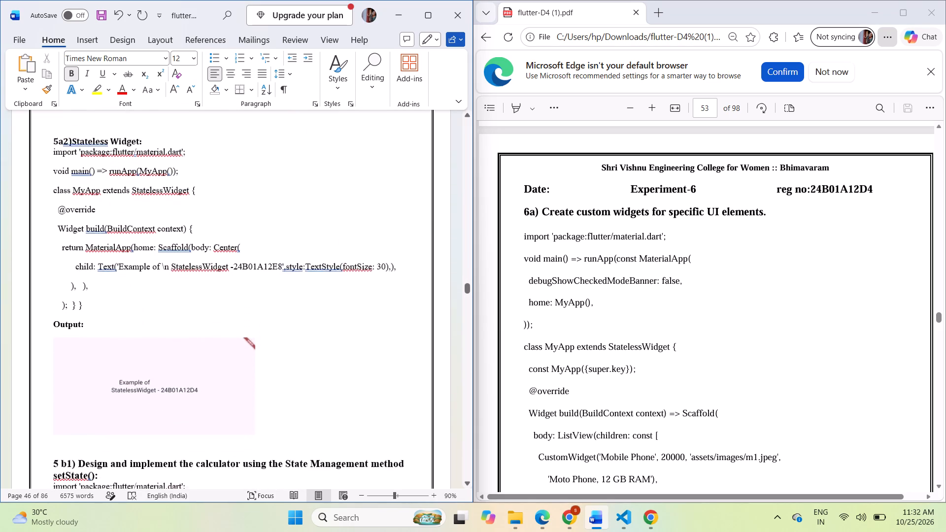
{"action": "scroll", "coordinate": [132, 315], "scroll_direction": "down", "scroll_amount": 1}
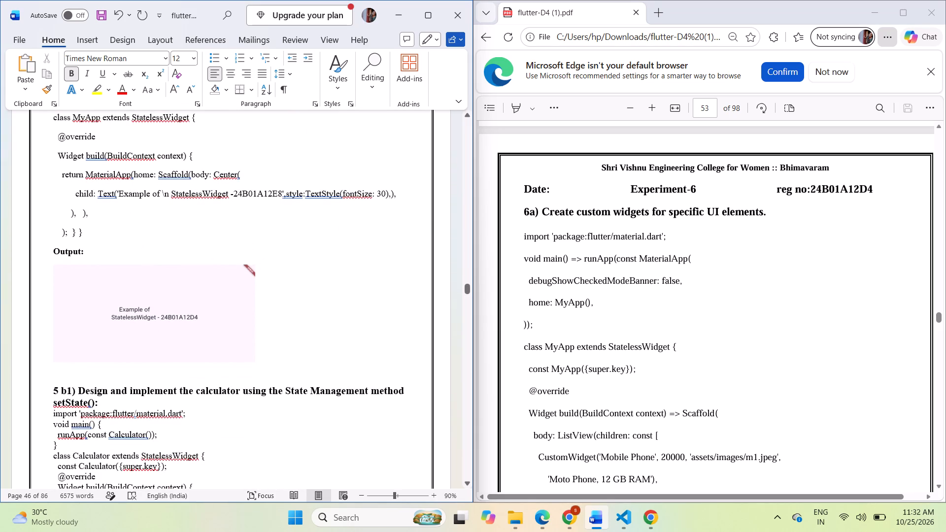
{"action": "scroll", "coordinate": [148, 345], "scroll_direction": "down", "scroll_amount": 4}
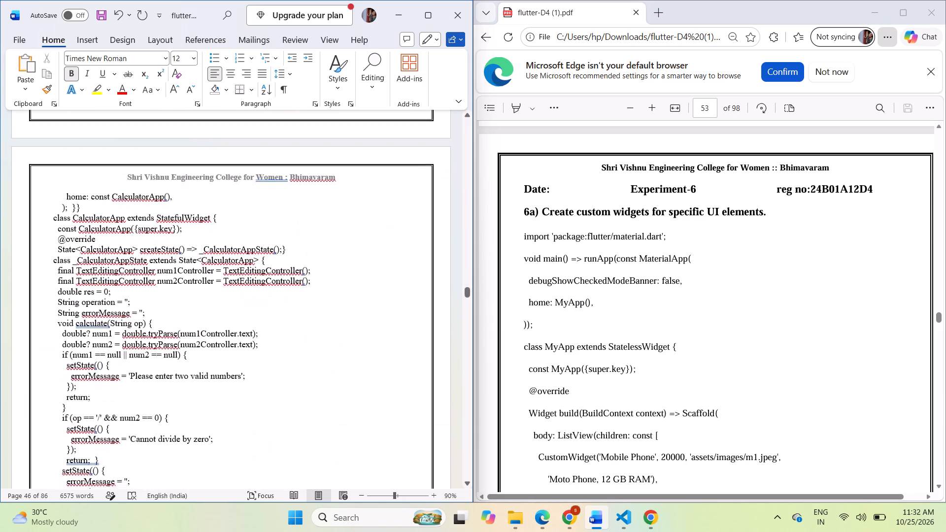
{"action": "scroll", "coordinate": [148, 345], "scroll_direction": "down", "scroll_amount": 6}
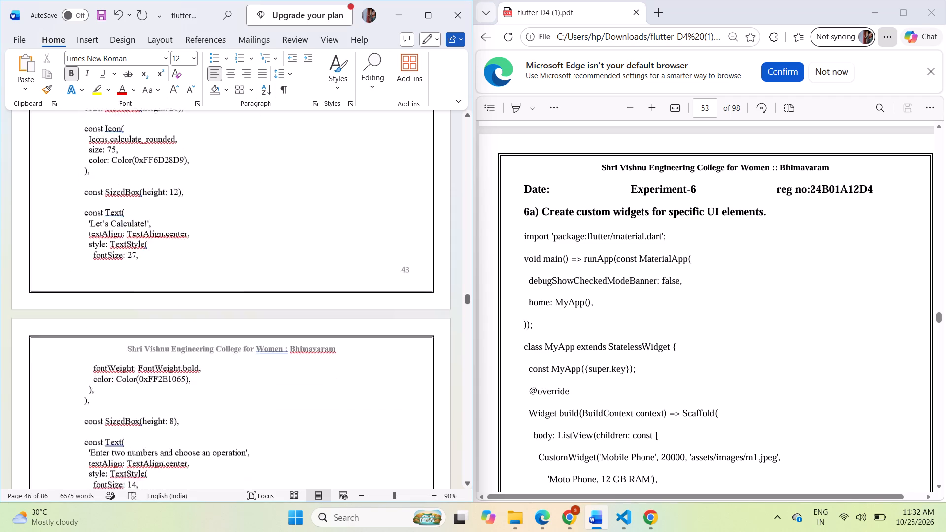
{"action": "scroll", "coordinate": [148, 345], "scroll_direction": "down", "scroll_amount": 6}
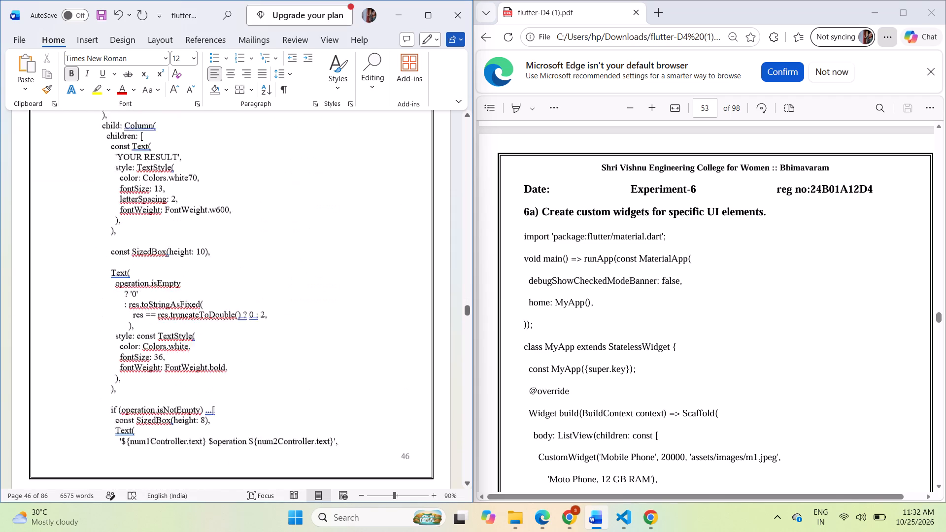
{"action": "scroll", "coordinate": [148, 345], "scroll_direction": "down", "scroll_amount": 6}
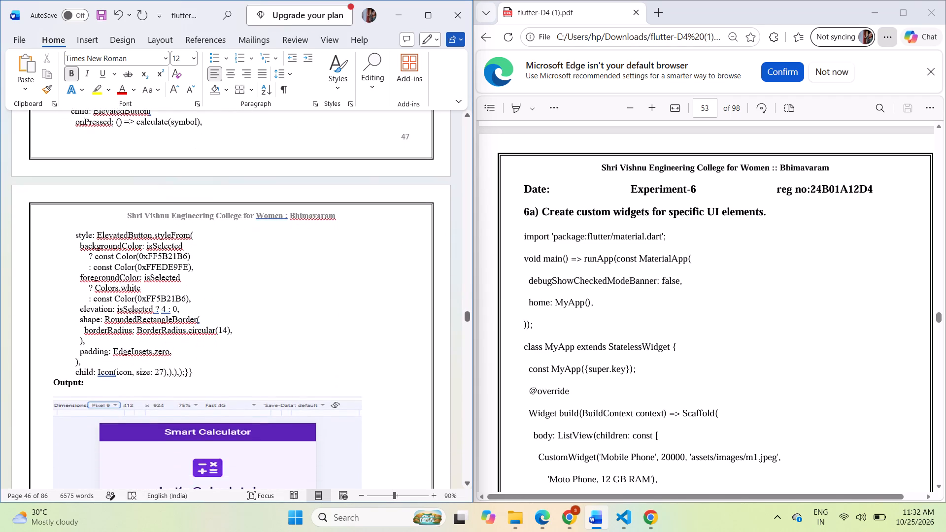
{"action": "scroll", "coordinate": [148, 345], "scroll_direction": "down", "scroll_amount": 4}
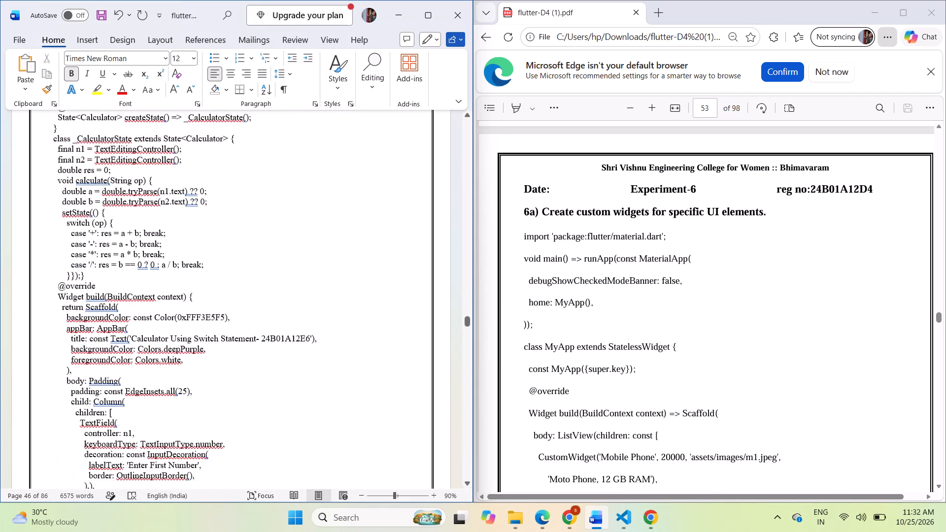
{"action": "scroll", "coordinate": [148, 345], "scroll_direction": "down", "scroll_amount": 5}
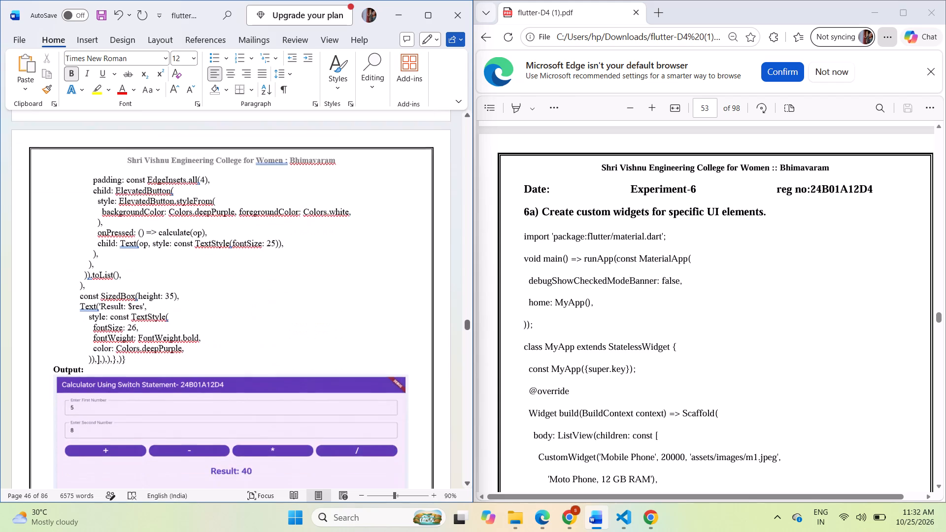
{"action": "scroll", "coordinate": [148, 345], "scroll_direction": "down", "scroll_amount": 4}
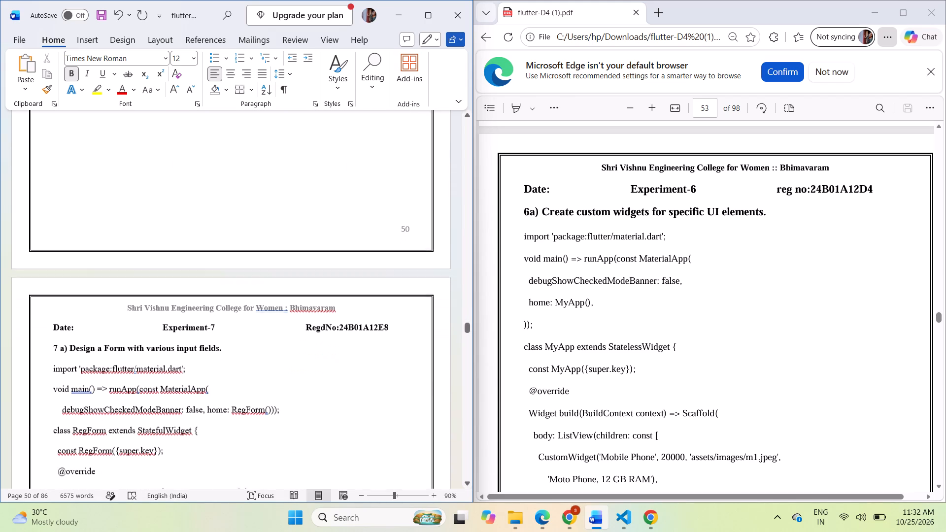
{"action": "scroll", "coordinate": [148, 345], "scroll_direction": "down", "scroll_amount": 1}
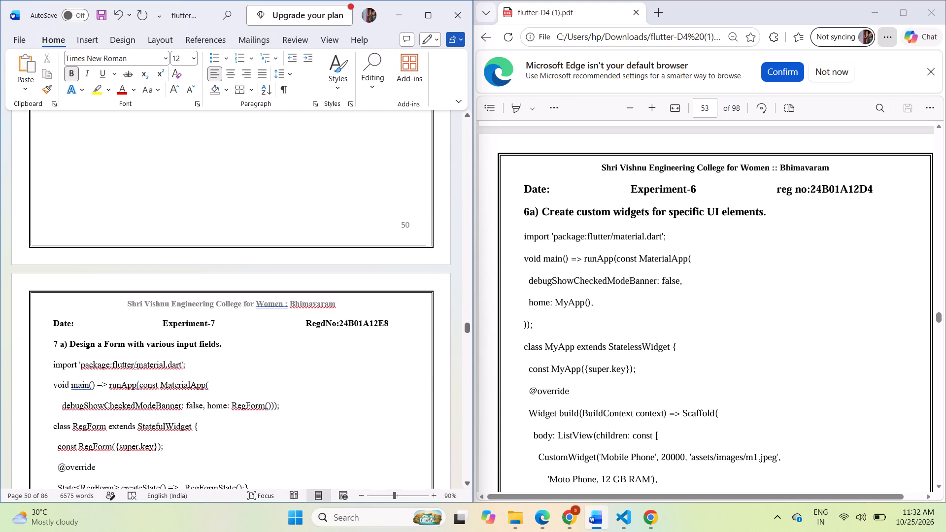
Examine the reference PDF from the Experiment-6 custom widgets program through the 6b themes program to its three-screen output.
{"action": "scroll", "coordinate": [608, 365], "scroll_direction": "down", "scroll_amount": 6}
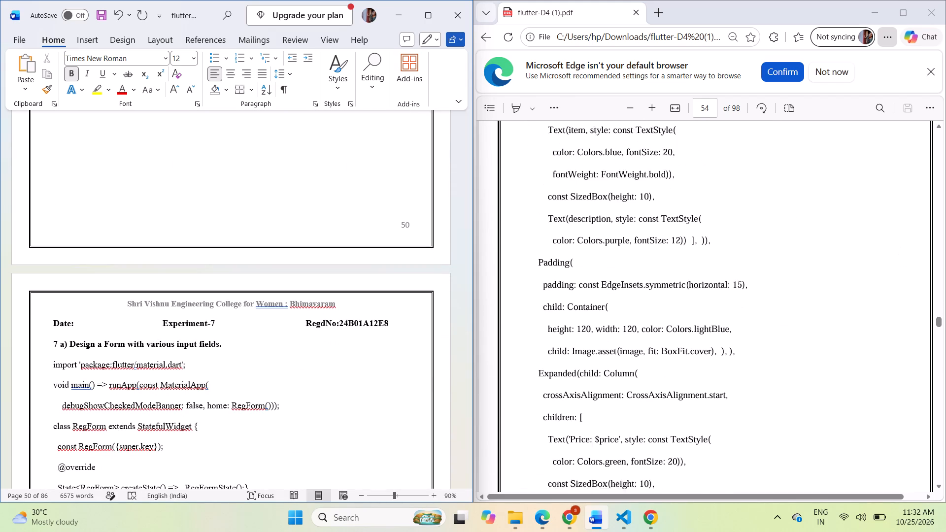
{"action": "scroll", "coordinate": [608, 365], "scroll_direction": "down", "scroll_amount": 2}
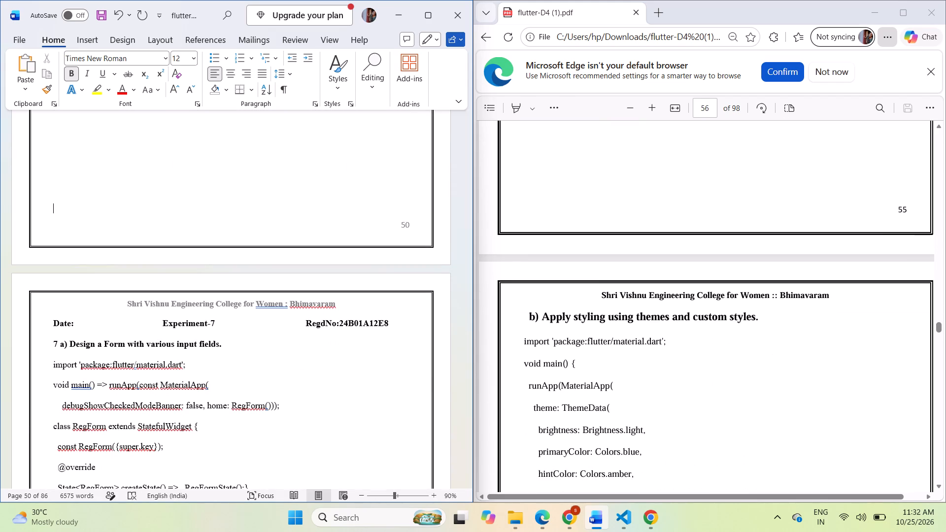
{"action": "scroll", "coordinate": [608, 365], "scroll_direction": "down", "scroll_amount": 5}
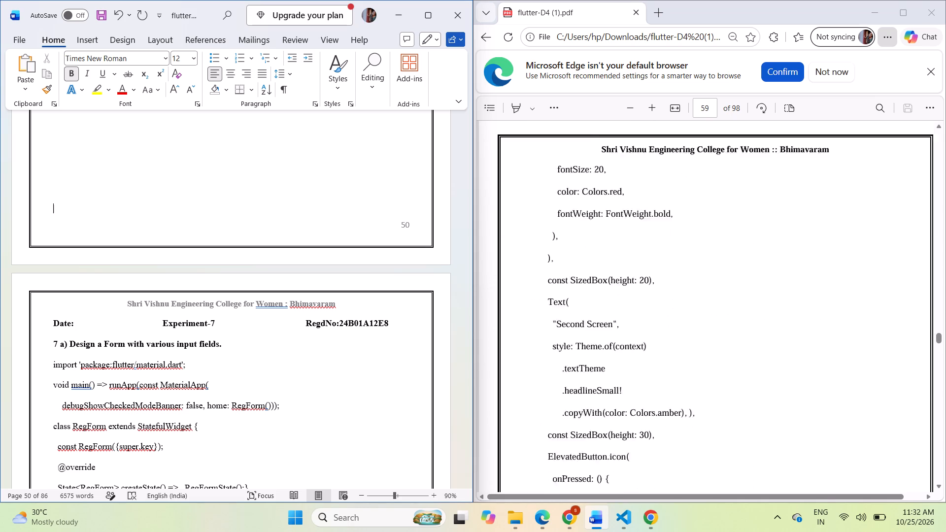
{"action": "scroll", "coordinate": [608, 365], "scroll_direction": "down", "scroll_amount": 5}
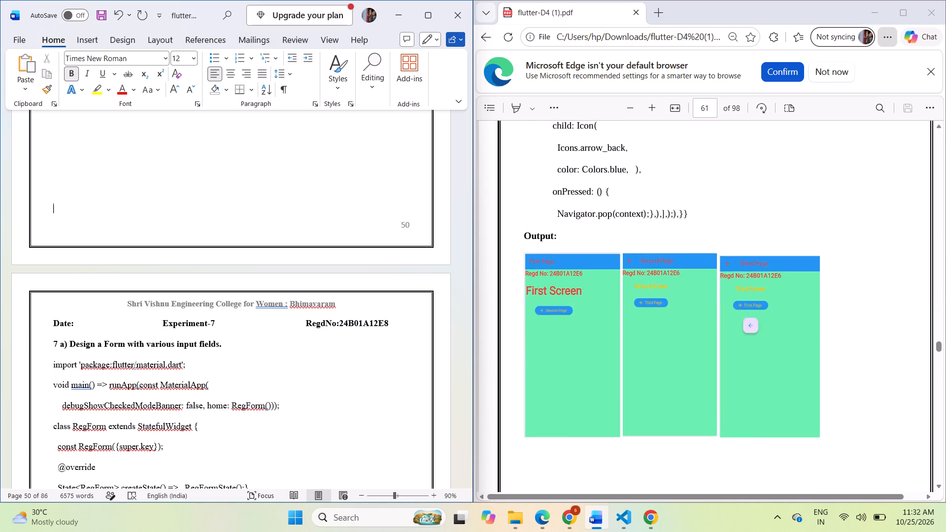
{"action": "scroll", "coordinate": [608, 365], "scroll_direction": "down", "scroll_amount": 3}
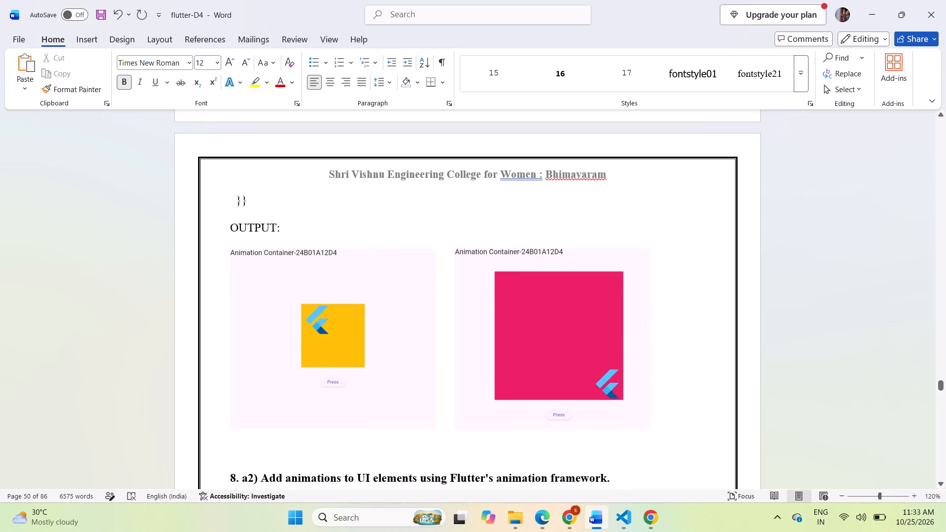
Delete the blank line between the page header and the Experiment-9 heading in the Word record.
{"action": "scroll", "coordinate": [384, 298], "scroll_direction": "down", "scroll_amount": 2}
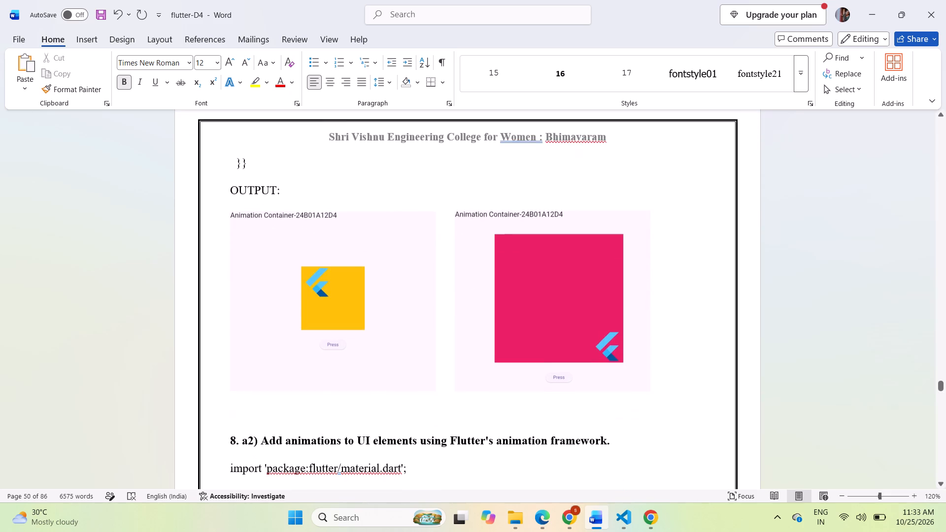
{"action": "scroll", "coordinate": [384, 298], "scroll_direction": "down", "scroll_amount": 5}
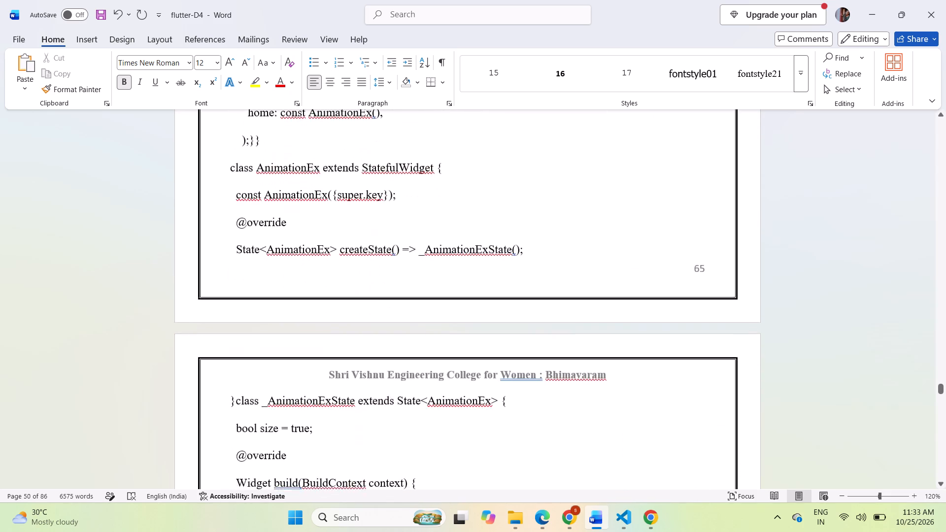
{"action": "scroll", "coordinate": [384, 298], "scroll_direction": "down", "scroll_amount": 5}
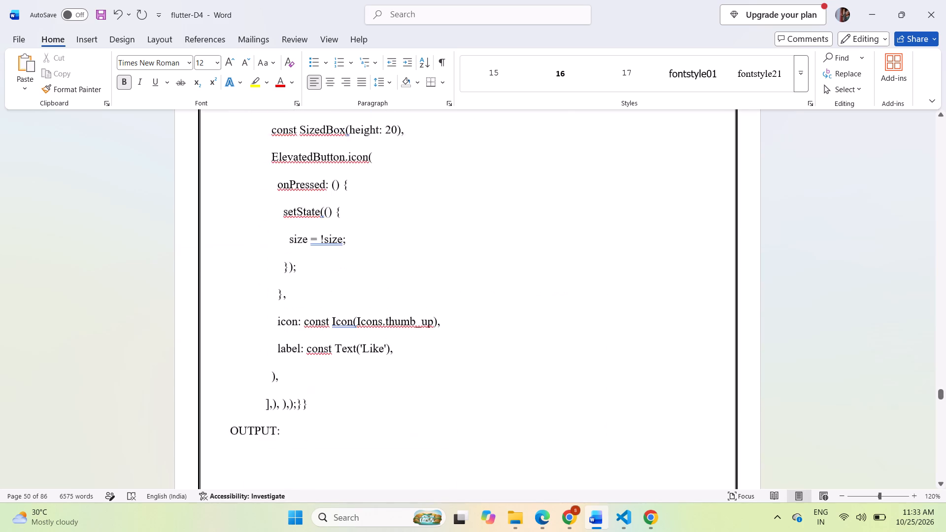
{"action": "scroll", "coordinate": [384, 298], "scroll_direction": "down", "scroll_amount": 3}
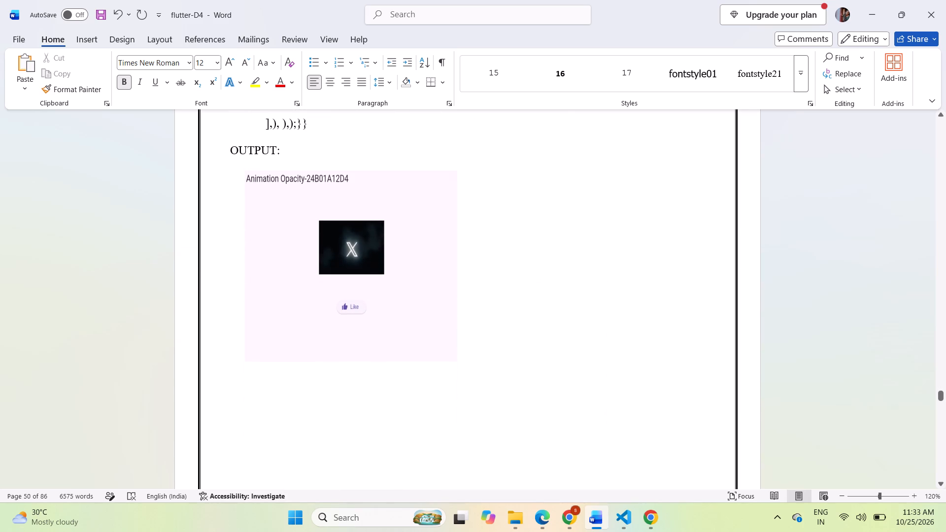
{"action": "scroll", "coordinate": [384, 298], "scroll_direction": "down", "scroll_amount": 1}
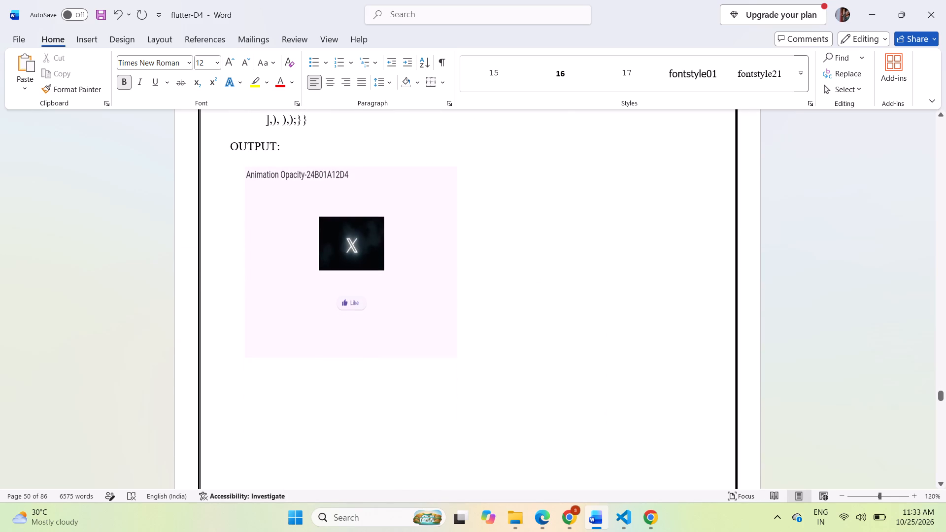
{"action": "scroll", "coordinate": [384, 298], "scroll_direction": "down", "scroll_amount": 2}
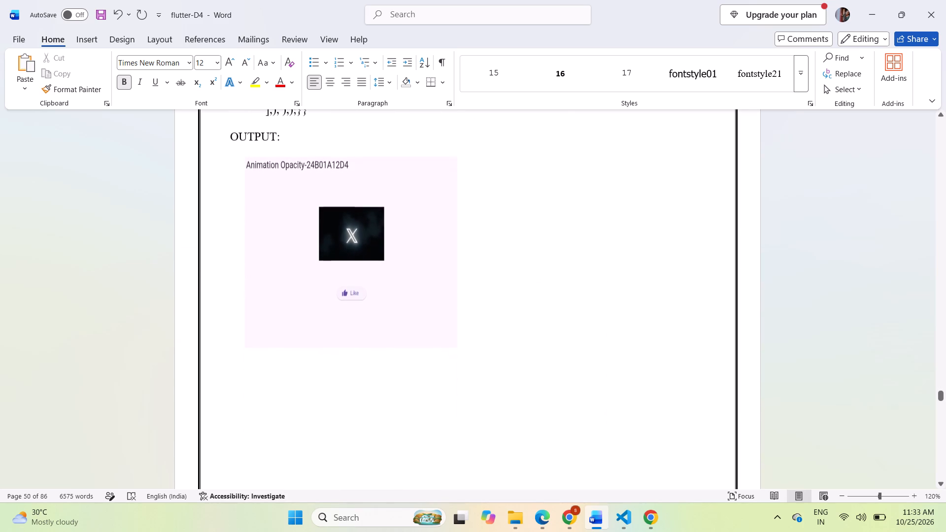
{"action": "scroll", "coordinate": [384, 298], "scroll_direction": "down", "scroll_amount": 4}
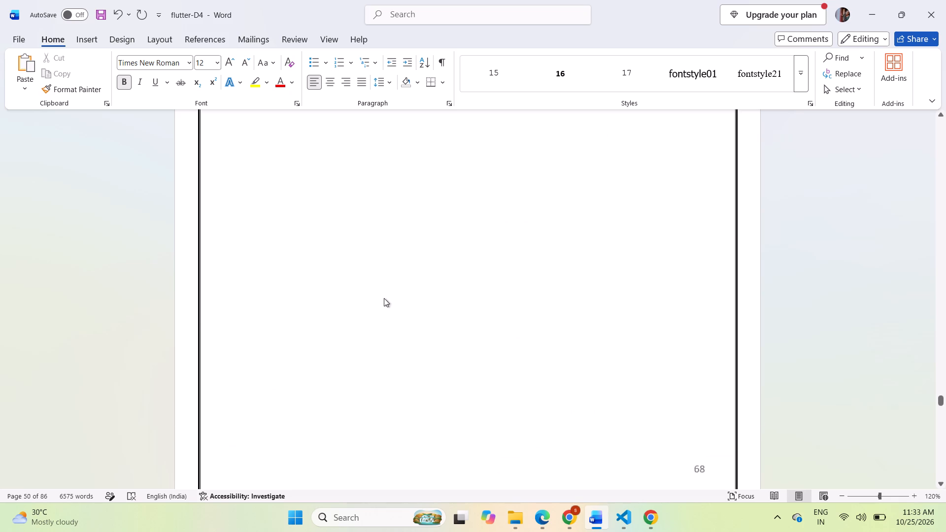
{"action": "scroll", "coordinate": [384, 298], "scroll_direction": "down", "scroll_amount": 2}
{"action": "left_click", "coordinate": [246, 233]}
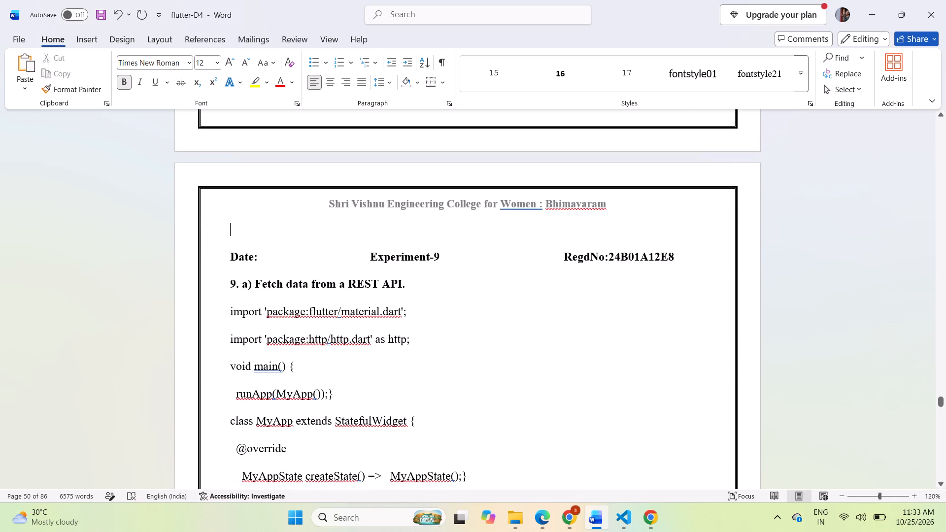
{"action": "key", "text": "BackSpace"}
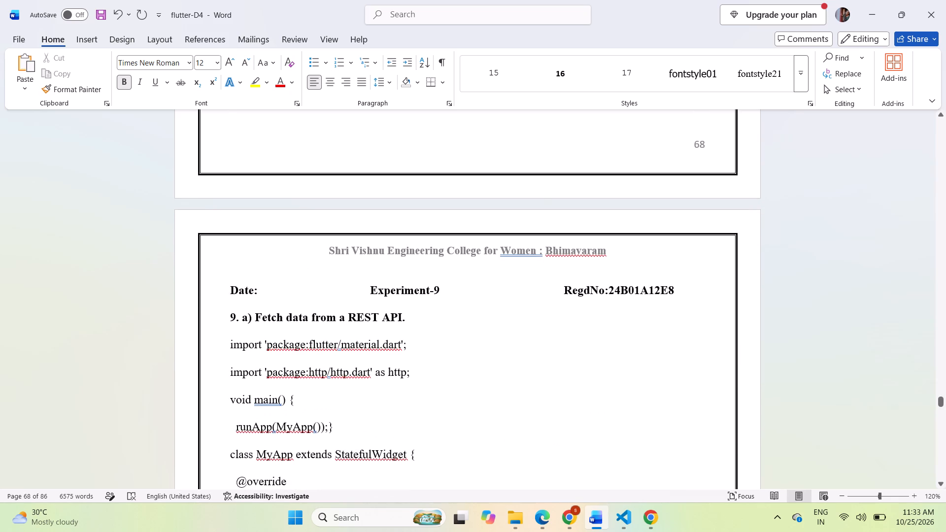
Delete the blank lines above the 9 b) heading so that it follows closely below the 9 a) REST API output screenshots.
{"action": "scroll", "coordinate": [306, 333], "scroll_direction": "down", "scroll_amount": 6}
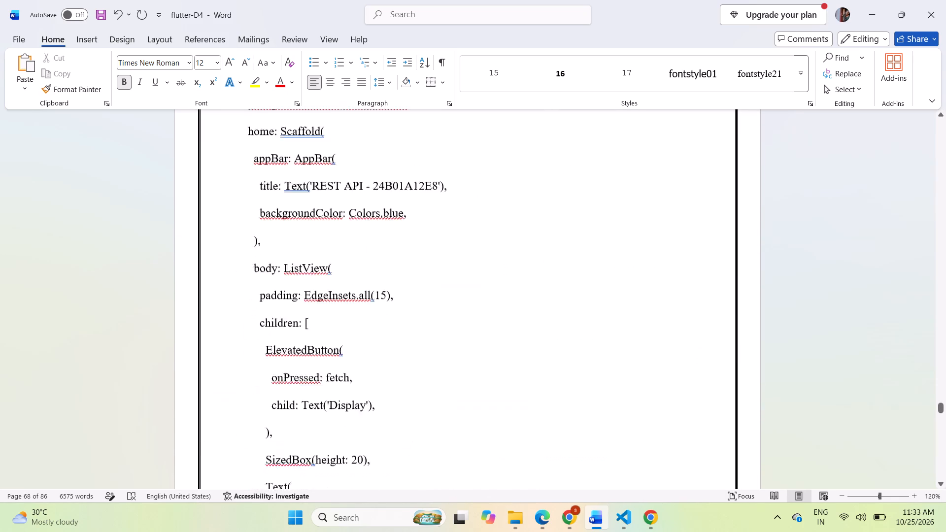
{"action": "scroll", "coordinate": [306, 333], "scroll_direction": "down", "scroll_amount": 4}
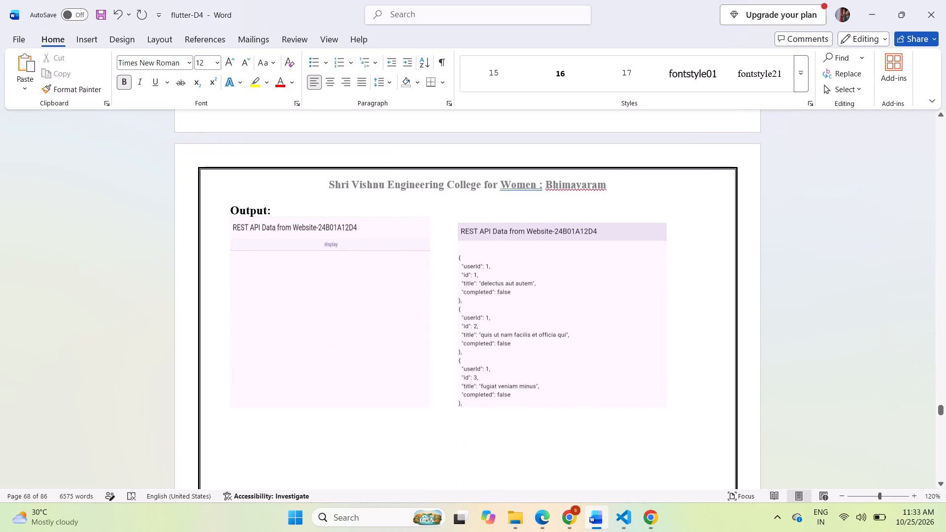
{"action": "scroll", "coordinate": [306, 333], "scroll_direction": "down", "scroll_amount": 3}
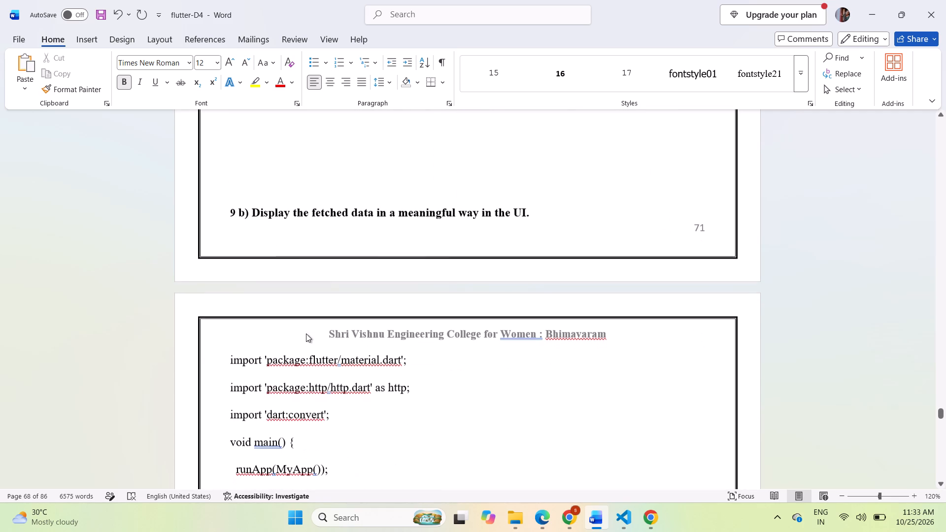
{"action": "left_click", "coordinate": [230, 210]}
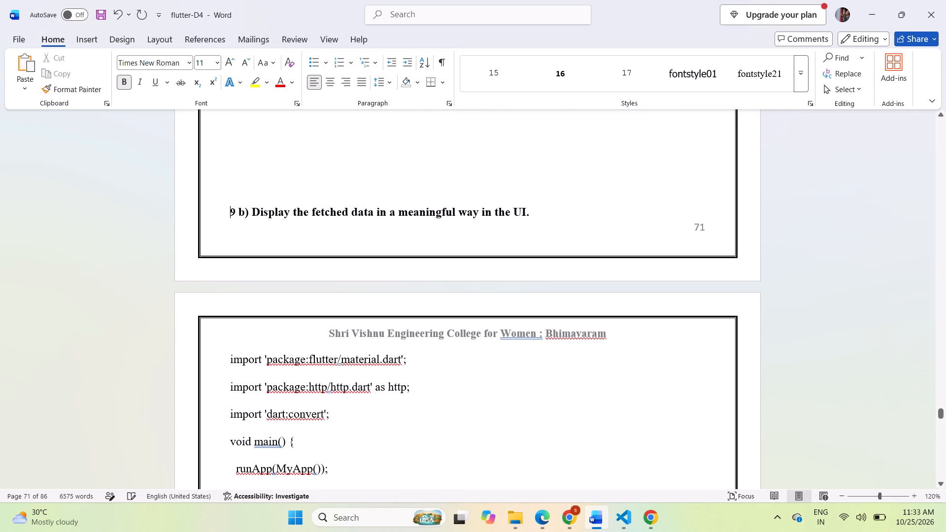
{"action": "key", "text": "BackSpace"}
{"action": "key", "text": "BackSpace"}
{"action": "key", "text": "BackSpace"}
{"action": "key", "text": "BackSpace"}
{"action": "key", "text": "BackSpace"}
{"action": "key", "text": "BackSpace"}
{"action": "key", "text": "BackSpace"}
{"action": "key", "text": "BackSpace"}
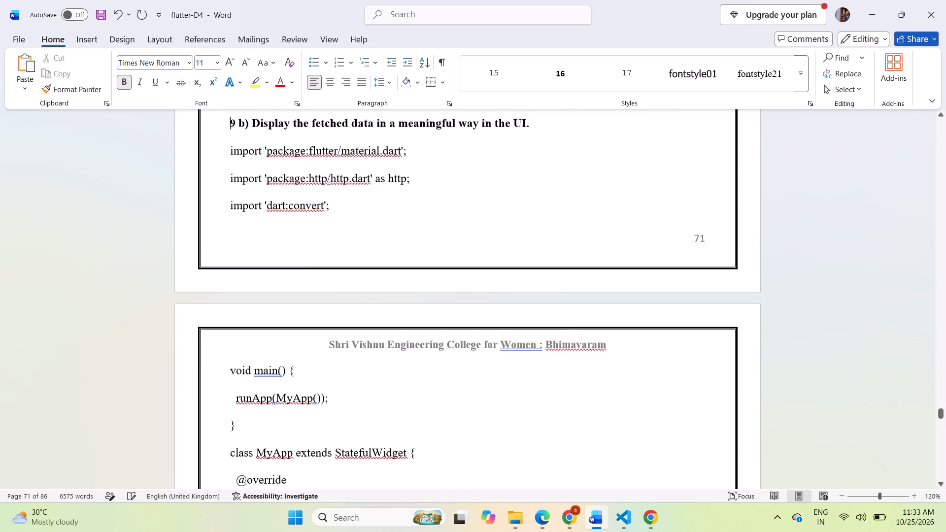
{"action": "key", "text": "BackSpace"}
{"action": "key", "text": "BackSpace"}
{"action": "key", "text": "BackSpace"}
{"action": "key", "text": "BackSpace"}
{"action": "key", "text": "BackSpace"}
{"action": "key", "text": "BackSpace"}
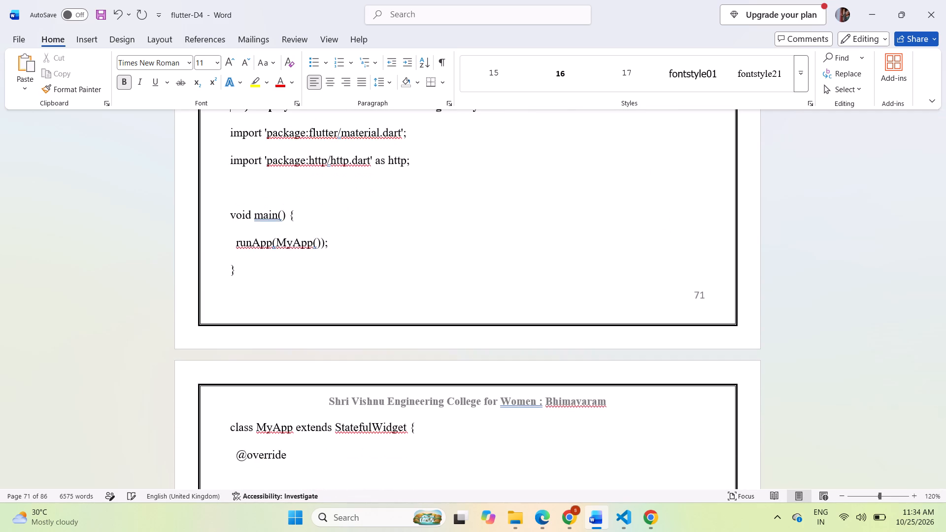
{"action": "key", "text": "BackSpace"}
{"action": "key", "text": "BackSpace"}
{"action": "key", "text": "BackSpace"}
{"action": "key", "text": "BackSpace"}
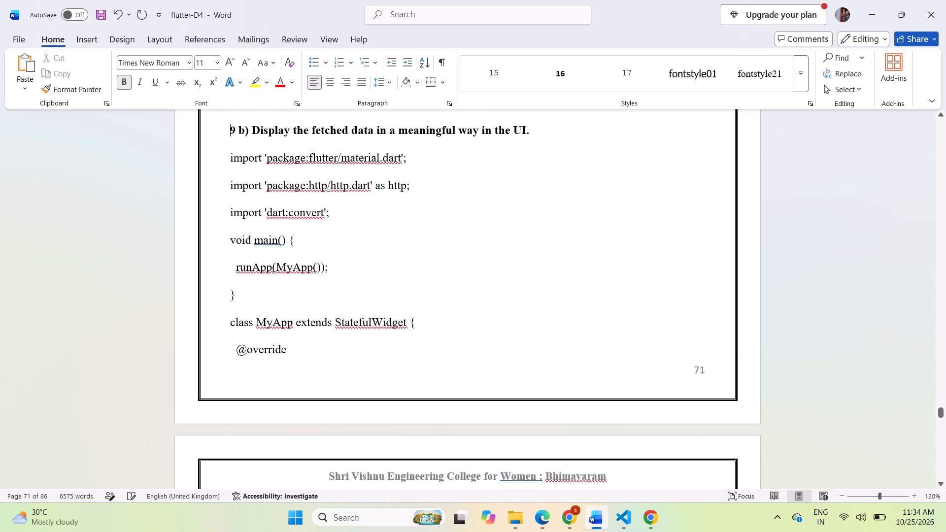
{"action": "scroll", "coordinate": [260, 271], "scroll_direction": "up", "scroll_amount": 1}
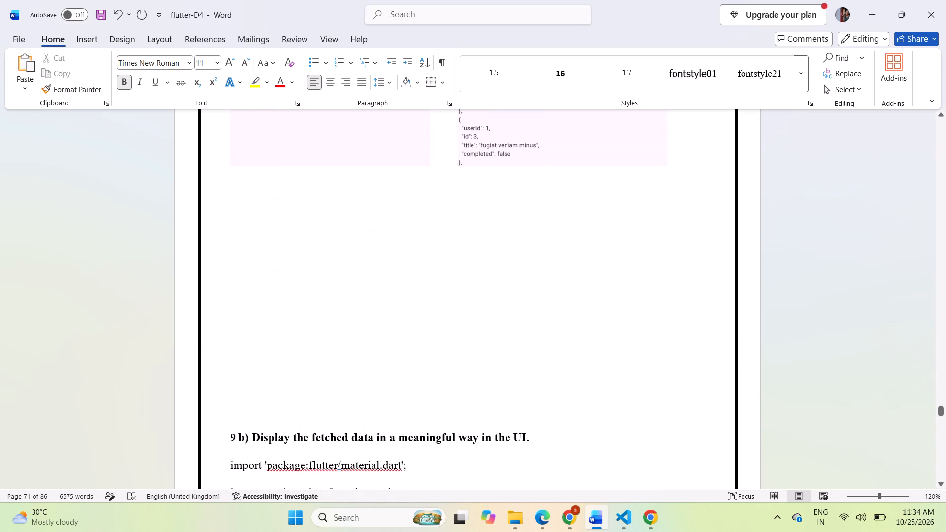
{"action": "key", "text": "BackSpace"}
{"action": "key", "text": "BackSpace"}
{"action": "key", "text": "BackSpace"}
{"action": "key", "text": "BackSpace"}
{"action": "key", "text": "BackSpace"}
{"action": "key", "text": "BackSpace"}
{"action": "key", "text": "BackSpace"}
{"action": "key", "text": "BackSpace"}
{"action": "key", "text": "BackSpace"}
{"action": "key", "text": "BackSpace"}
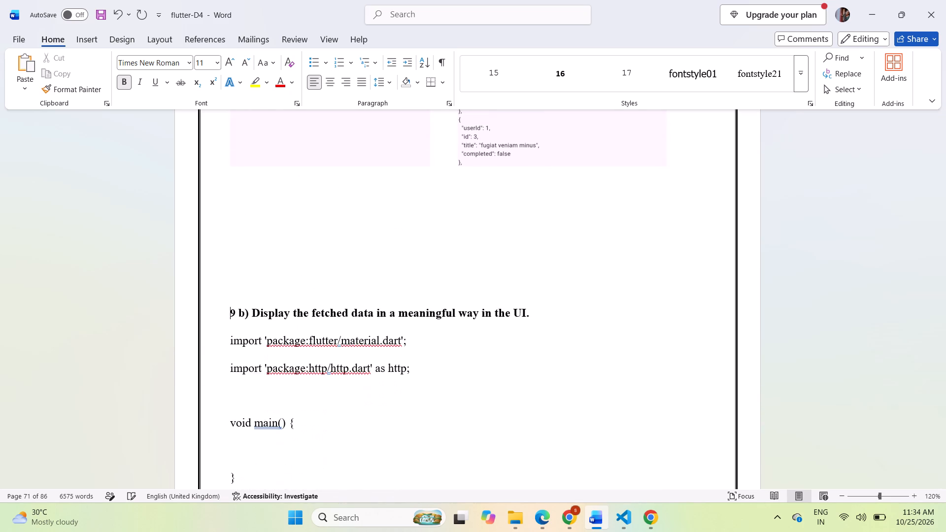
{"action": "key", "text": "BackSpace"}
{"action": "key", "text": "BackSpace"}
{"action": "key", "text": "BackSpace"}
{"action": "key", "text": "BackSpace"}
{"action": "key", "text": "BackSpace"}
{"action": "key", "text": "BackSpace"}
{"action": "key", "text": "BackSpace"}
{"action": "key", "text": "BackSpace"}
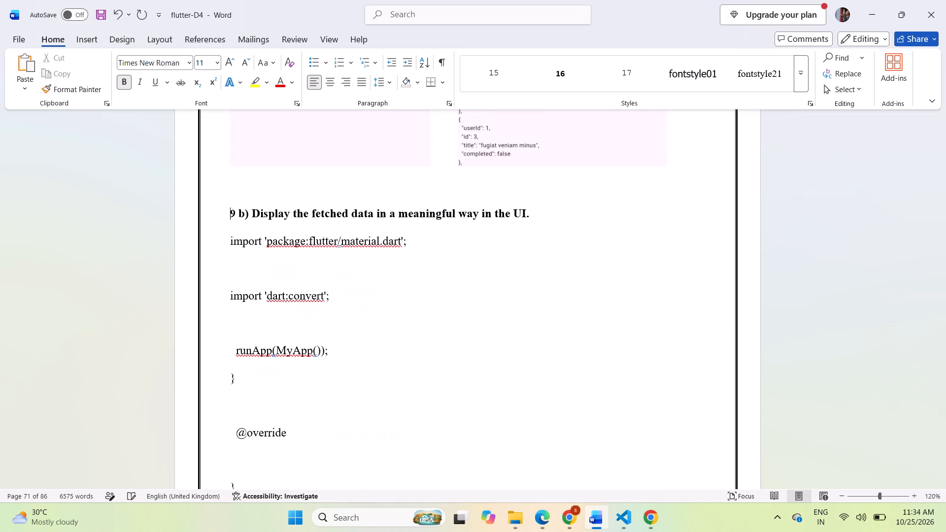
{"action": "key", "text": "BackSpace"}
Delete the two blank lines between the 9 b) Output label and the REST API with Form screenshots.
{"action": "scroll", "coordinate": [277, 371], "scroll_direction": "down", "scroll_amount": 1}
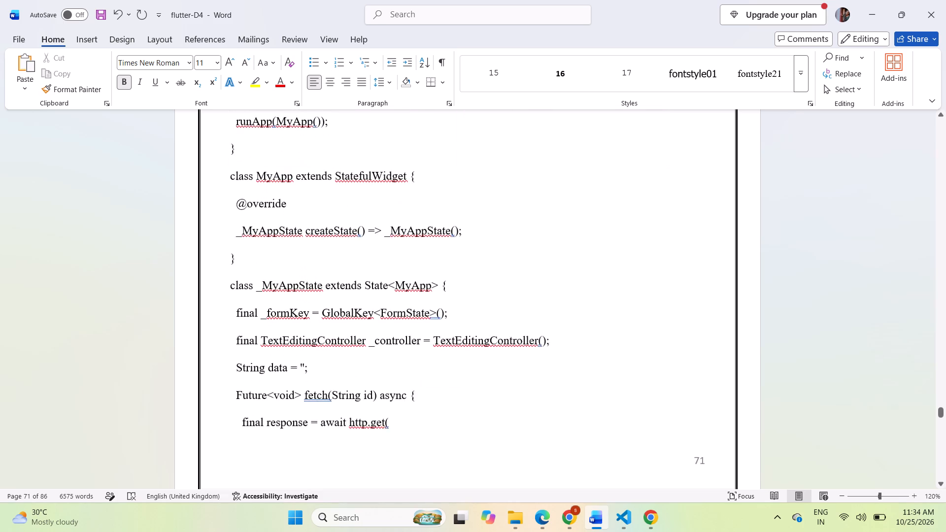
{"action": "scroll", "coordinate": [277, 371], "scroll_direction": "down", "scroll_amount": 3}
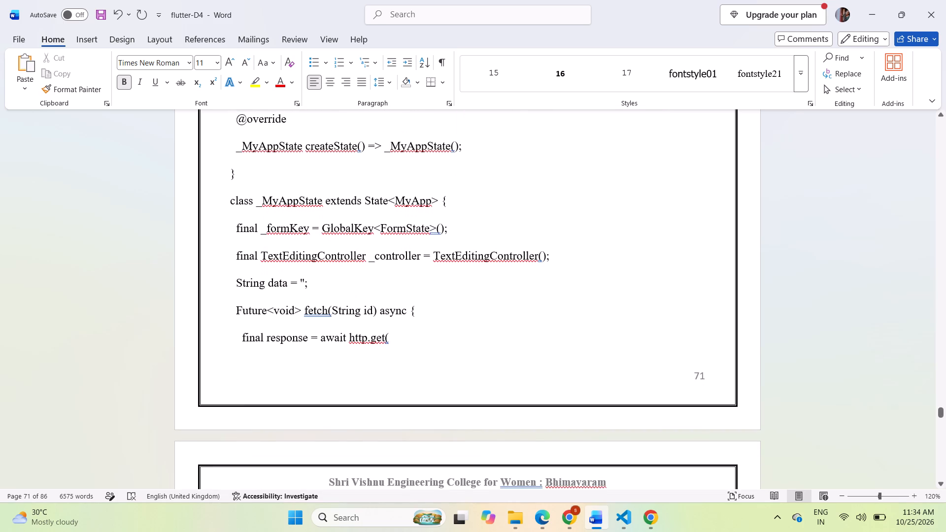
{"action": "scroll", "coordinate": [295, 313], "scroll_direction": "down", "scroll_amount": 5}
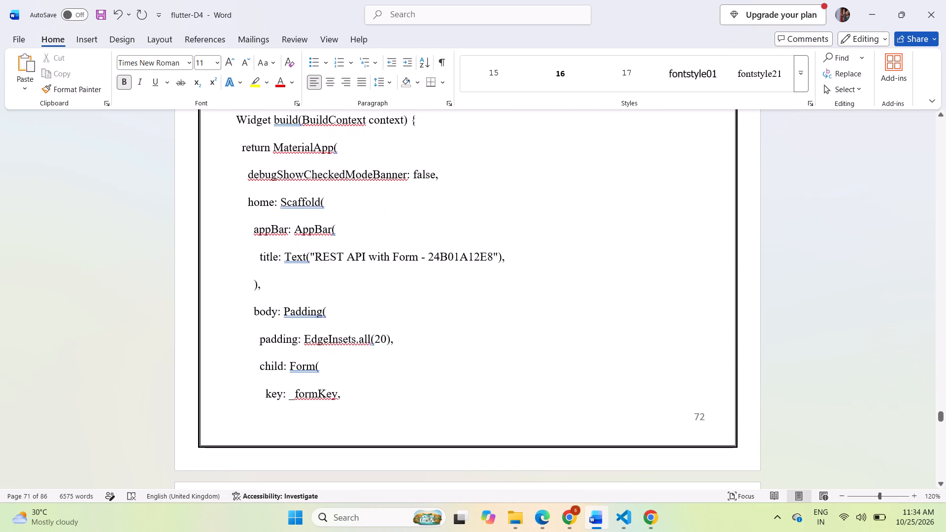
{"action": "scroll", "coordinate": [295, 313], "scroll_direction": "down", "scroll_amount": 3}
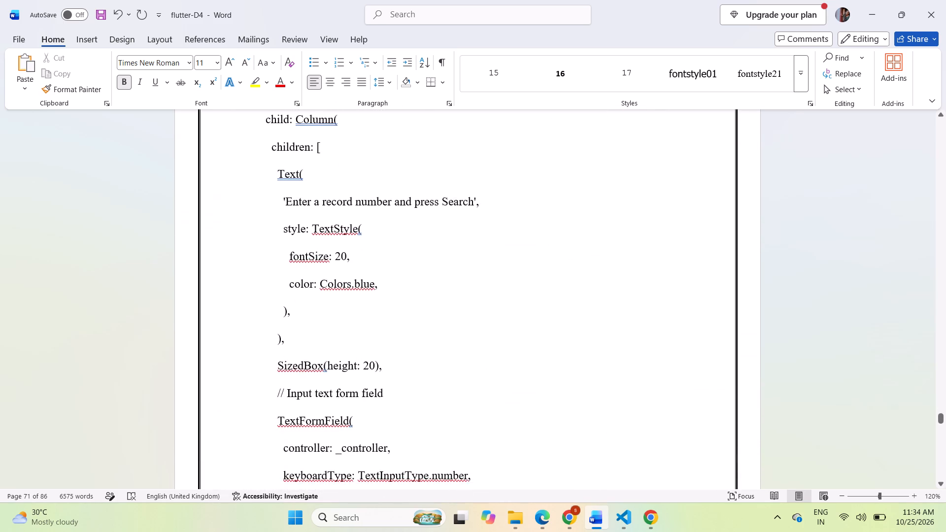
{"action": "scroll", "coordinate": [295, 313], "scroll_direction": "down", "scroll_amount": 4}
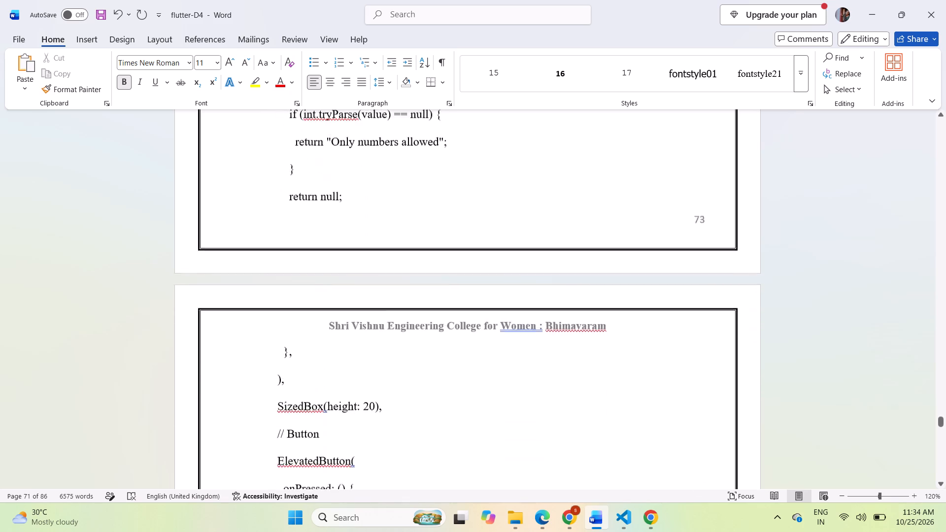
{"action": "scroll", "coordinate": [295, 313], "scroll_direction": "down", "scroll_amount": 5}
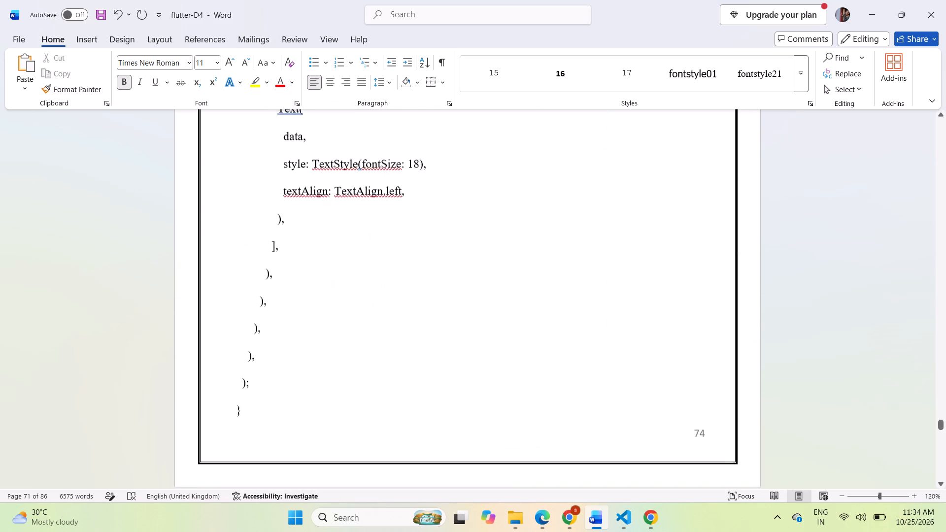
{"action": "scroll", "coordinate": [295, 313], "scroll_direction": "down", "scroll_amount": 2}
{"action": "left_click", "coordinate": [243, 347]}
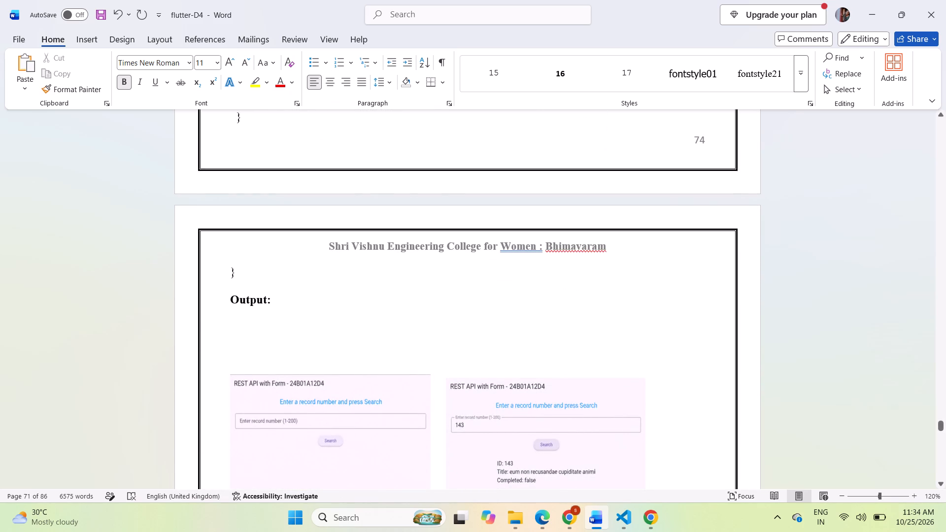
{"action": "key", "text": "BackSpace"}
{"action": "key", "text": "BackSpace"}
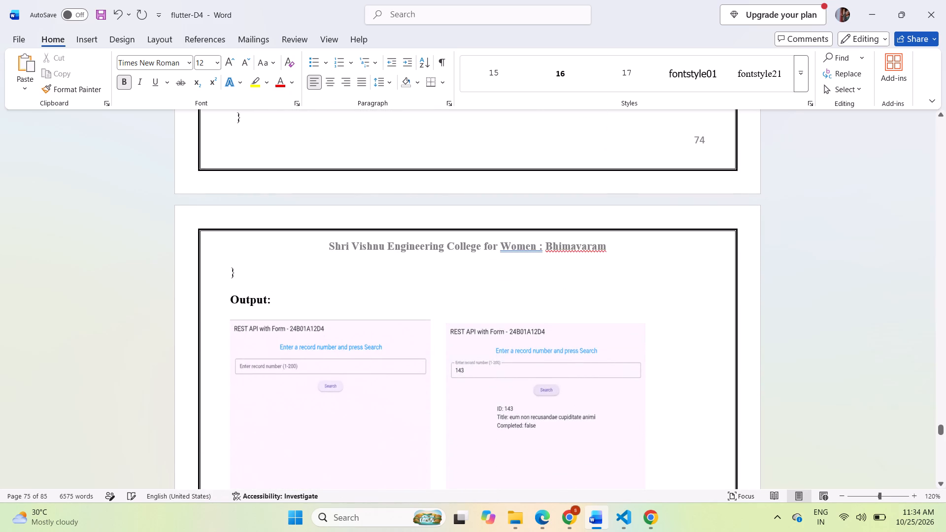
Delete the three blank lines above the Experiment-10 heading so that it sits directly under the page header.
{"action": "scroll", "coordinate": [338, 362], "scroll_direction": "down", "scroll_amount": 4}
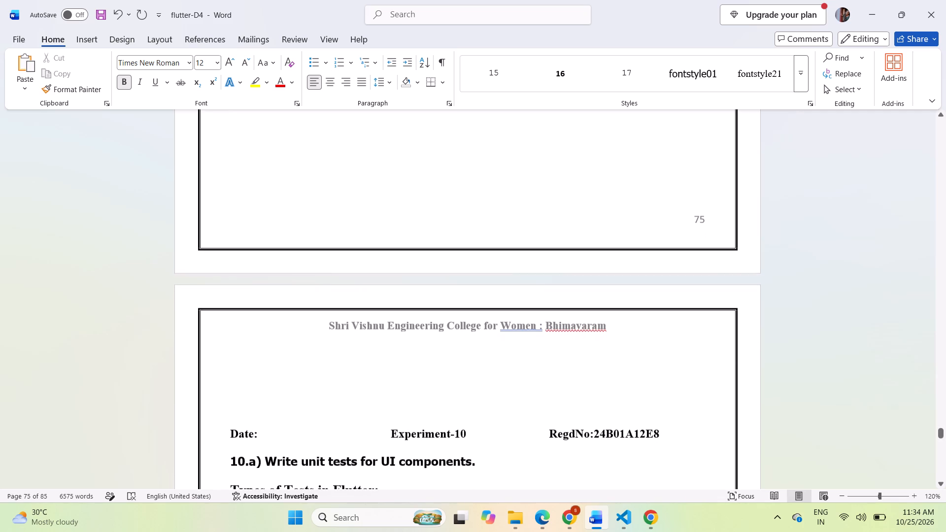
{"action": "left_click", "coordinate": [238, 410]}
{"action": "key", "text": "BackSpace"}
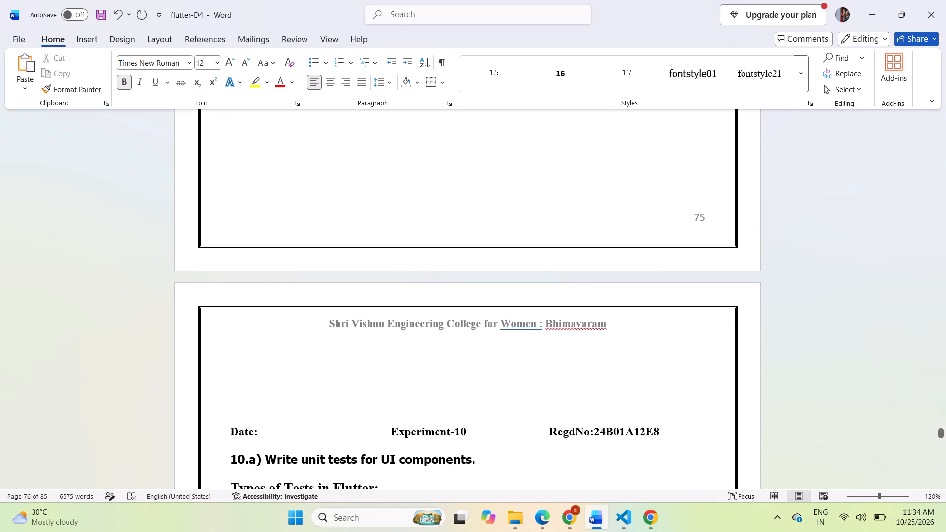
{"action": "key", "text": "BackSpace"}
{"action": "key", "text": "BackSpace"}
{"action": "scroll", "coordinate": [326, 531], "scroll_direction": "down", "scroll_amount": 4}
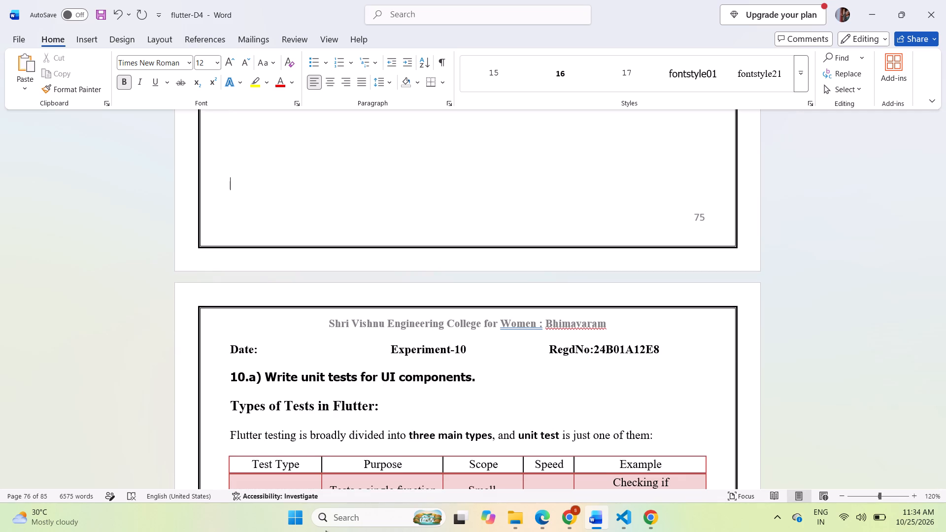
Delete the blank lines above the 10.b) debugging tools heading so that it sits directly under the page header.
{"action": "scroll", "coordinate": [439, 531], "scroll_direction": "down", "scroll_amount": 4}
{"action": "scroll", "coordinate": [604, 531], "scroll_direction": "down", "scroll_amount": 4}
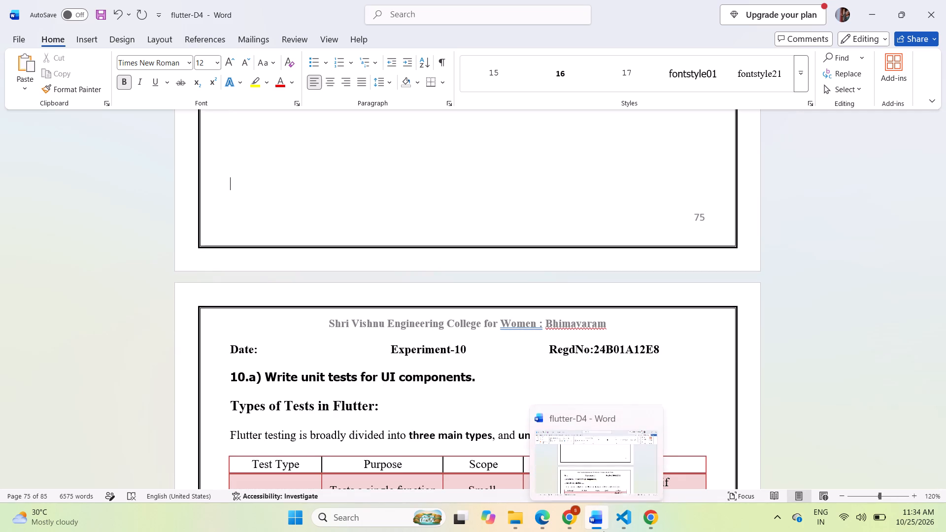
{"action": "scroll", "coordinate": [479, 415], "scroll_direction": "down", "scroll_amount": 5}
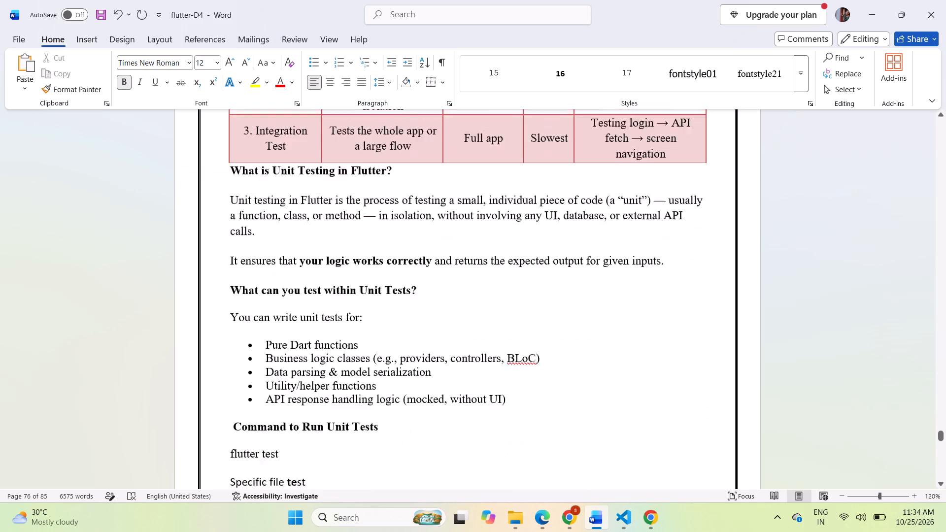
{"action": "scroll", "coordinate": [479, 415], "scroll_direction": "down", "scroll_amount": 6}
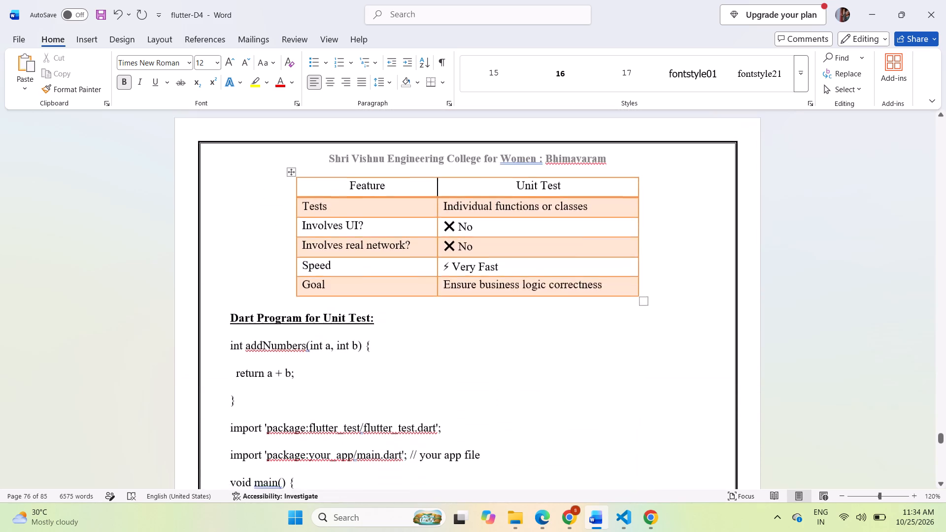
{"action": "scroll", "coordinate": [479, 415], "scroll_direction": "down", "scroll_amount": 5}
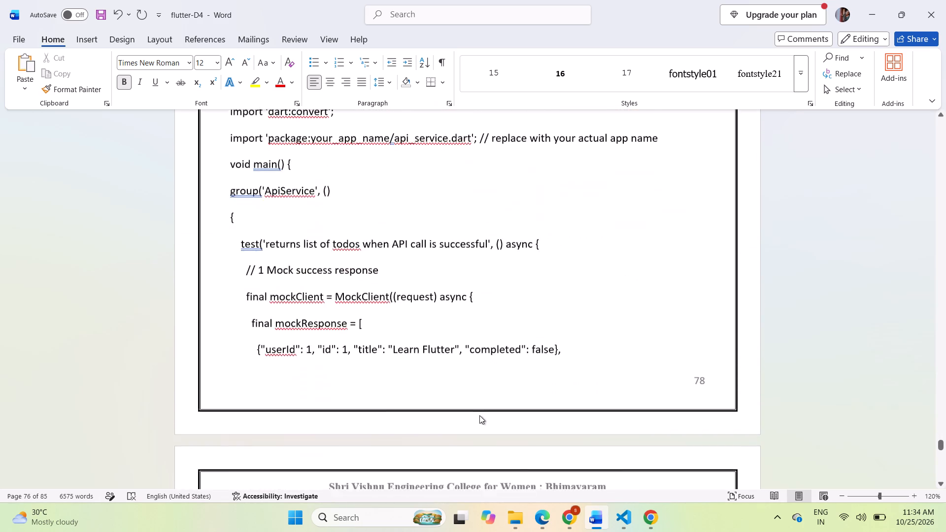
{"action": "scroll", "coordinate": [479, 415], "scroll_direction": "down", "scroll_amount": 4}
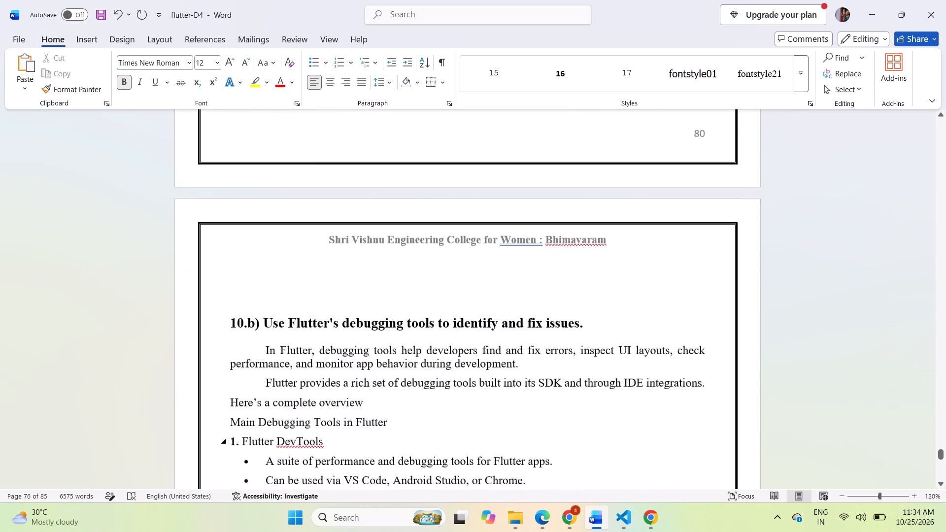
{"action": "scroll", "coordinate": [479, 415], "scroll_direction": "down", "scroll_amount": 1}
{"action": "left_click", "coordinate": [240, 282]}
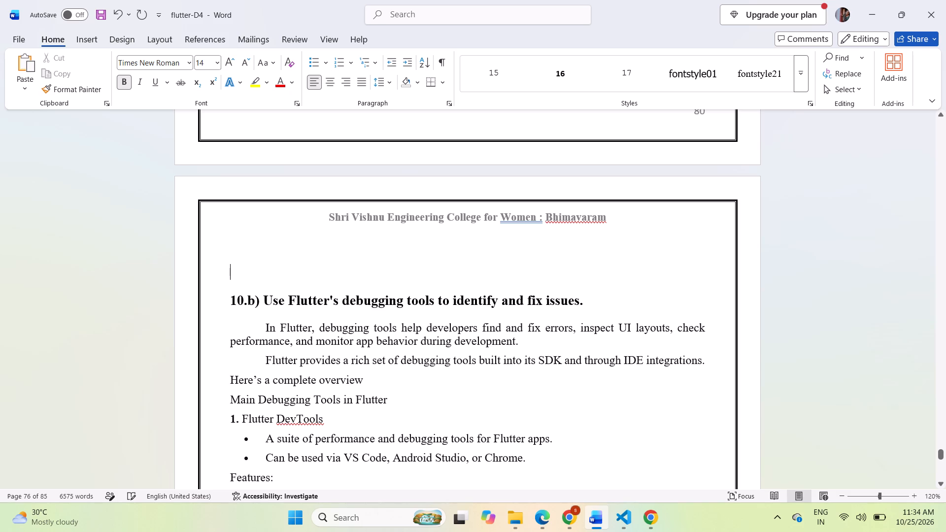
{"action": "key", "text": "BackSpace"}
{"action": "key", "text": "BackSpace"}
Remove the empty lines before the 10.b) heading to pull it onto the preceding page, closely below the SUMMARY table.
{"action": "scroll", "coordinate": [240, 282], "scroll_direction": "up", "scroll_amount": 1}
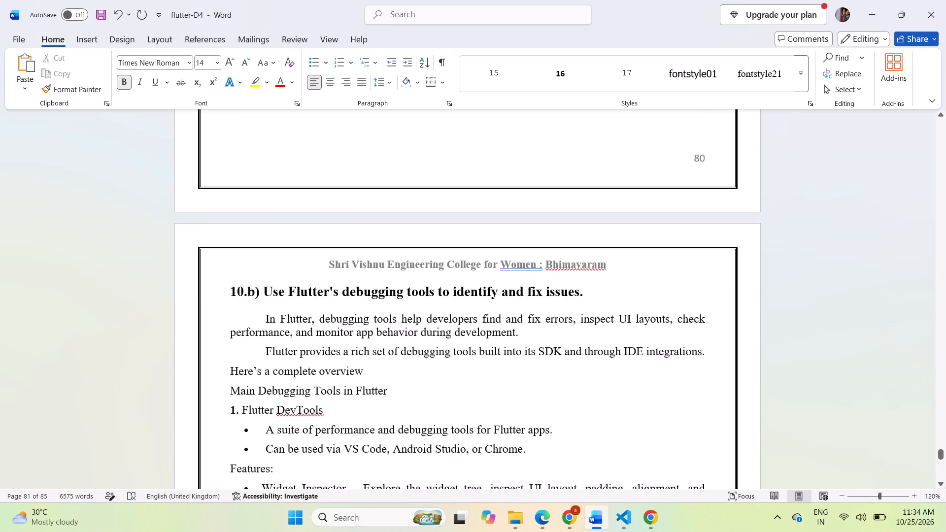
{"action": "scroll", "coordinate": [240, 282], "scroll_direction": "up", "scroll_amount": 1}
{"action": "scroll", "coordinate": [291, 354], "scroll_direction": "down", "scroll_amount": 1}
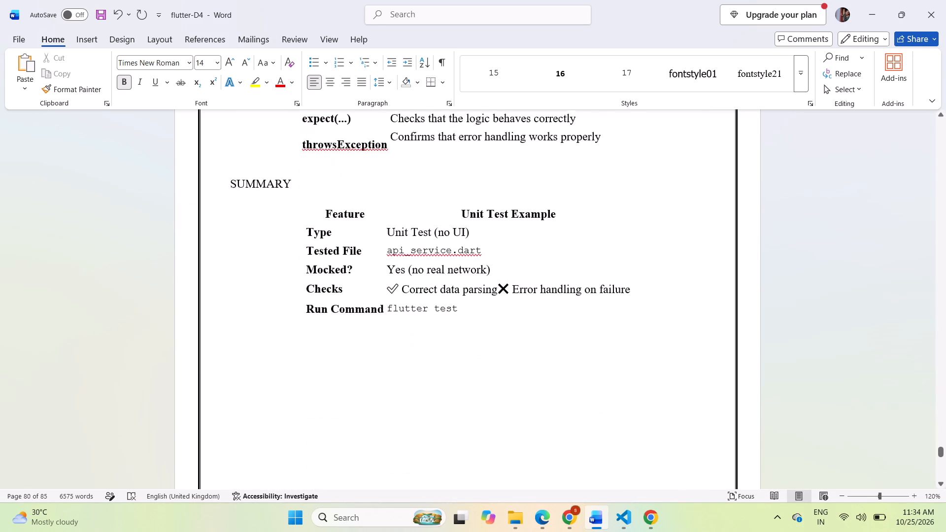
{"action": "scroll", "coordinate": [291, 354], "scroll_direction": "down", "scroll_amount": 2}
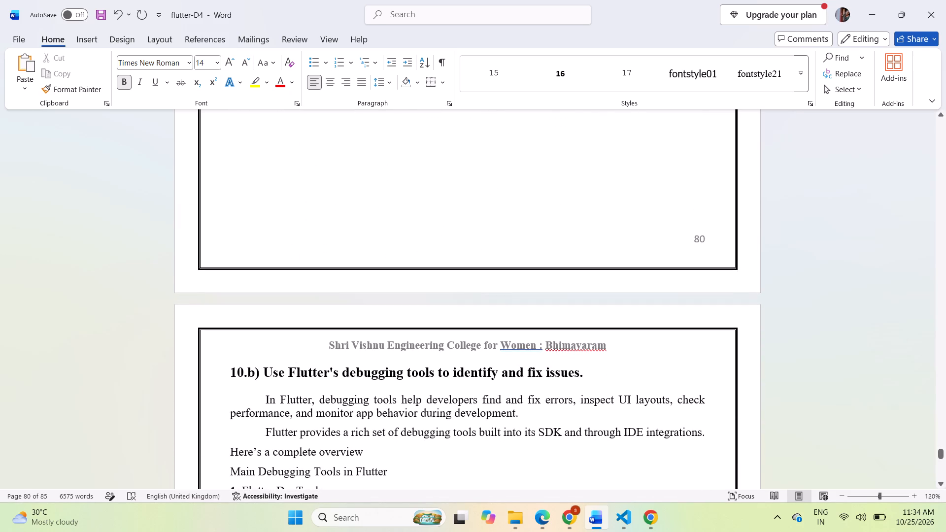
{"action": "left_click", "coordinate": [233, 371]}
{"action": "key", "text": "BackSpace"}
{"action": "key", "text": "BackSpace"}
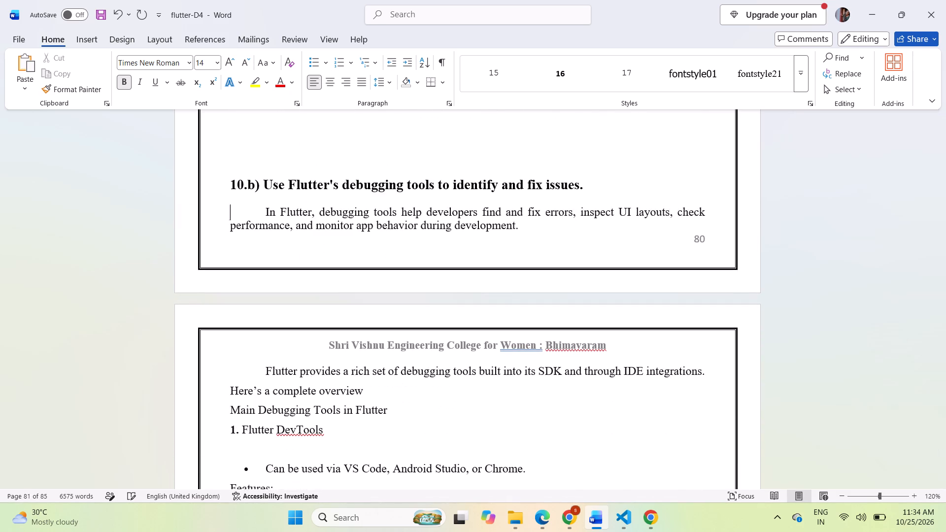
{"action": "key", "text": "BackSpace"}
{"action": "key", "text": "BackSpace"}
{"action": "key", "text": "BackSpace"}
{"action": "scroll", "coordinate": [233, 371], "scroll_direction": "up", "scroll_amount": 1}
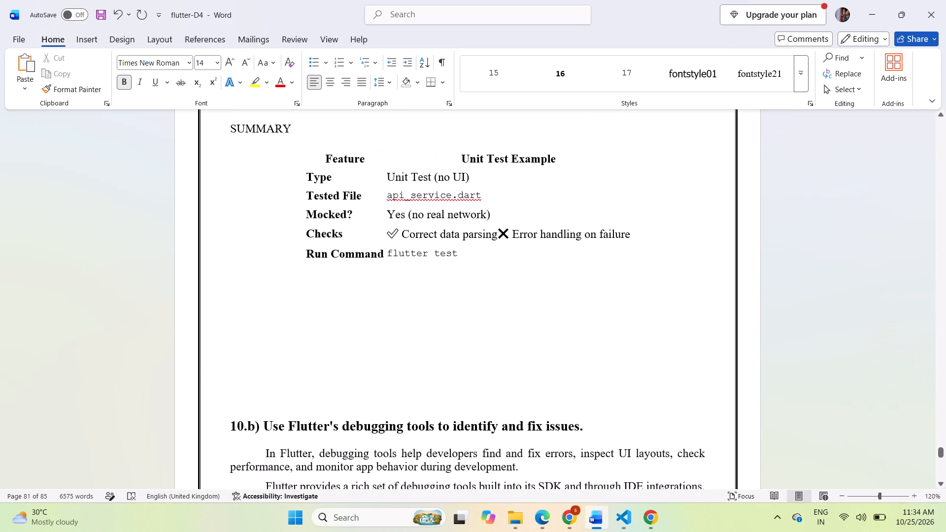
{"action": "key", "text": "BackSpace"}
{"action": "key", "text": "BackSpace"}
{"action": "key", "text": "BackSpace"}
{"action": "key", "text": "BackSpace"}
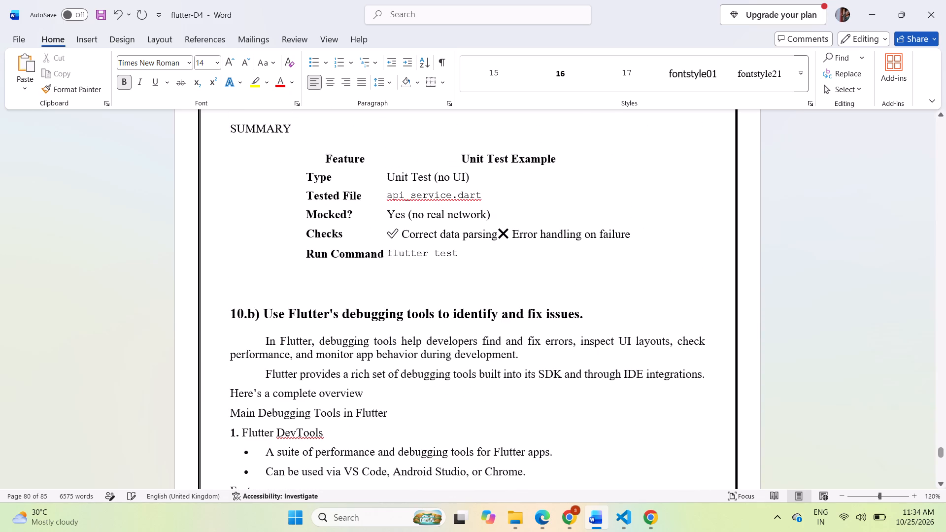
Review the rest of section 10.b) through the last page of the record for spacing and page layout.
{"action": "scroll", "coordinate": [310, 445], "scroll_direction": "down", "scroll_amount": 8}
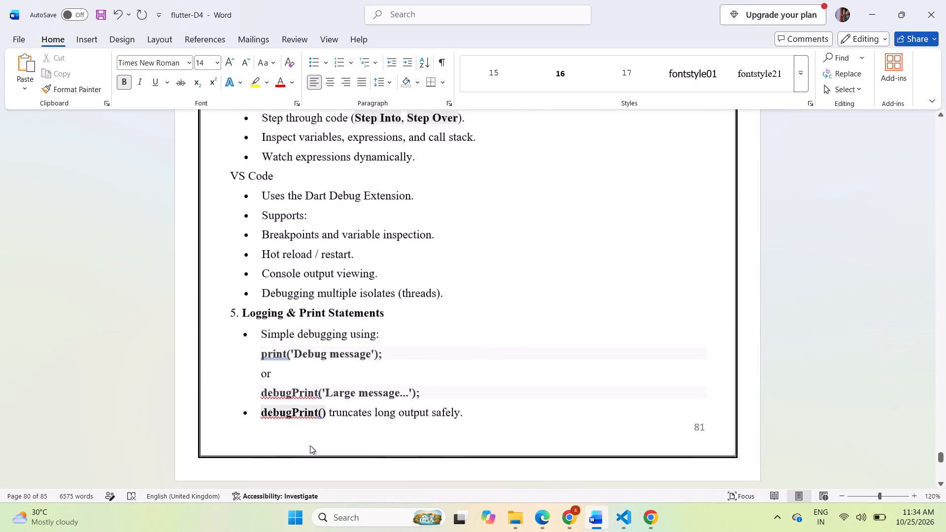
{"action": "scroll", "coordinate": [310, 445], "scroll_direction": "down", "scroll_amount": 5}
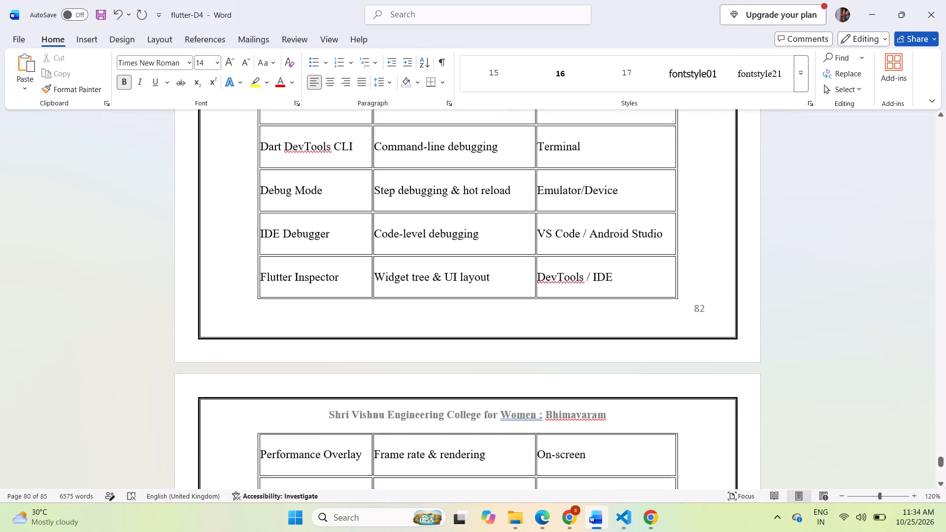
{"action": "scroll", "coordinate": [310, 445], "scroll_direction": "down", "scroll_amount": 6}
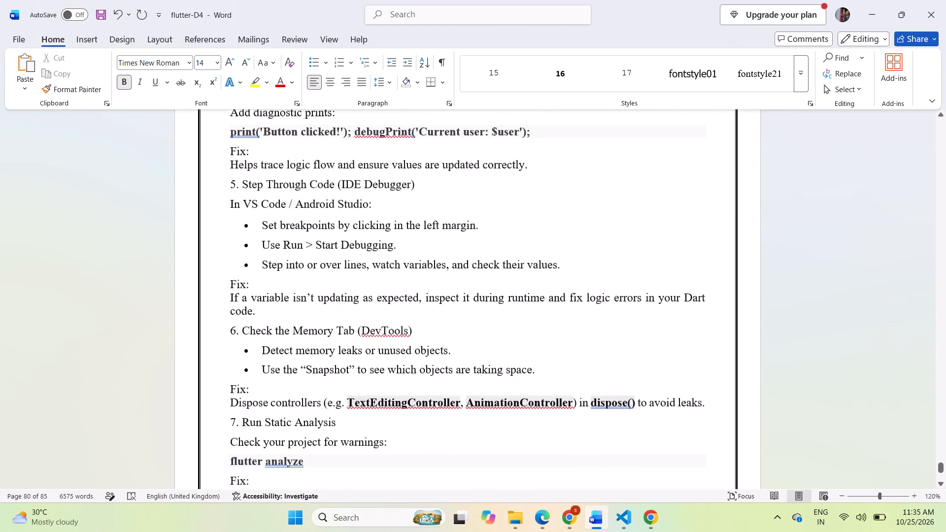
{"action": "scroll", "coordinate": [310, 445], "scroll_direction": "down", "scroll_amount": 9}
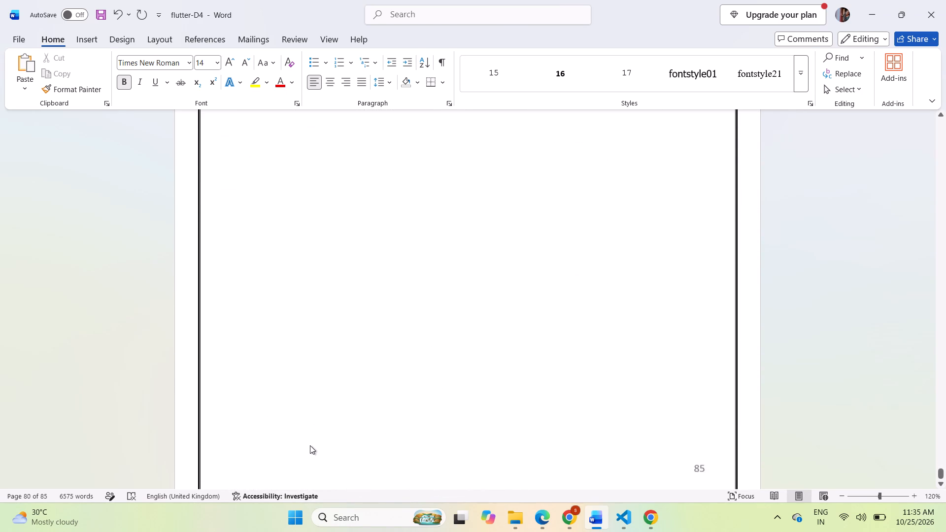
{"action": "scroll", "coordinate": [310, 445], "scroll_direction": "down", "scroll_amount": 11}
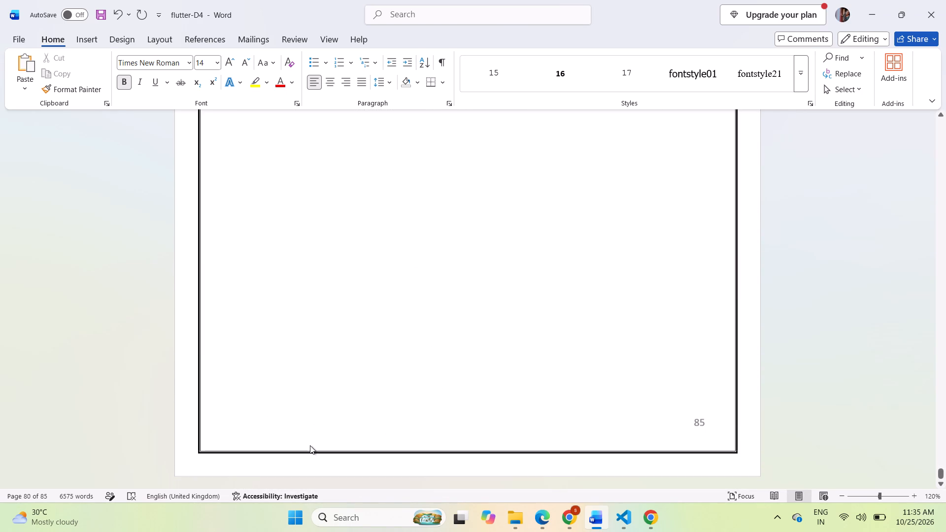
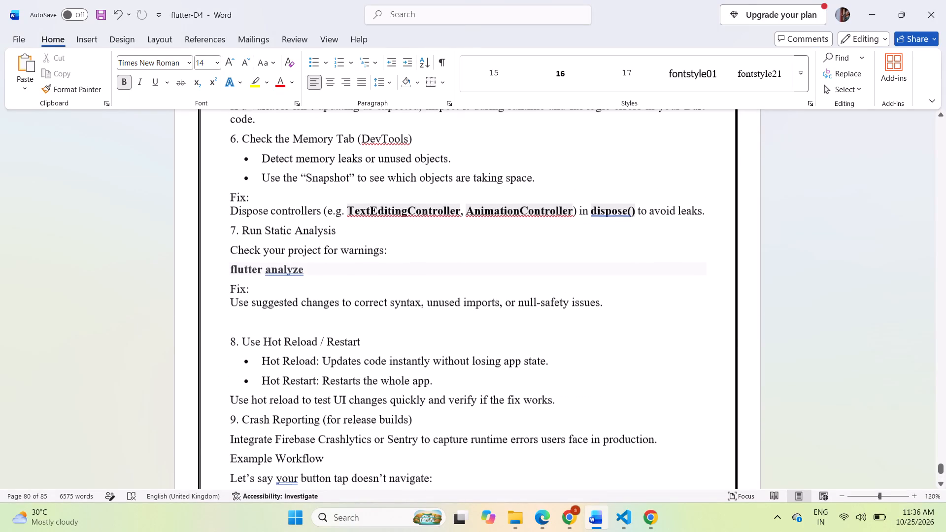
Check the last pages of the record, then look back through it to the Experiment 1 page.
{"action": "scroll", "coordinate": [410, 393], "scroll_direction": "down", "scroll_amount": 2}
{"action": "scroll", "coordinate": [410, 393], "scroll_direction": "up", "scroll_amount": 3}
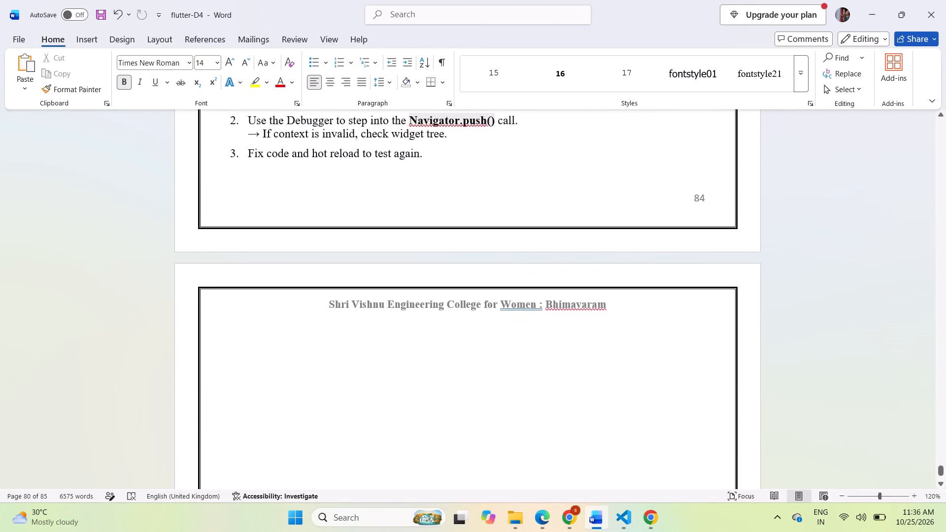
{"action": "scroll", "coordinate": [410, 393], "scroll_direction": "up", "scroll_amount": 3}
{"action": "scroll", "coordinate": [410, 393], "scroll_direction": "up", "scroll_amount": 20}
{"action": "scroll", "coordinate": [410, 393], "scroll_direction": "up", "scroll_amount": 20}
{"action": "scroll", "coordinate": [410, 393], "scroll_direction": "up", "scroll_amount": 2}
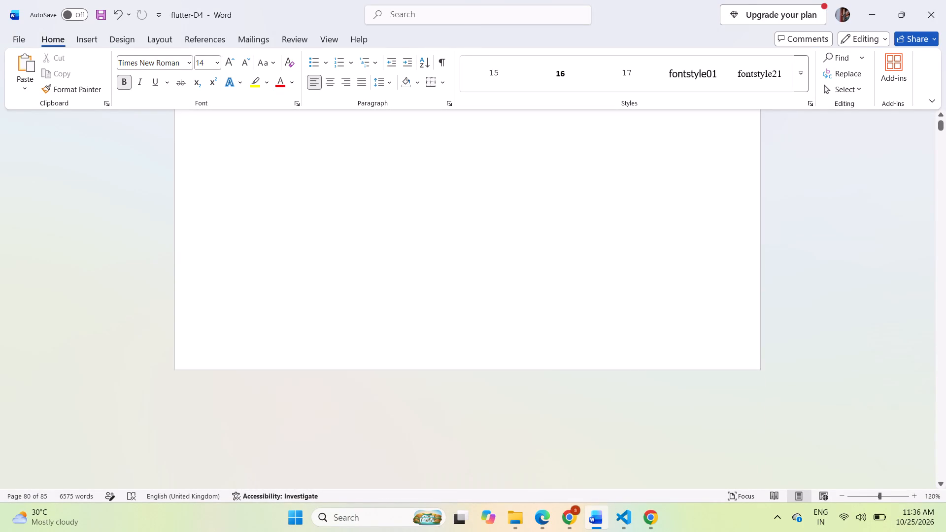
{"action": "scroll", "coordinate": [410, 393], "scroll_direction": "up", "scroll_amount": 18}
{"action": "scroll", "coordinate": [455, 280], "scroll_direction": "up", "scroll_amount": 1}
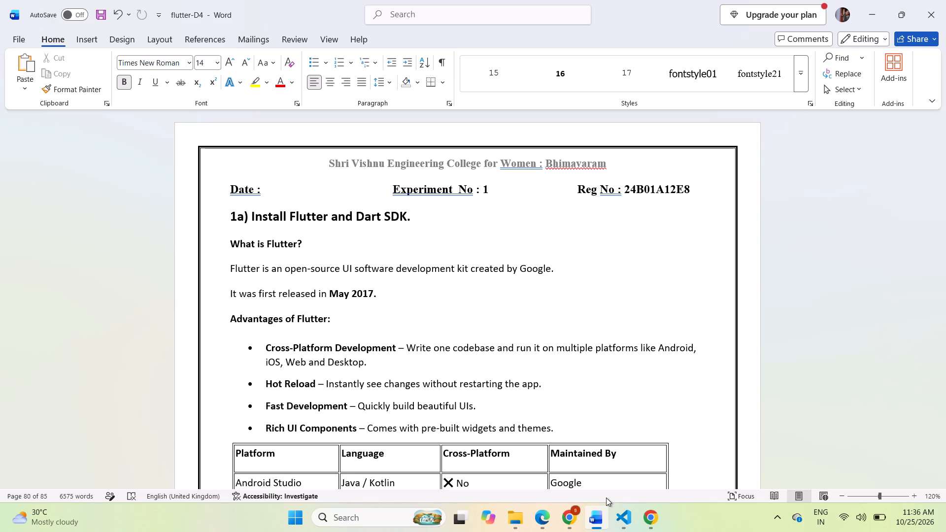
Minimize the flutter-D4 document window to show the desktop.
{"action": "left_click", "coordinate": [870, 12]}
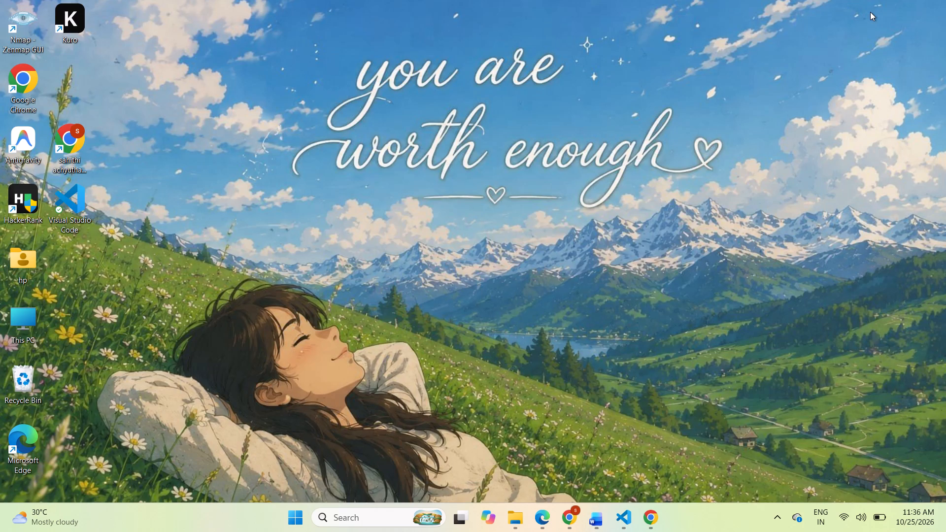
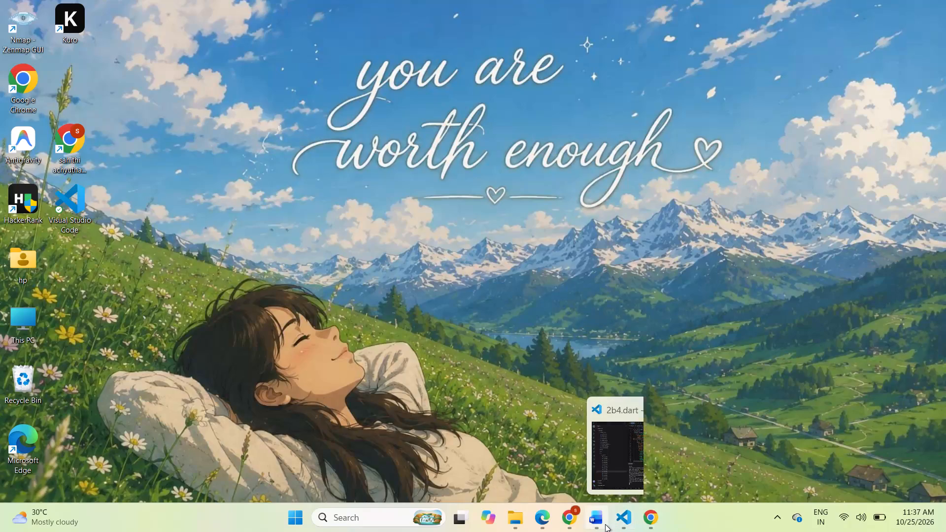
Reopen the flutter-D4 document in Word and review the Experiment 1 pages, from the Flutter installation section through the Fibonacci program.
{"action": "left_click", "coordinate": [605, 524]}
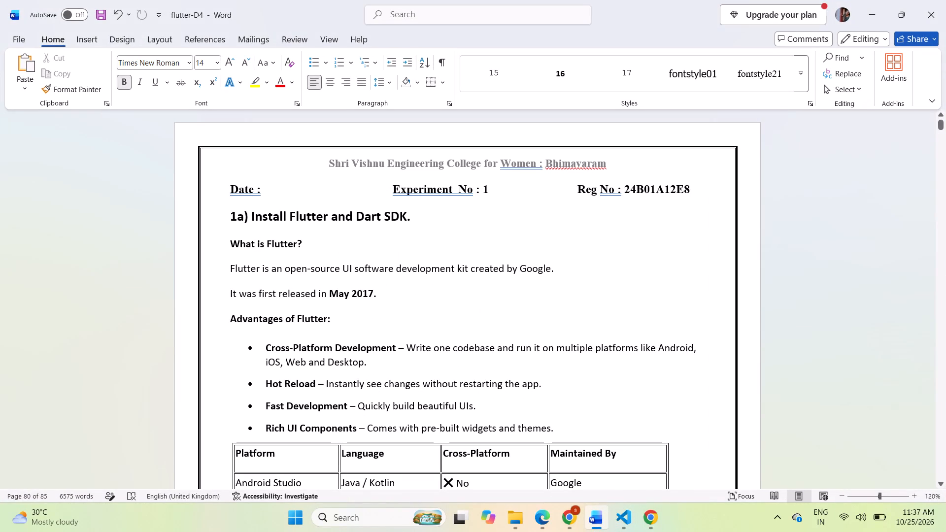
{"action": "scroll", "coordinate": [450, 332], "scroll_direction": "down", "scroll_amount": 2}
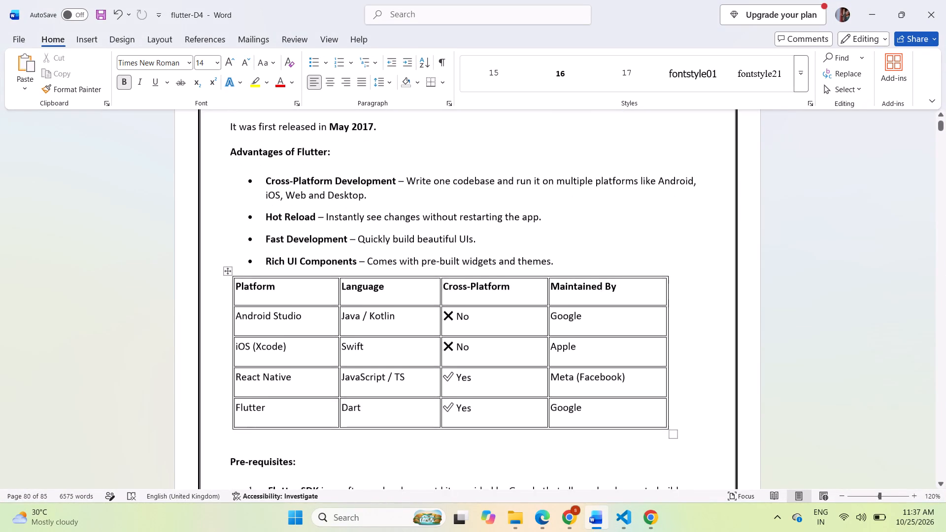
{"action": "scroll", "coordinate": [450, 332], "scroll_direction": "down", "scroll_amount": 4}
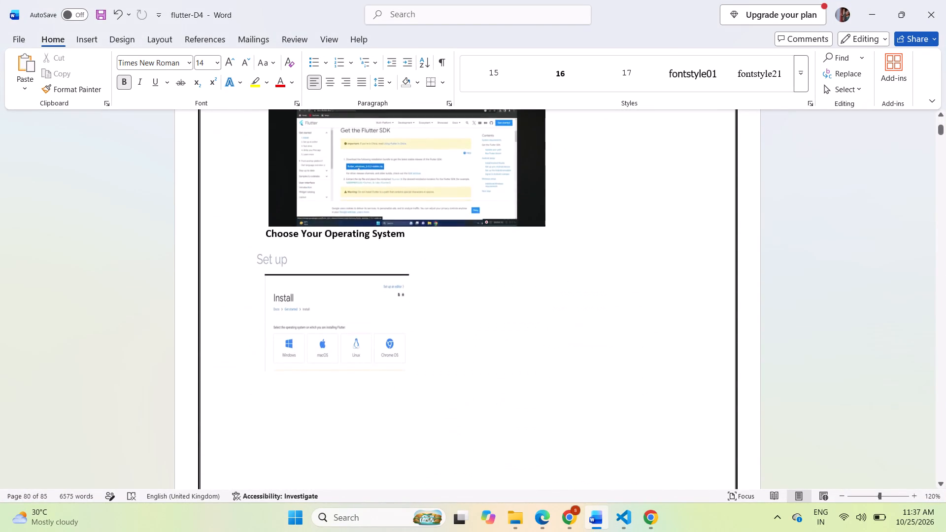
{"action": "scroll", "coordinate": [450, 332], "scroll_direction": "down", "scroll_amount": 4}
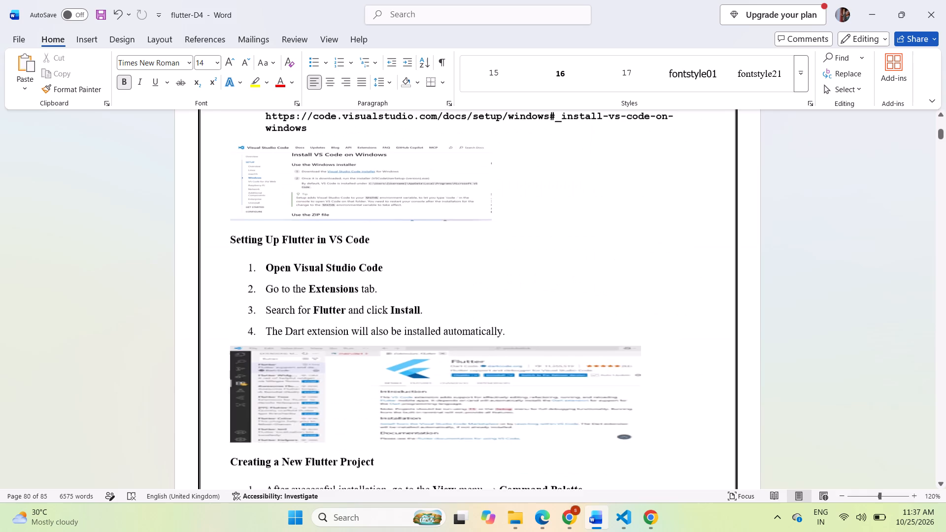
{"action": "scroll", "coordinate": [450, 332], "scroll_direction": "down", "scroll_amount": 5}
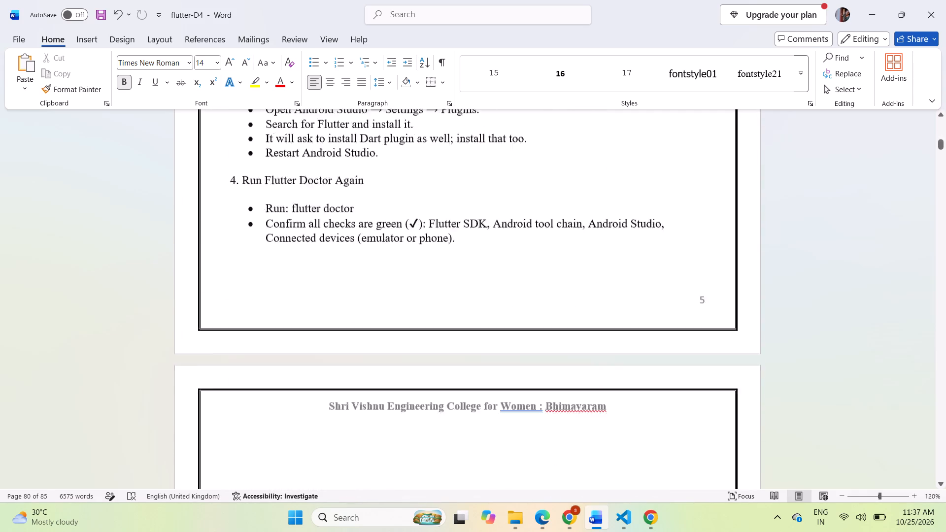
{"action": "scroll", "coordinate": [450, 332], "scroll_direction": "down", "scroll_amount": 4}
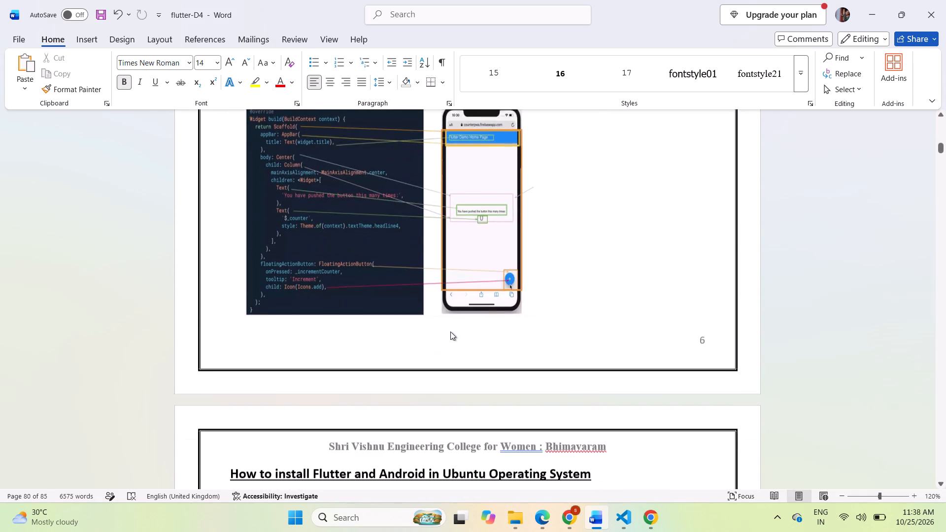
{"action": "scroll", "coordinate": [450, 332], "scroll_direction": "down", "scroll_amount": 3}
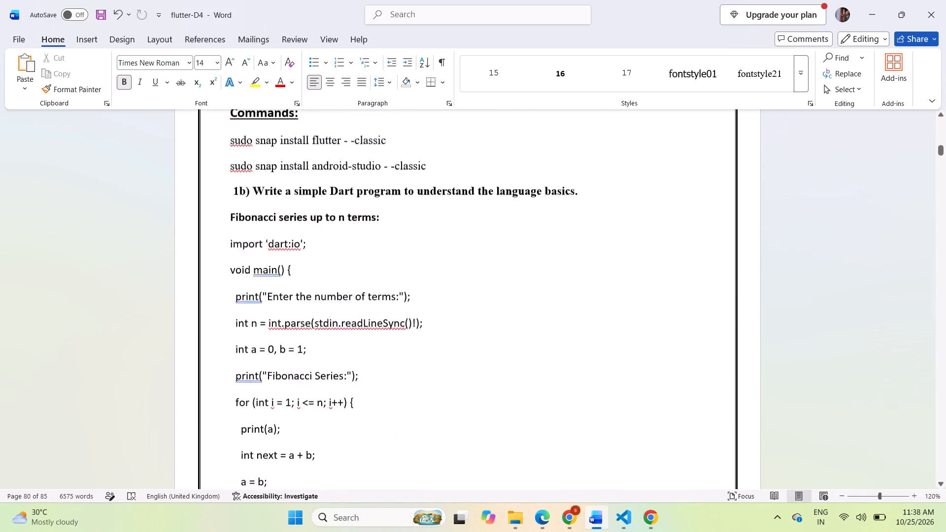
{"action": "scroll", "coordinate": [450, 332], "scroll_direction": "down", "scroll_amount": 3}
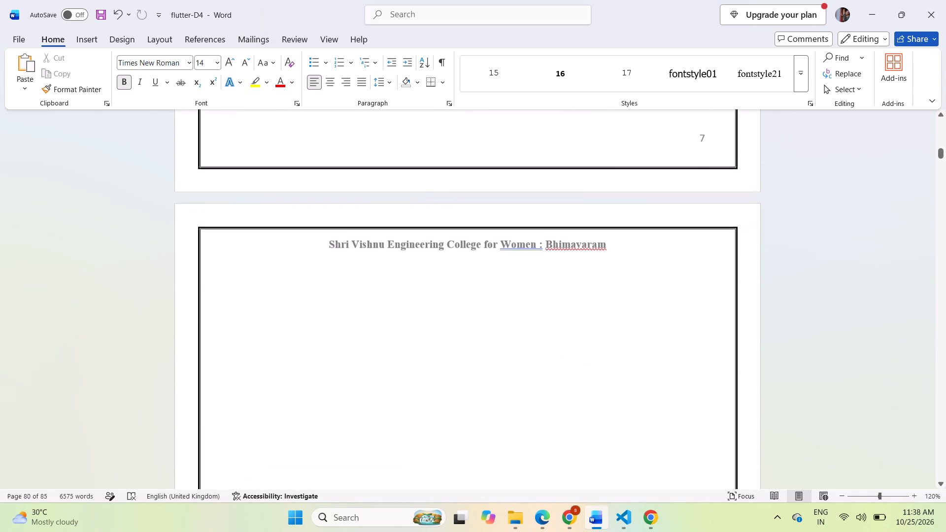
{"action": "scroll", "coordinate": [450, 332], "scroll_direction": "down", "scroll_amount": 3}
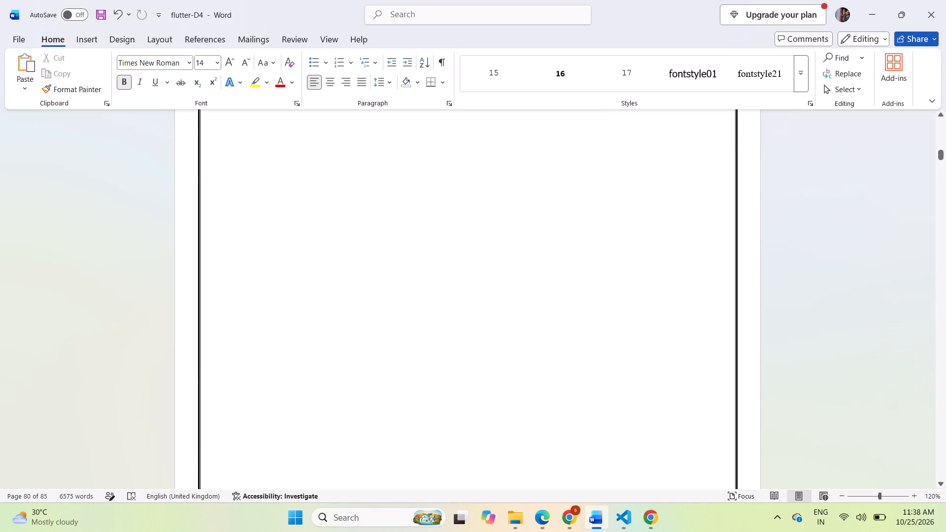
Review the Experiment 2a pages, checking code and output screenshots from the Material widget through the Container widget.
{"action": "scroll", "coordinate": [450, 332], "scroll_direction": "down", "scroll_amount": 3}
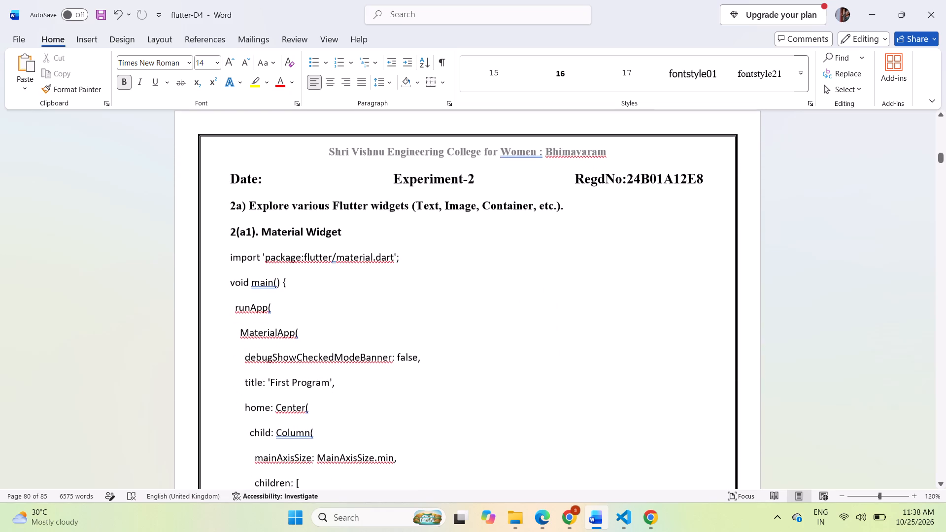
{"action": "scroll", "coordinate": [450, 332], "scroll_direction": "down", "scroll_amount": 1}
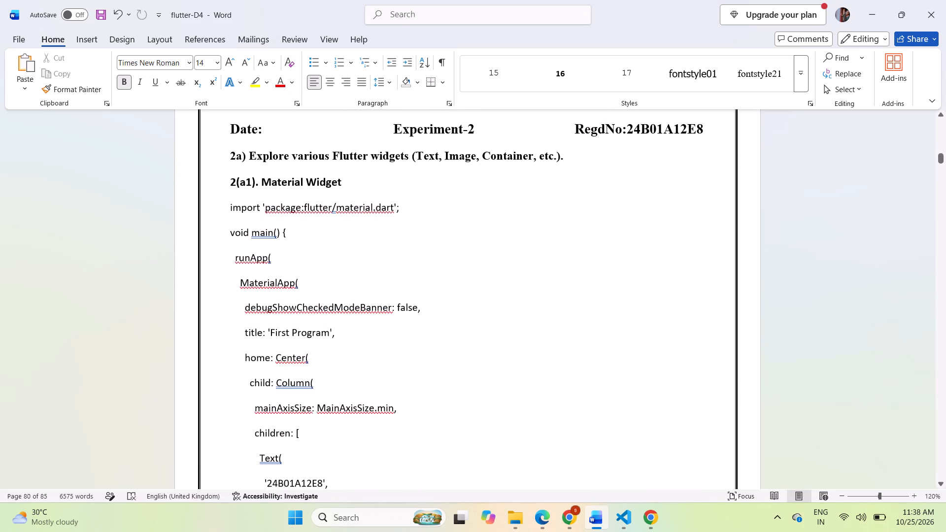
{"action": "scroll", "coordinate": [450, 332], "scroll_direction": "down", "scroll_amount": 3}
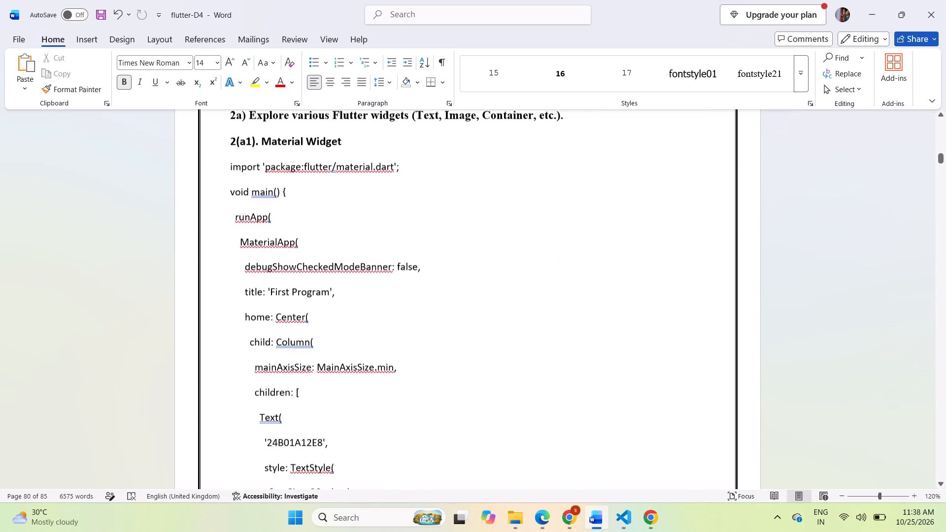
{"action": "scroll", "coordinate": [450, 332], "scroll_direction": "down", "scroll_amount": 2}
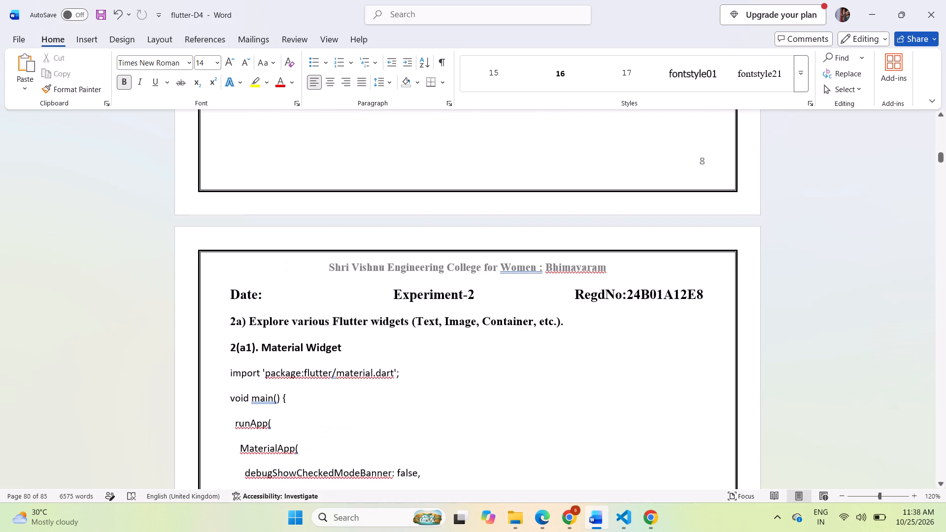
{"action": "scroll", "coordinate": [450, 332], "scroll_direction": "down", "scroll_amount": 3}
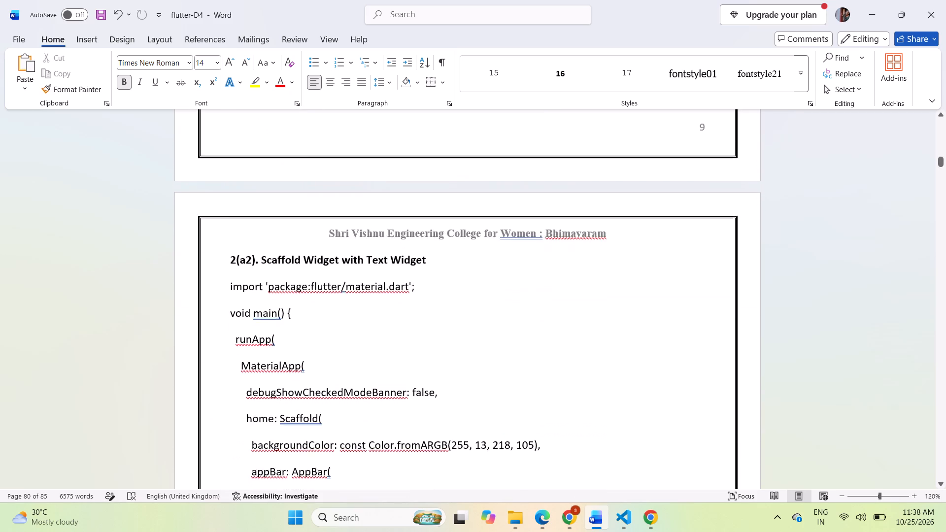
{"action": "scroll", "coordinate": [450, 332], "scroll_direction": "down", "scroll_amount": 3}
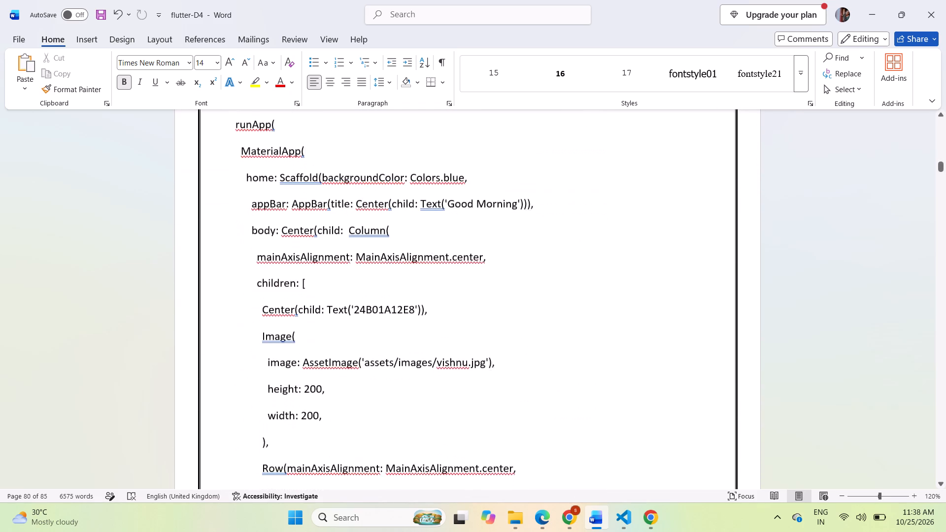
{"action": "scroll", "coordinate": [450, 332], "scroll_direction": "down", "scroll_amount": 2}
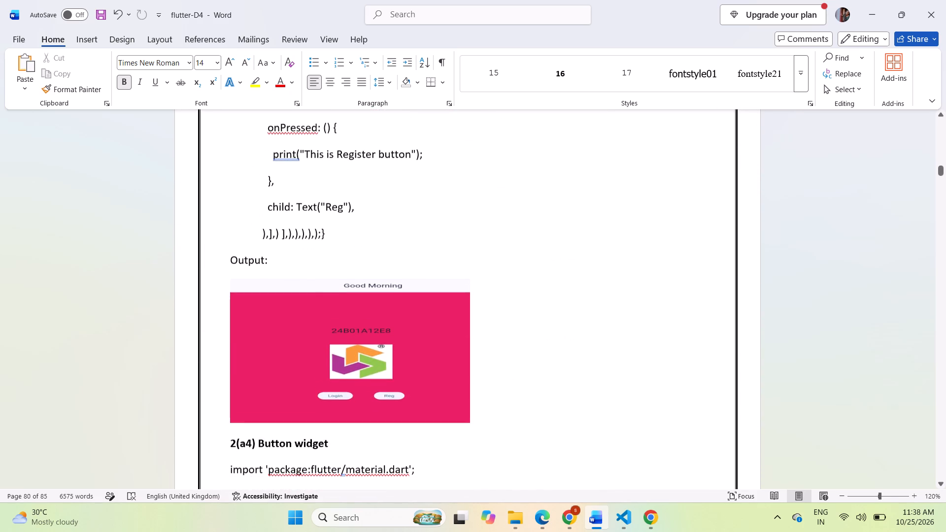
{"action": "scroll", "coordinate": [450, 332], "scroll_direction": "down", "scroll_amount": 3}
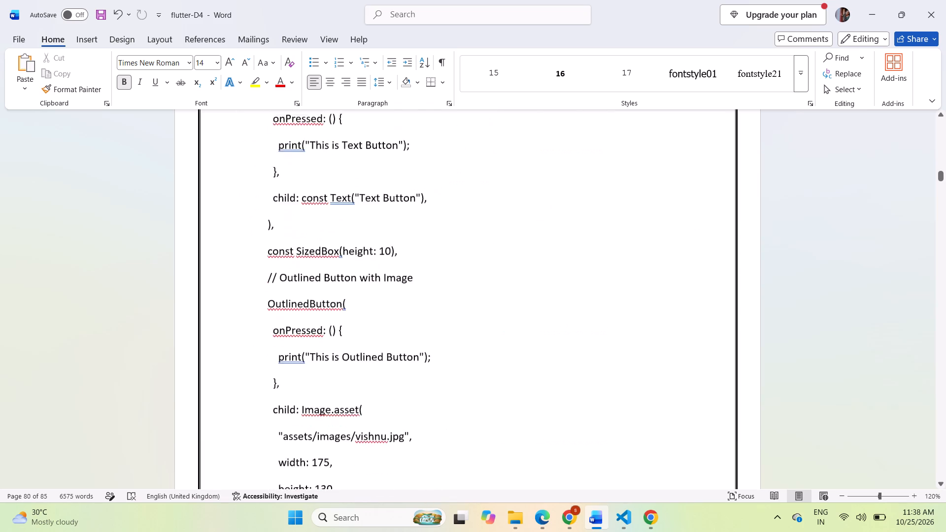
{"action": "scroll", "coordinate": [450, 332], "scroll_direction": "down", "scroll_amount": 4}
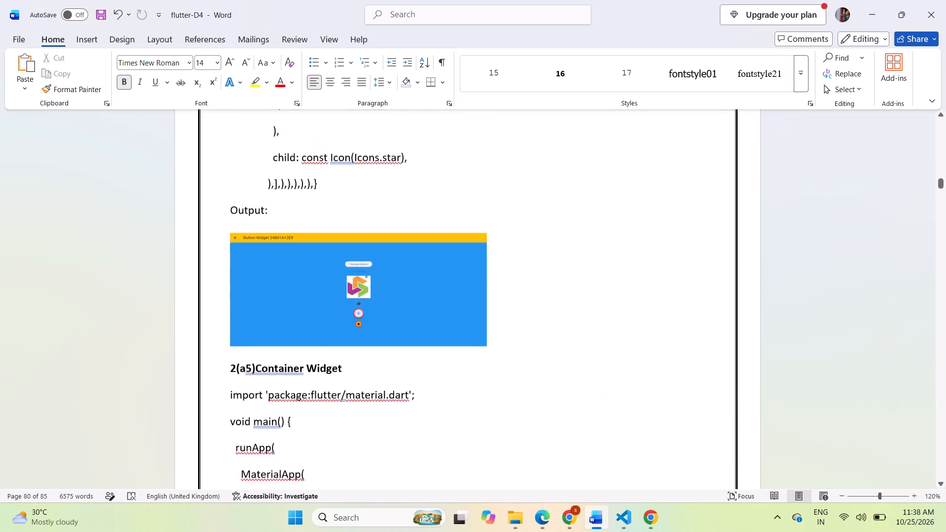
{"action": "scroll", "coordinate": [450, 332], "scroll_direction": "down", "scroll_amount": 3}
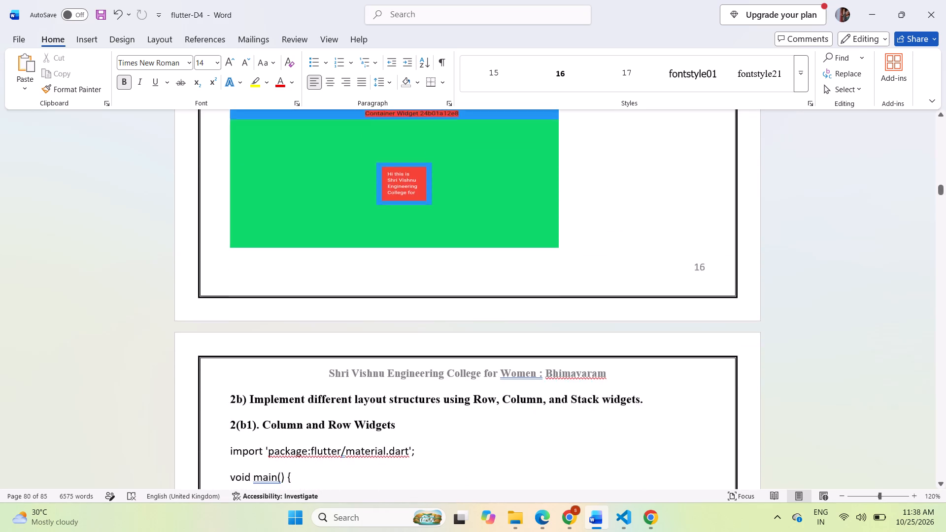
Review the 2b pages on Row, Column and Stack widgets, continuing through the ListTile code on page 23.
{"action": "scroll", "coordinate": [450, 332], "scroll_direction": "down", "scroll_amount": 2}
{"action": "scroll", "coordinate": [450, 332], "scroll_direction": "up", "scroll_amount": 3}
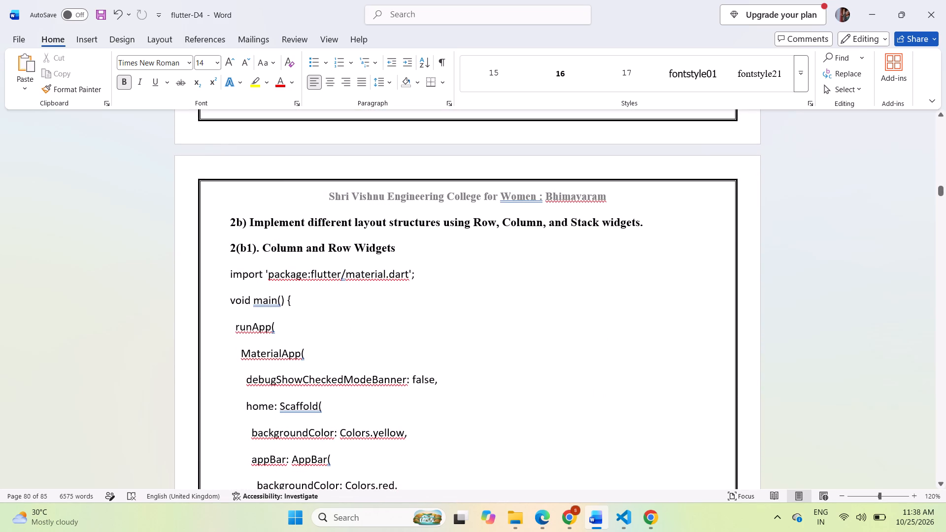
{"action": "scroll", "coordinate": [450, 332], "scroll_direction": "down", "scroll_amount": 4}
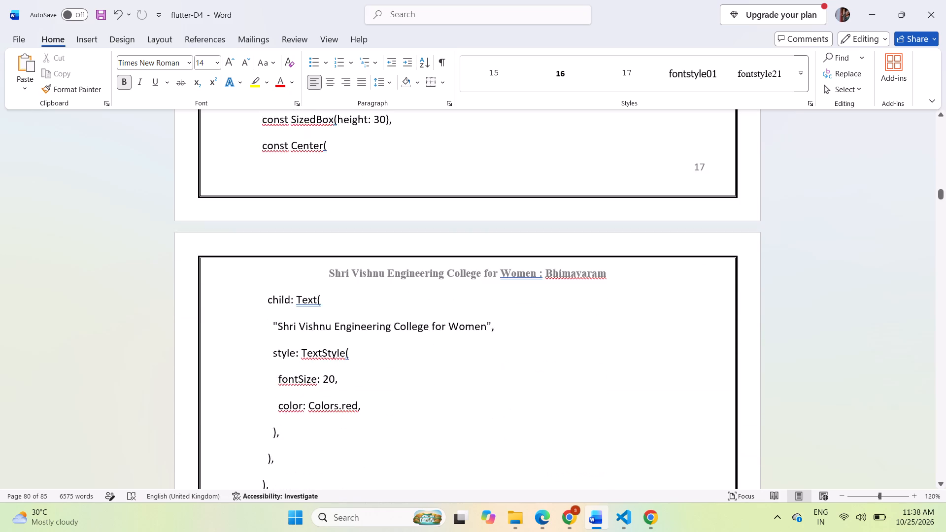
{"action": "scroll", "coordinate": [450, 332], "scroll_direction": "down", "scroll_amount": 4}
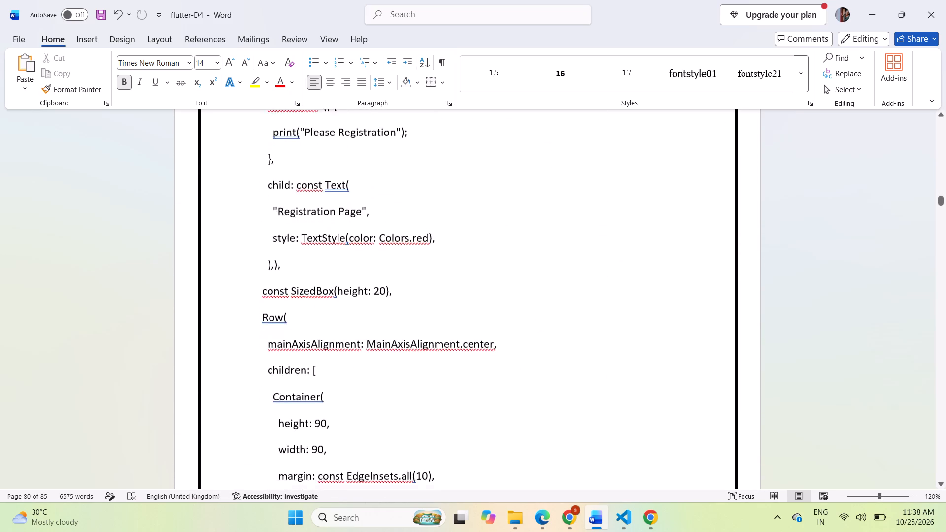
{"action": "scroll", "coordinate": [450, 332], "scroll_direction": "down", "scroll_amount": 1}
{"action": "right_click", "coordinate": [450, 332]}
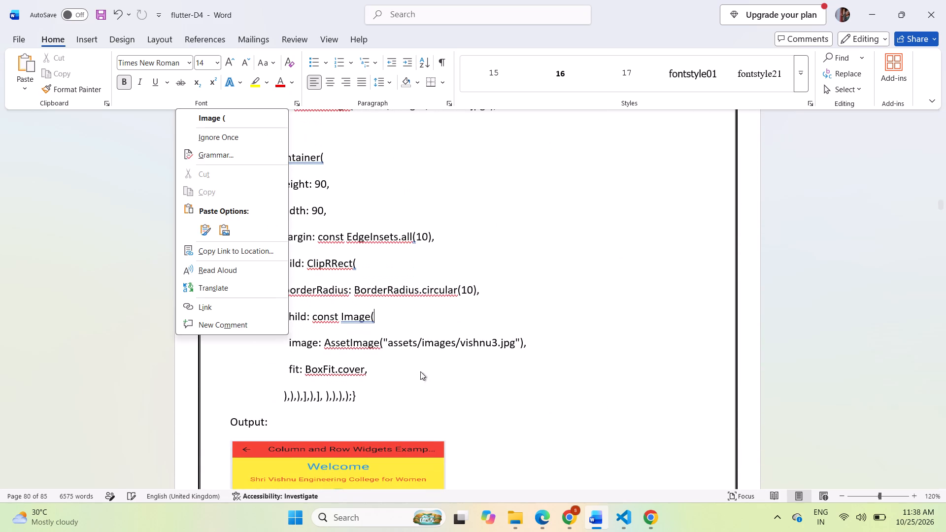
{"action": "scroll", "coordinate": [419, 379], "scroll_direction": "up", "scroll_amount": 2}
{"action": "left_click", "coordinate": [419, 379]}
{"action": "scroll", "coordinate": [419, 379], "scroll_direction": "down", "scroll_amount": 1}
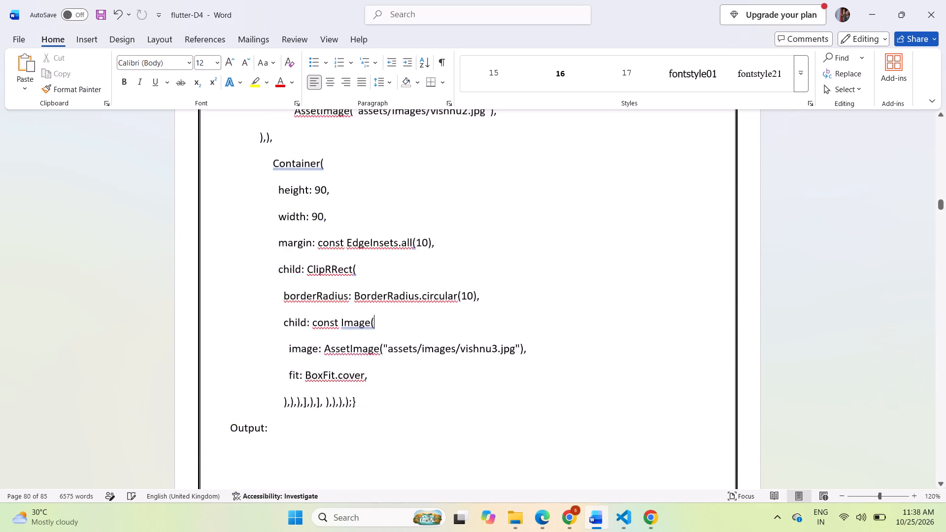
{"action": "scroll", "coordinate": [419, 379], "scroll_direction": "down", "scroll_amount": 4}
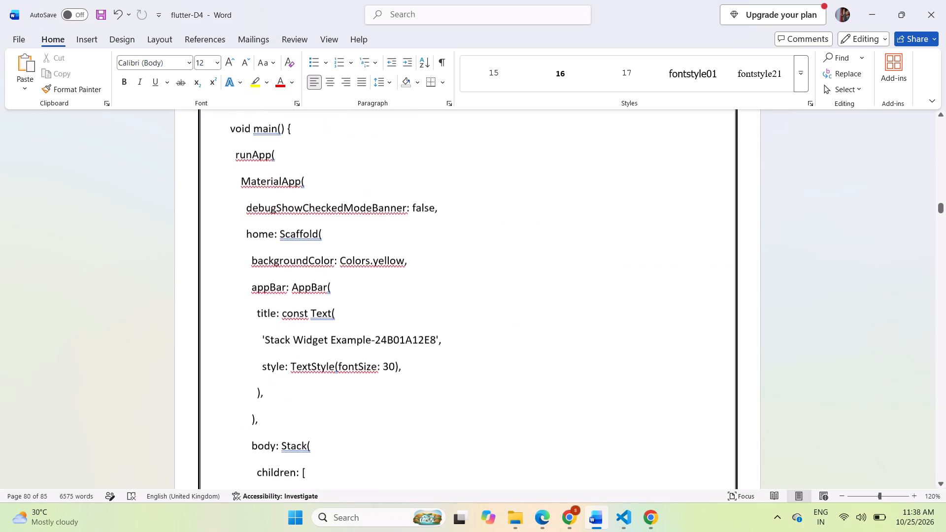
{"action": "scroll", "coordinate": [419, 379], "scroll_direction": "down", "scroll_amount": 3}
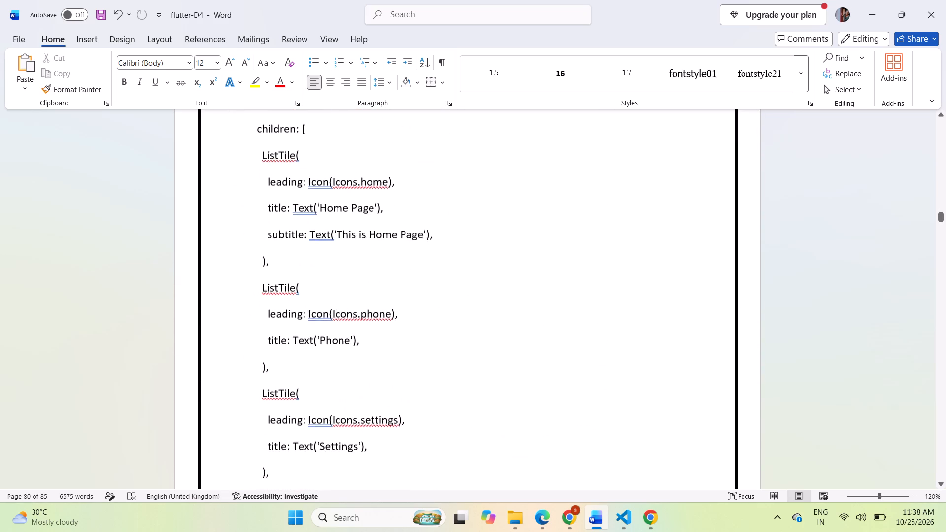
{"action": "scroll", "coordinate": [419, 379], "scroll_direction": "down", "scroll_amount": 1}
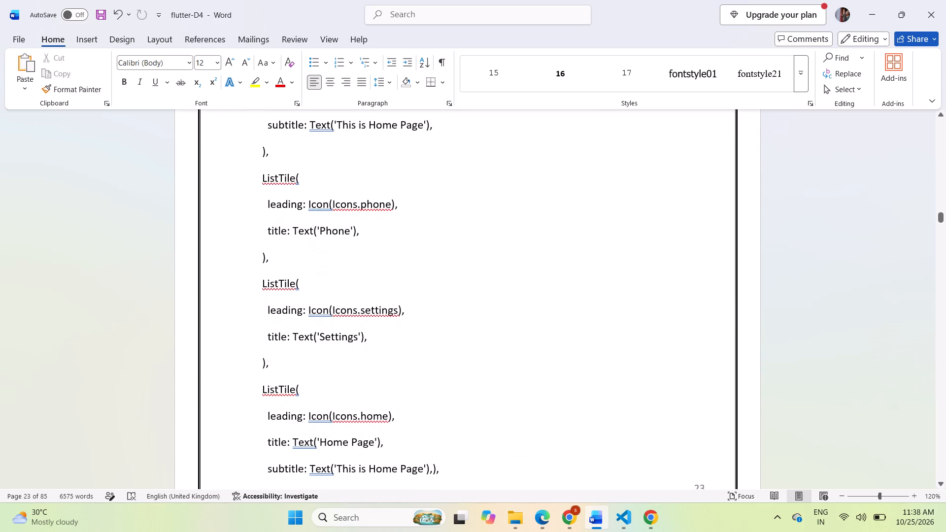
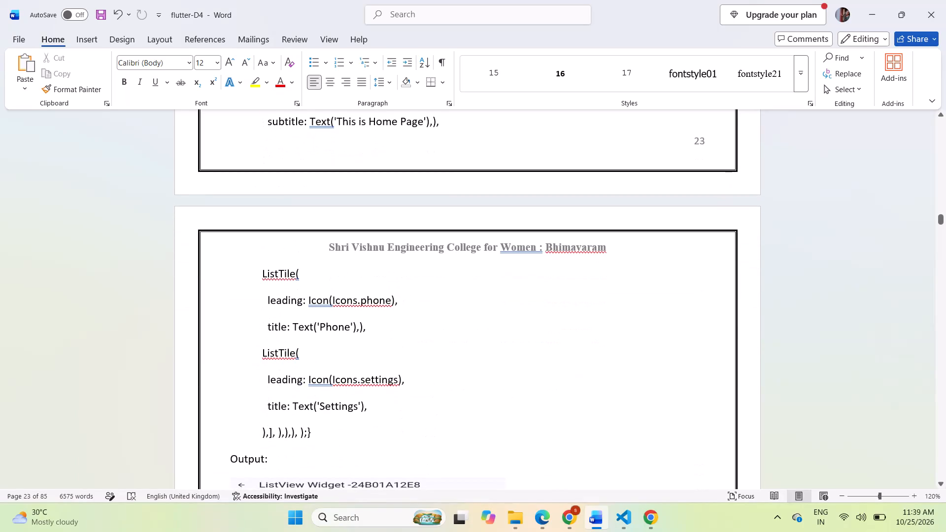
Review the remaining 2b pages, checking the ListView and GridView code and output screenshots through page 27.
{"action": "scroll", "coordinate": [405, 381], "scroll_direction": "down", "scroll_amount": 1}
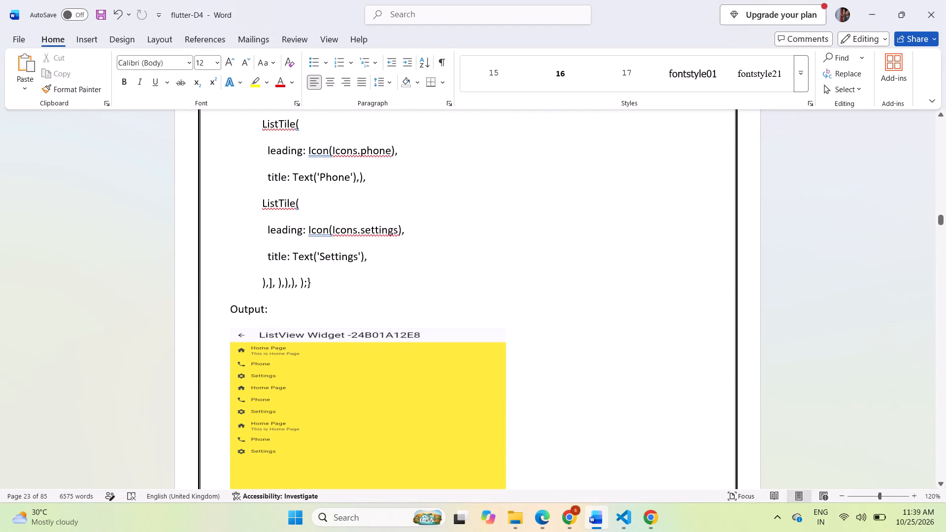
{"action": "scroll", "coordinate": [366, 366], "scroll_direction": "down", "scroll_amount": 6}
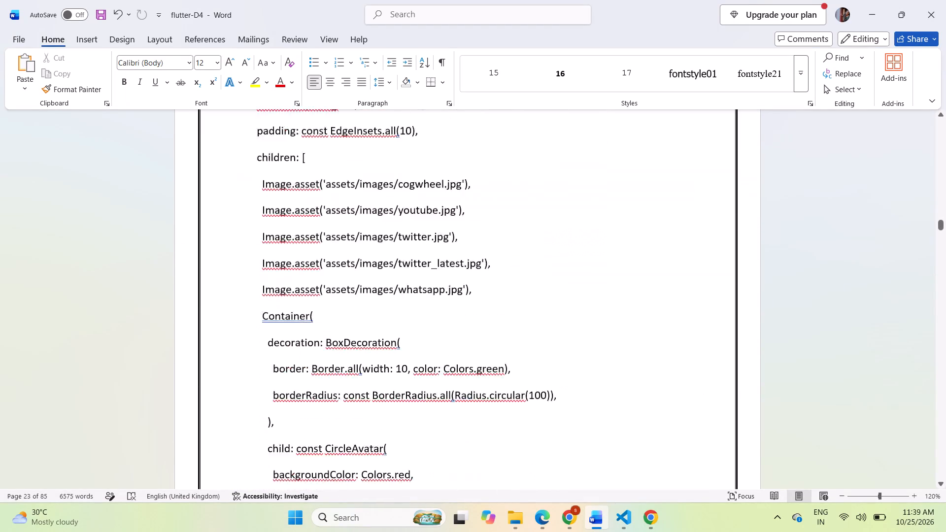
{"action": "scroll", "coordinate": [366, 366], "scroll_direction": "down", "scroll_amount": 3}
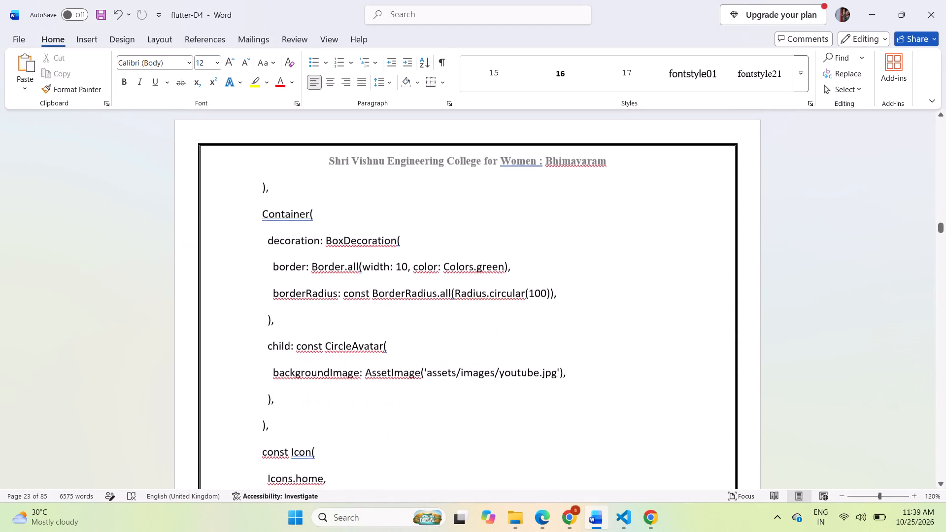
{"action": "scroll", "coordinate": [366, 366], "scroll_direction": "down", "scroll_amount": 3}
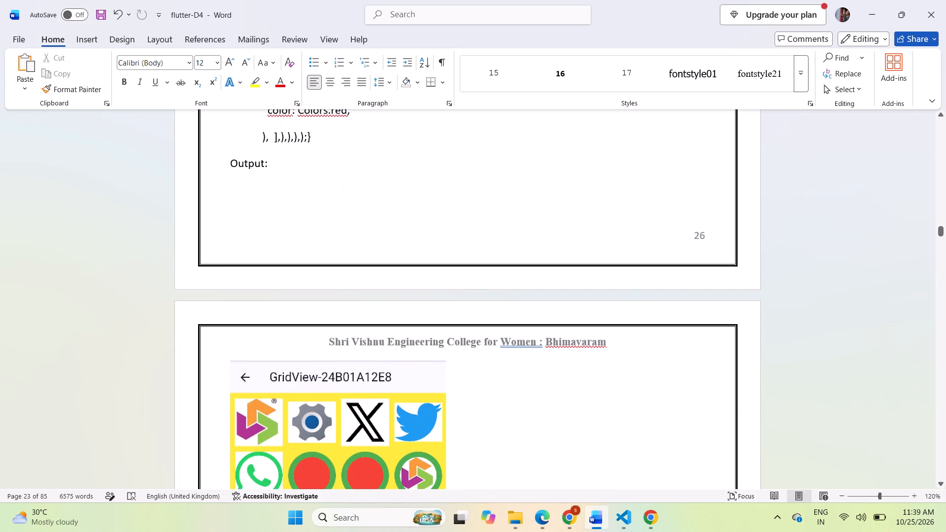
{"action": "scroll", "coordinate": [312, 368], "scroll_direction": "down", "scroll_amount": 2}
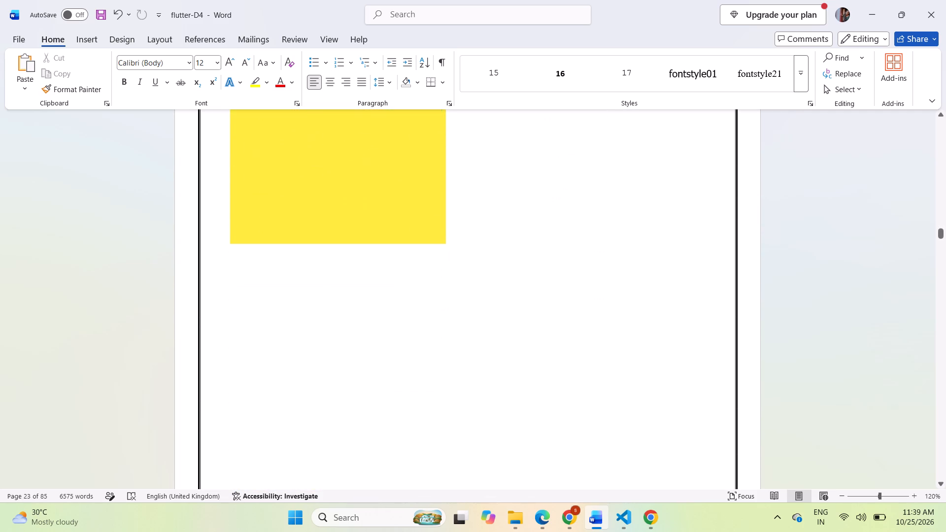
{"action": "scroll", "coordinate": [312, 368], "scroll_direction": "down", "scroll_amount": 4}
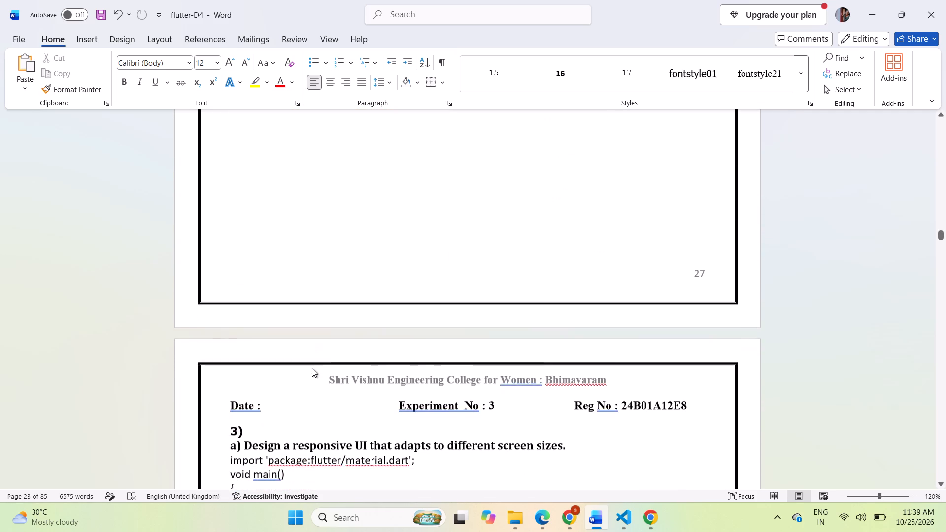
Review the Experiment 3 pages, checking the LayoutBuilder and media query code with their output screenshots on pages 28 and 29.
{"action": "scroll", "coordinate": [312, 368], "scroll_direction": "down", "scroll_amount": 1}
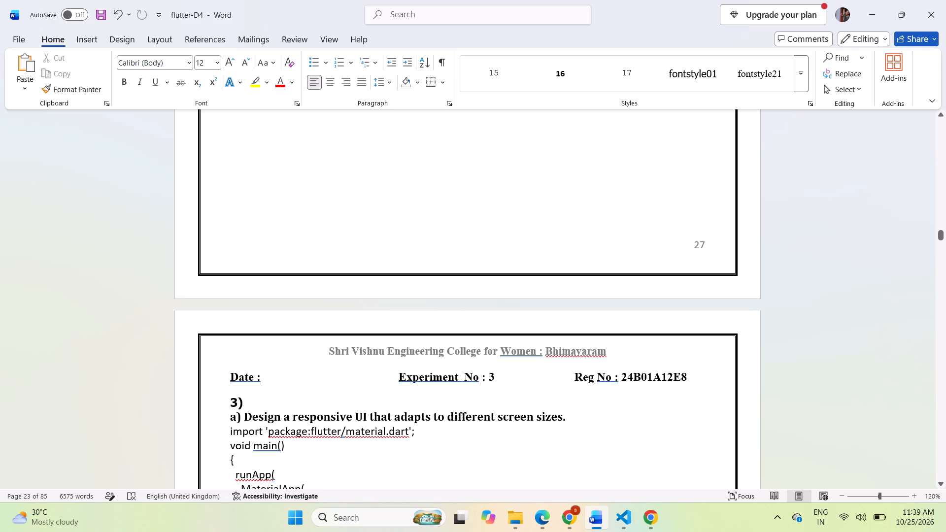
{"action": "scroll", "coordinate": [347, 380], "scroll_direction": "down", "scroll_amount": 2}
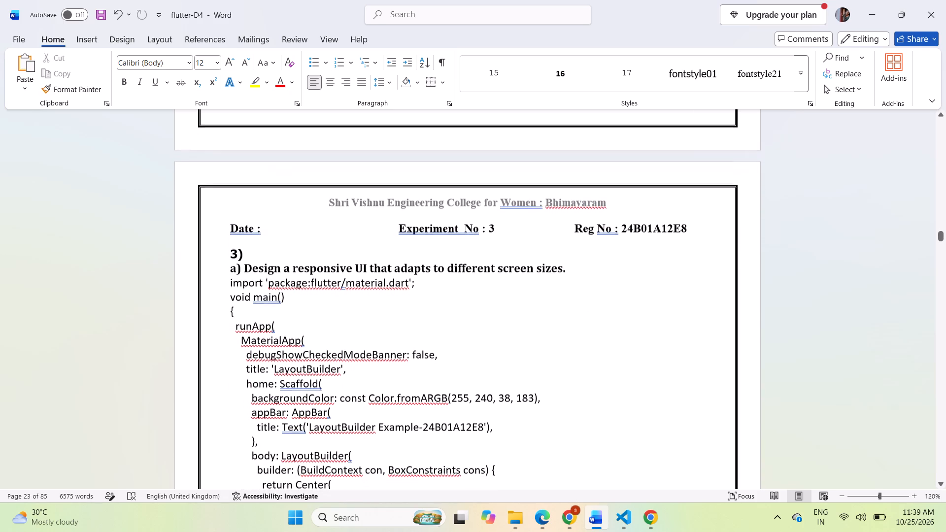
{"action": "scroll", "coordinate": [400, 380], "scroll_direction": "down", "scroll_amount": 2}
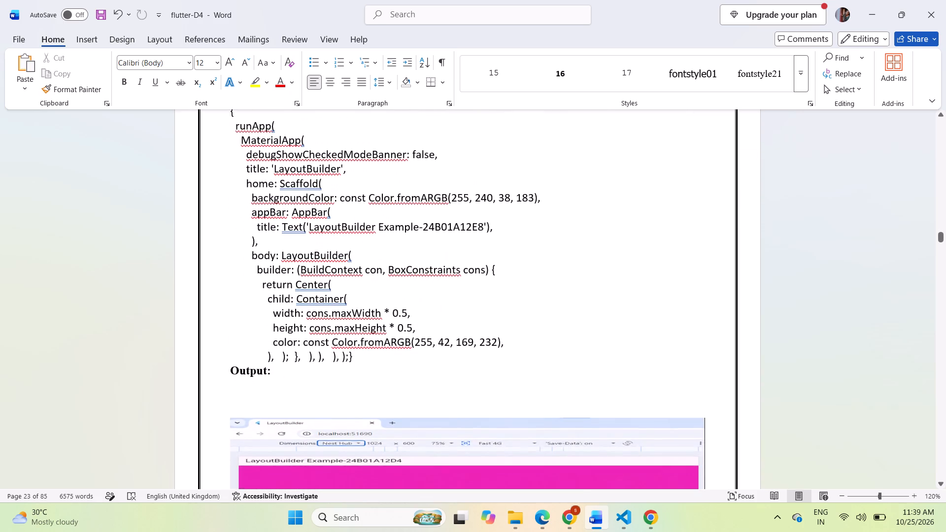
{"action": "scroll", "coordinate": [400, 380], "scroll_direction": "down", "scroll_amount": 3}
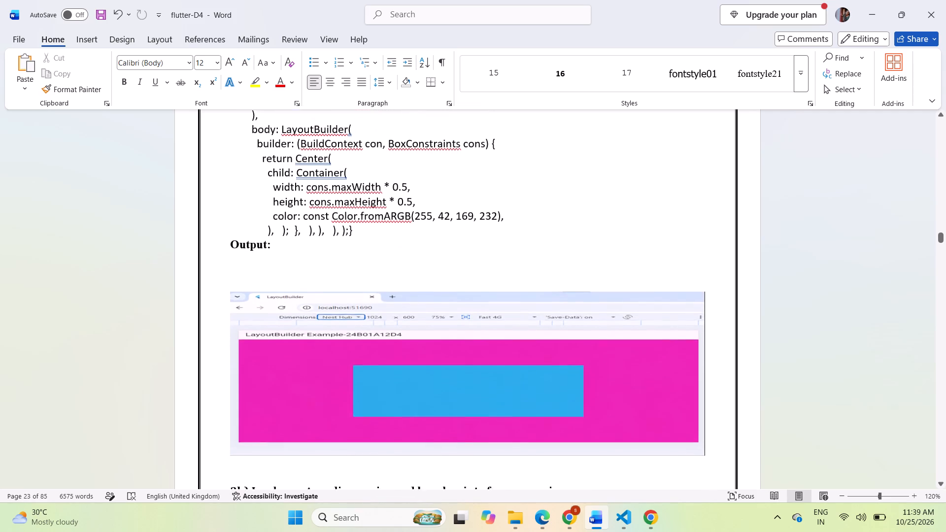
{"action": "scroll", "coordinate": [400, 380], "scroll_direction": "down", "scroll_amount": 3}
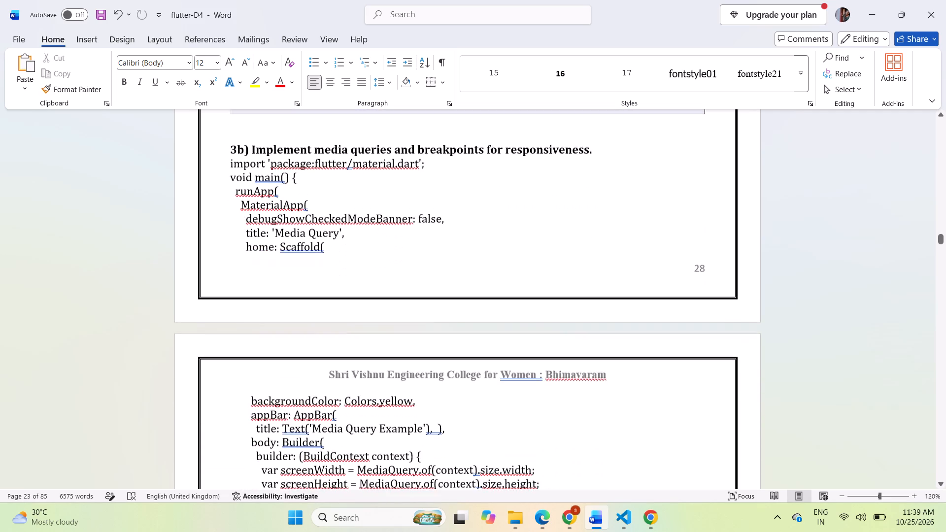
{"action": "scroll", "coordinate": [430, 405], "scroll_direction": "down", "scroll_amount": 3}
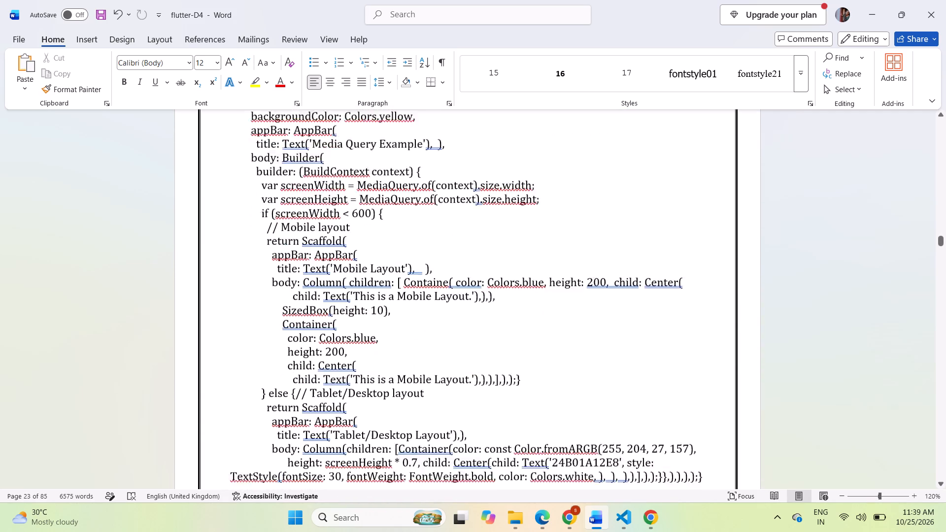
{"action": "scroll", "coordinate": [430, 405], "scroll_direction": "down", "scroll_amount": 4}
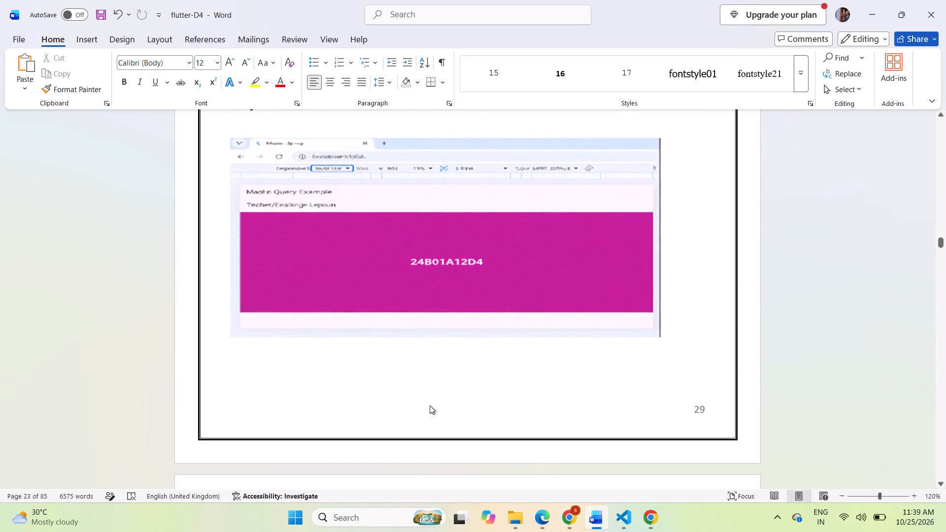
Skim the document from Experiment 4 to the last page, and return to the opening pages.
{"action": "scroll", "coordinate": [430, 405], "scroll_direction": "down", "scroll_amount": 2}
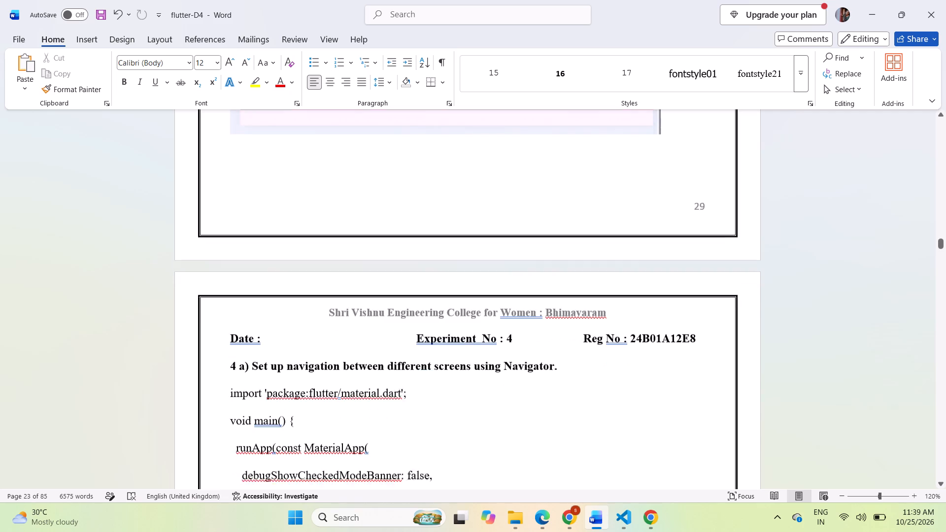
{"action": "scroll", "coordinate": [467, 404], "scroll_direction": "down", "scroll_amount": 1}
{"action": "scroll", "coordinate": [467, 404], "scroll_direction": "down", "scroll_amount": 20}
{"action": "scroll", "coordinate": [467, 404], "scroll_direction": "down", "scroll_amount": 9}
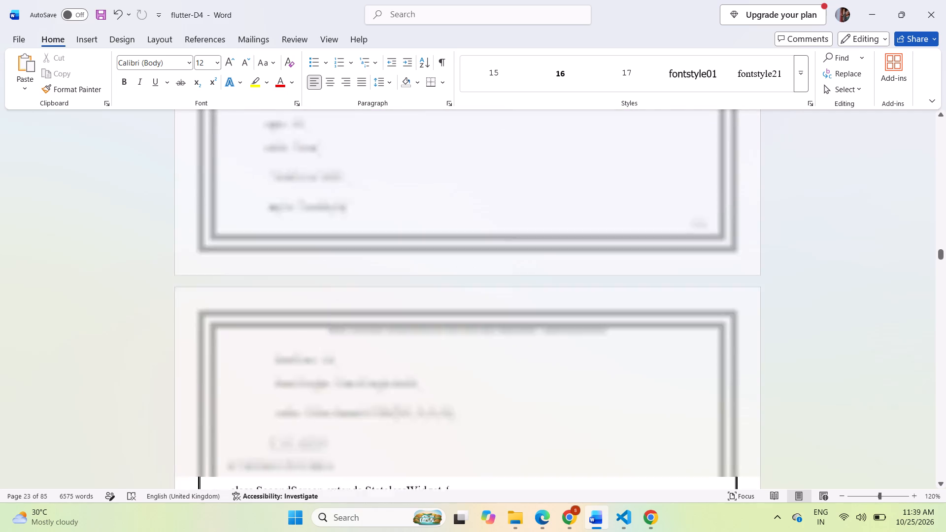
{"action": "scroll", "coordinate": [467, 404], "scroll_direction": "down", "scroll_amount": 20}
{"action": "scroll", "coordinate": [467, 404], "scroll_direction": "down", "scroll_amount": 20}
{"action": "scroll", "coordinate": [467, 404], "scroll_direction": "down", "scroll_amount": 3}
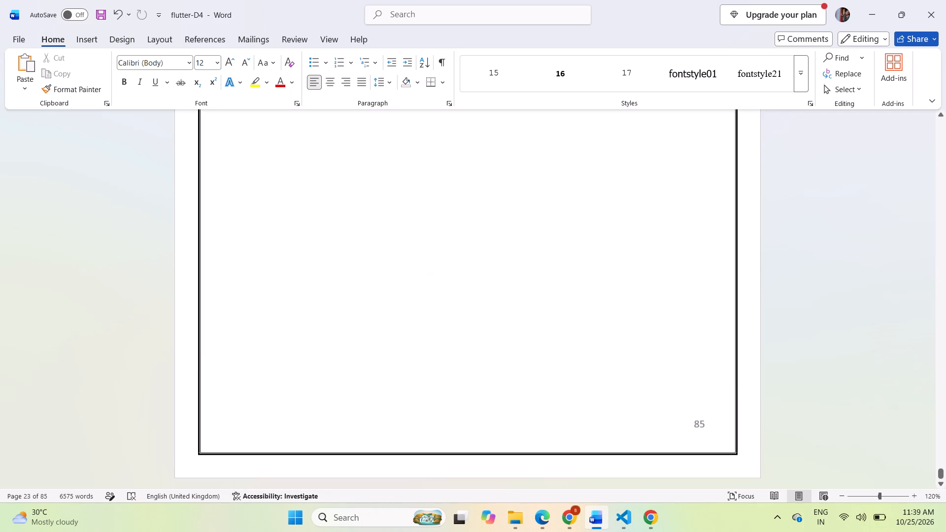
{"action": "scroll", "coordinate": [467, 404], "scroll_direction": "down", "scroll_amount": 2}
{"action": "scroll", "coordinate": [543, 321], "scroll_direction": "up", "scroll_amount": 4}
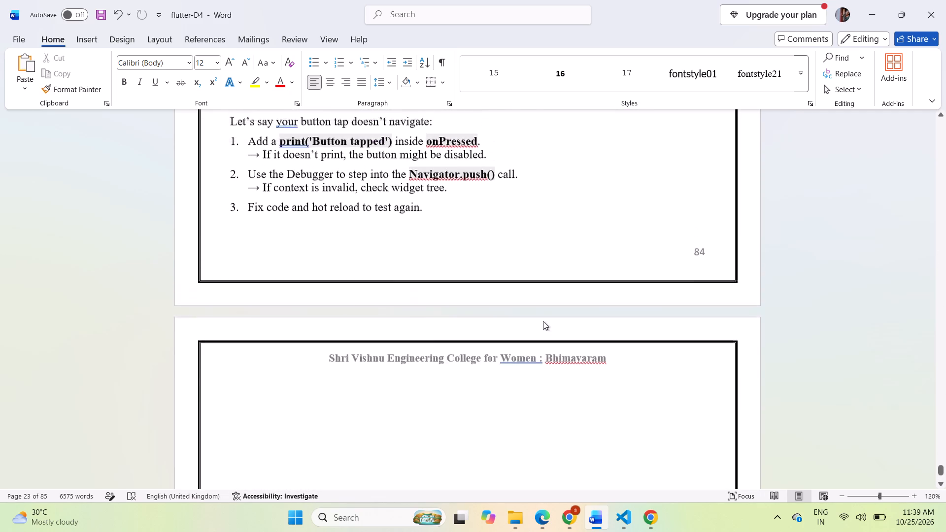
{"action": "scroll", "coordinate": [543, 321], "scroll_direction": "up", "scroll_amount": 1}
{"action": "scroll", "coordinate": [543, 321], "scroll_direction": "up", "scroll_amount": 20}
{"action": "scroll", "coordinate": [543, 321], "scroll_direction": "up", "scroll_amount": 14}
{"action": "scroll", "coordinate": [543, 321], "scroll_direction": "up", "scroll_amount": 7}
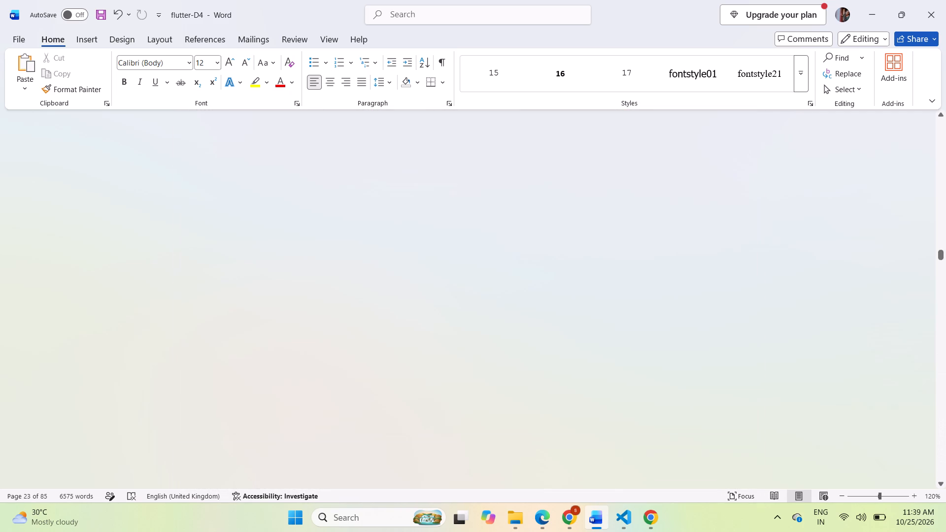
{"action": "scroll", "coordinate": [543, 321], "scroll_direction": "up", "scroll_amount": 12}
Recheck the Experiment 1 pages, from the Flutter and Dart SDK installation section through the Fibonacci output and page 8.
{"action": "scroll", "coordinate": [543, 321], "scroll_direction": "down", "scroll_amount": 3}
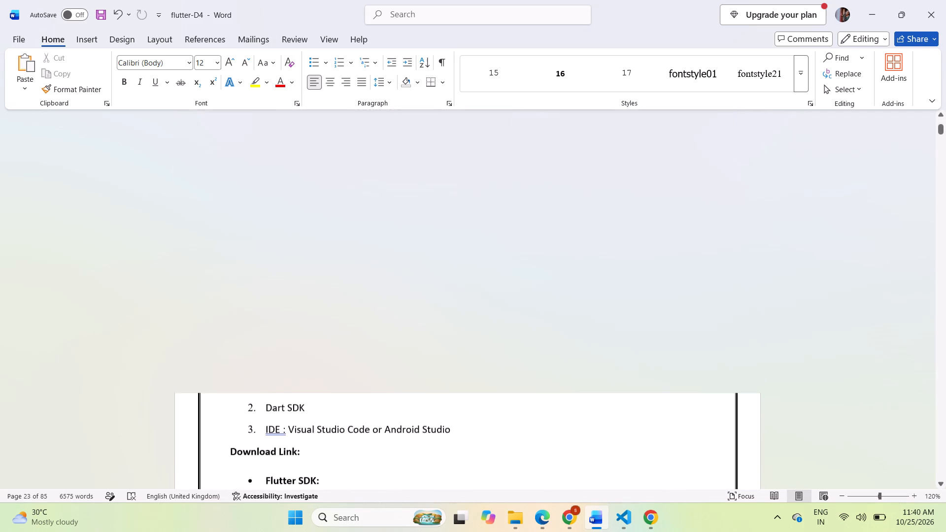
{"action": "scroll", "coordinate": [543, 321], "scroll_direction": "down", "scroll_amount": 8}
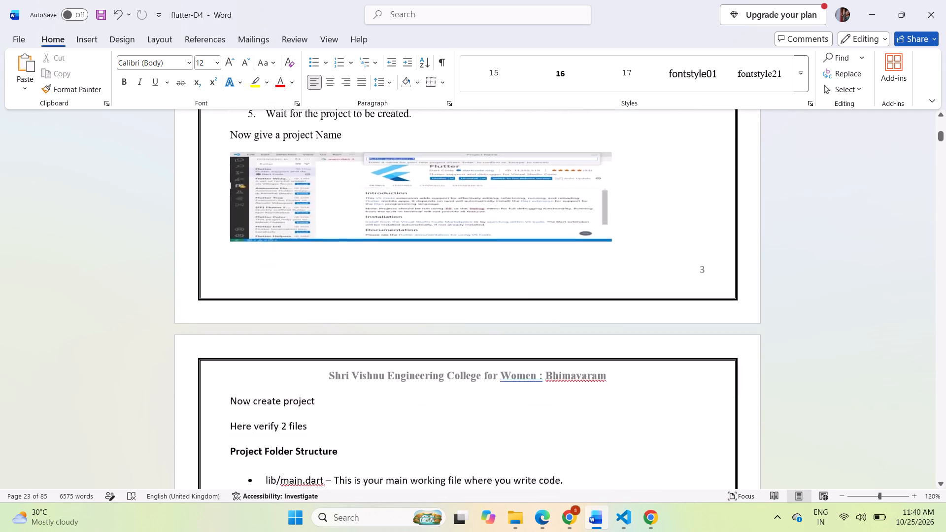
{"action": "scroll", "coordinate": [543, 321], "scroll_direction": "down", "scroll_amount": 5}
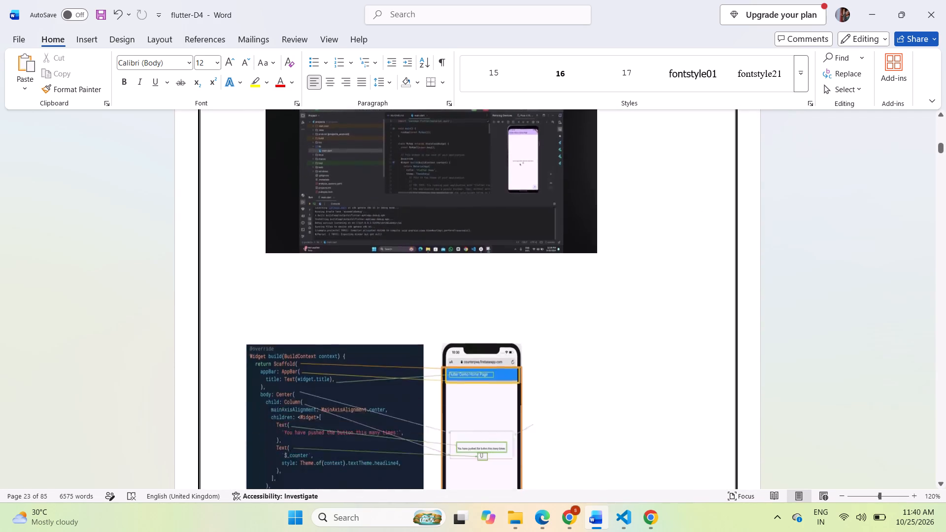
{"action": "scroll", "coordinate": [543, 321], "scroll_direction": "down", "scroll_amount": 5}
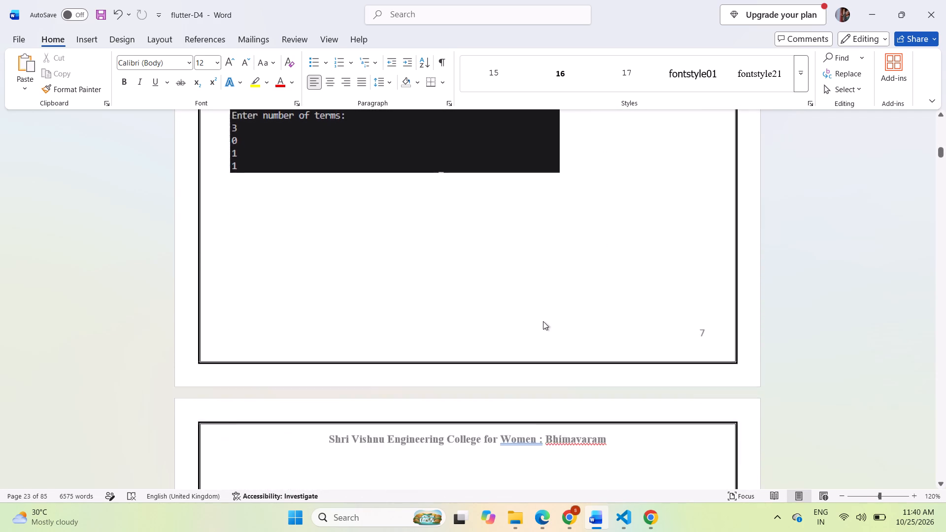
{"action": "scroll", "coordinate": [543, 321], "scroll_direction": "down", "scroll_amount": 3}
{"action": "scroll", "coordinate": [543, 321], "scroll_direction": "up", "scroll_amount": 3}
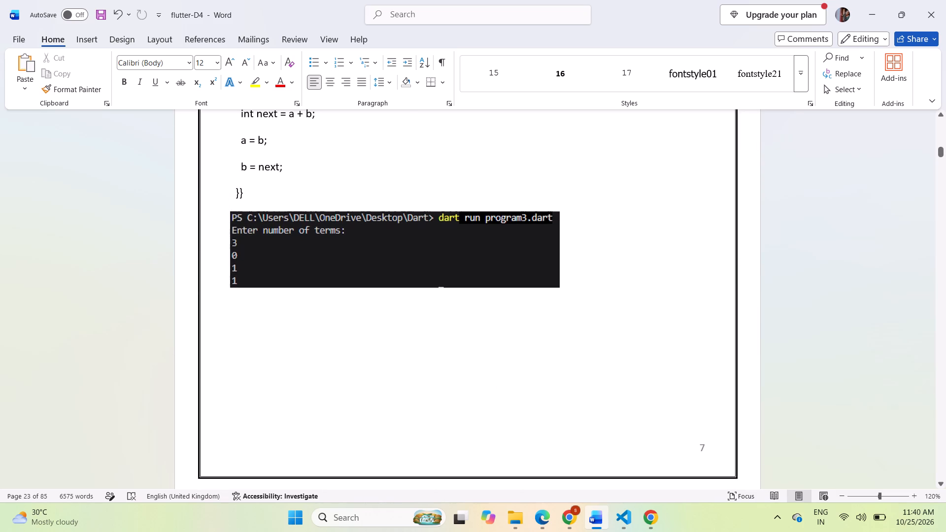
{"action": "scroll", "coordinate": [543, 321], "scroll_direction": "down", "scroll_amount": 4}
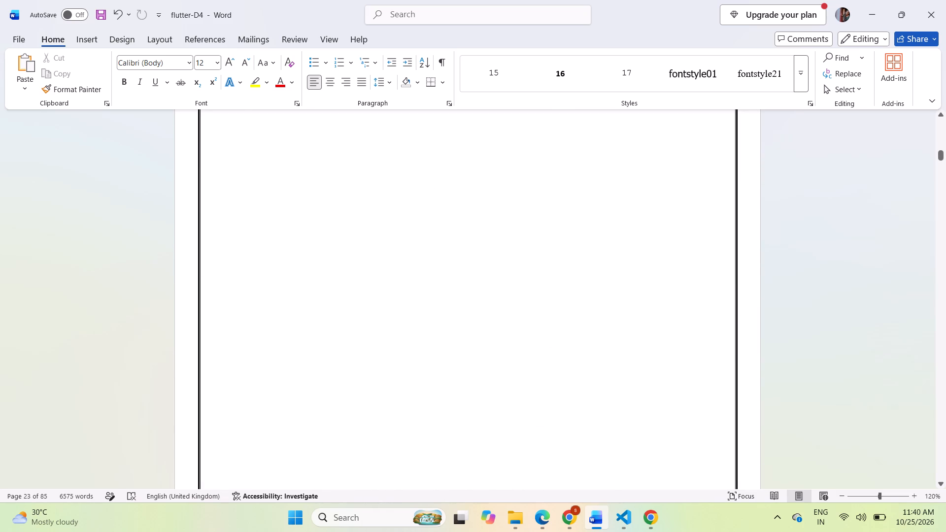
{"action": "scroll", "coordinate": [543, 321], "scroll_direction": "down", "scroll_amount": 2}
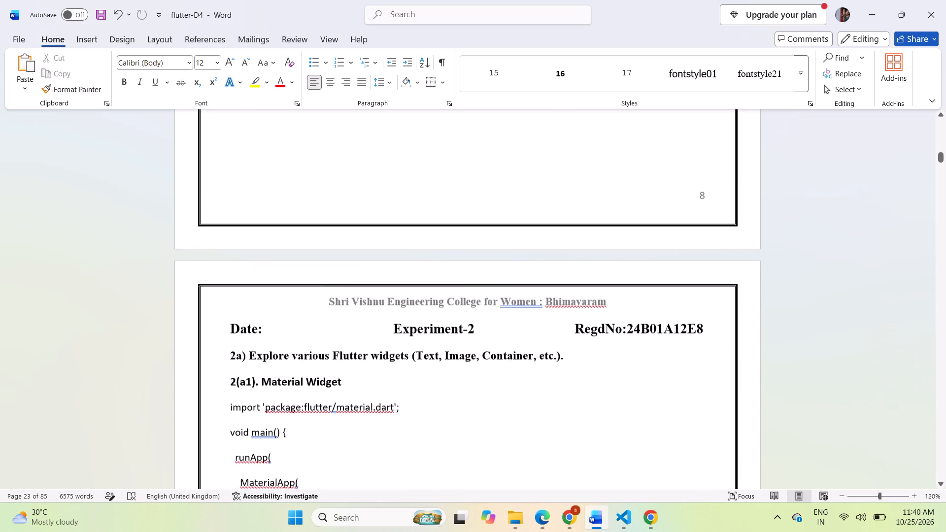
Recheck the Experiment 2a pages from the 2(a1) Material Widget through the Scaffold Widget example to the output above 2(a4).
{"action": "scroll", "coordinate": [543, 321], "scroll_direction": "down", "scroll_amount": 4}
{"action": "scroll", "coordinate": [543, 321], "scroll_direction": "up", "scroll_amount": 1}
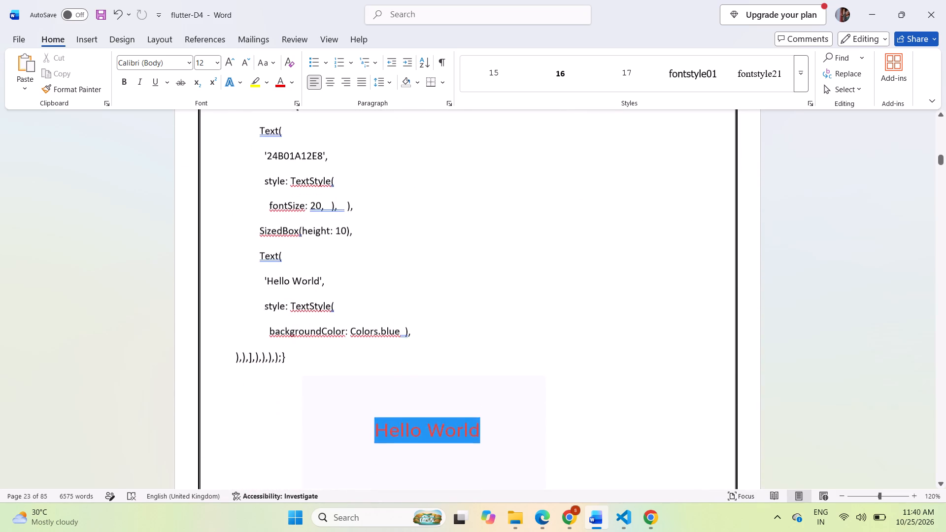
{"action": "scroll", "coordinate": [543, 321], "scroll_direction": "up", "scroll_amount": 1}
{"action": "scroll", "coordinate": [543, 321], "scroll_direction": "down", "scroll_amount": 1}
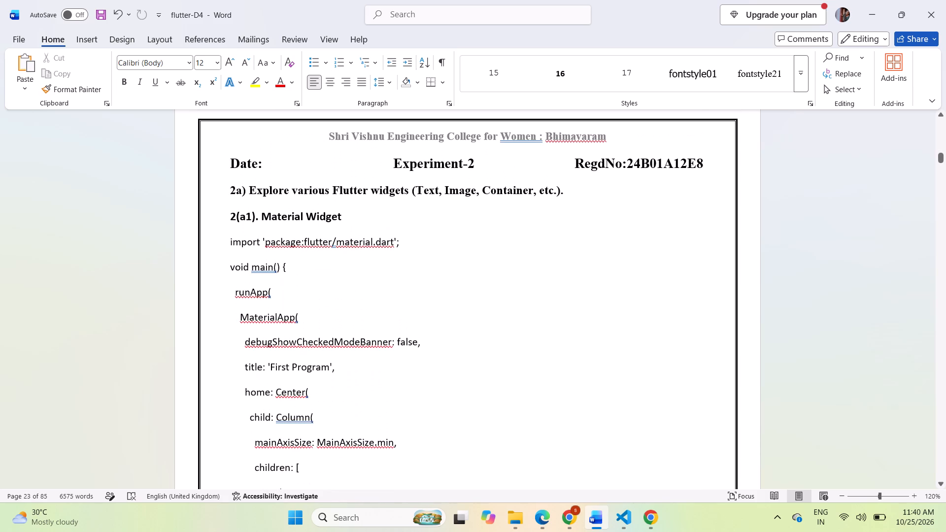
{"action": "scroll", "coordinate": [543, 321], "scroll_direction": "down", "scroll_amount": 4}
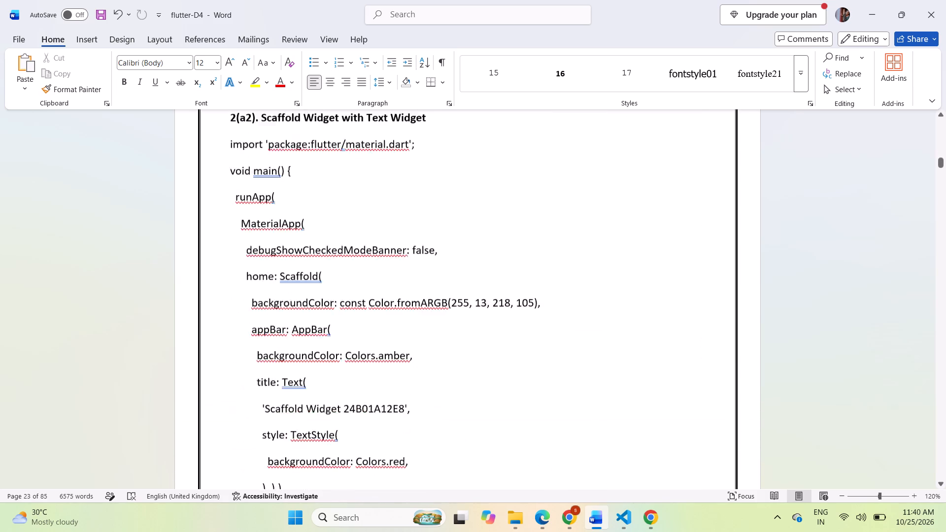
{"action": "scroll", "coordinate": [543, 321], "scroll_direction": "down", "scroll_amount": 3}
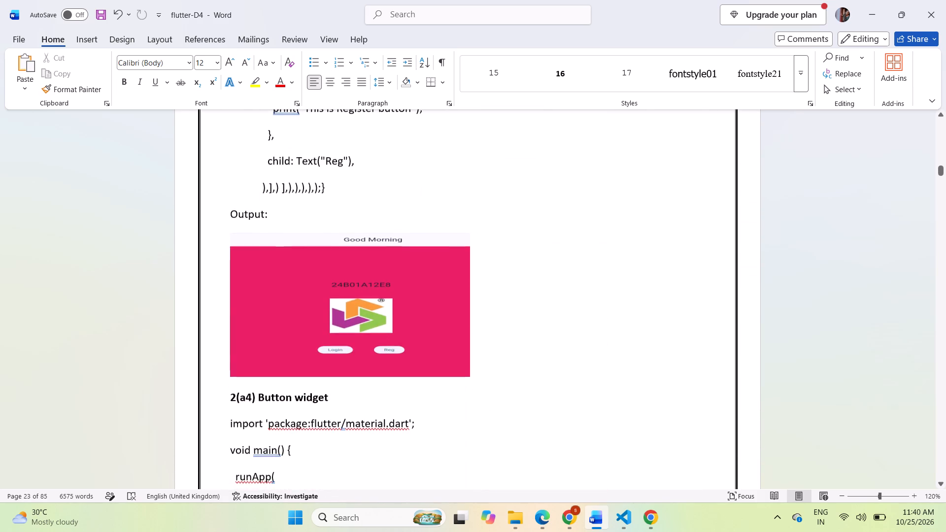
Recheck the 2(a4) Button widget and 2(a5) Container Widget code and their output screenshots up to the 2b heading.
{"action": "scroll", "coordinate": [543, 321], "scroll_direction": "down", "scroll_amount": 4}
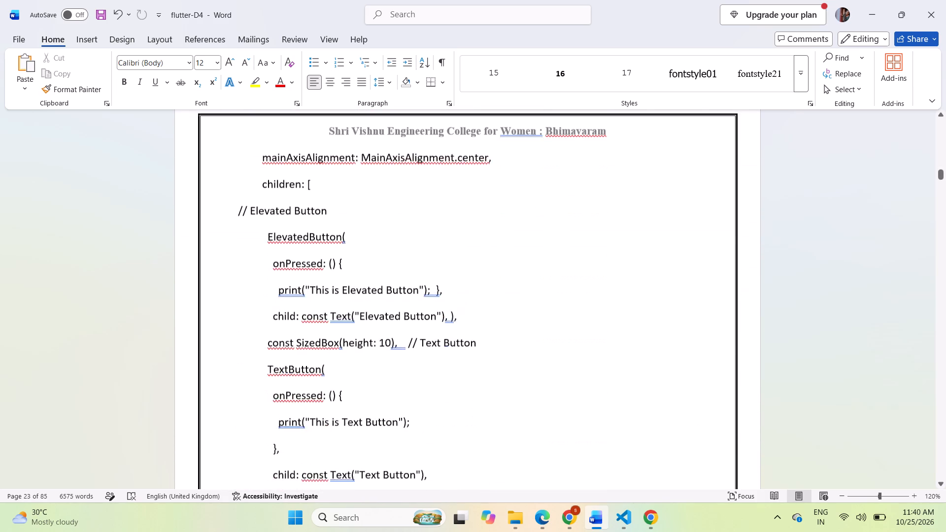
{"action": "scroll", "coordinate": [543, 321], "scroll_direction": "down", "scroll_amount": 5}
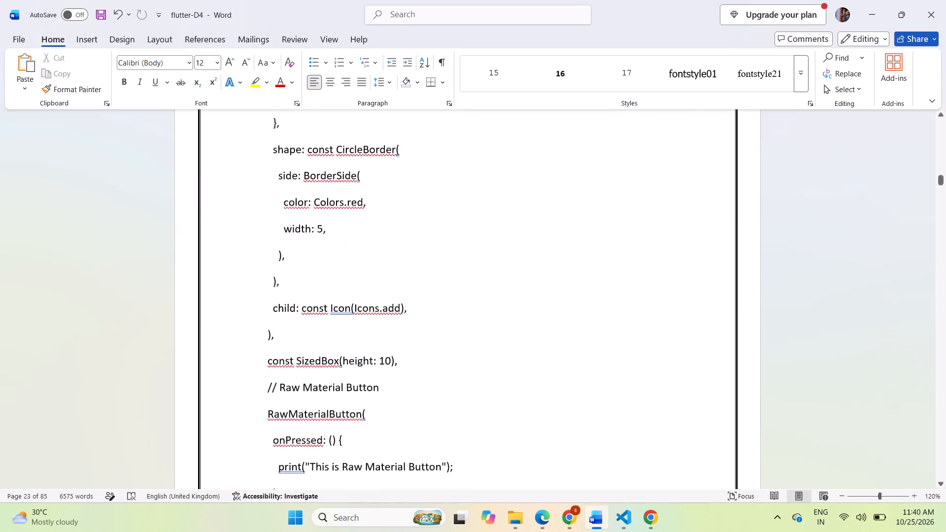
{"action": "scroll", "coordinate": [543, 321], "scroll_direction": "down", "scroll_amount": 3}
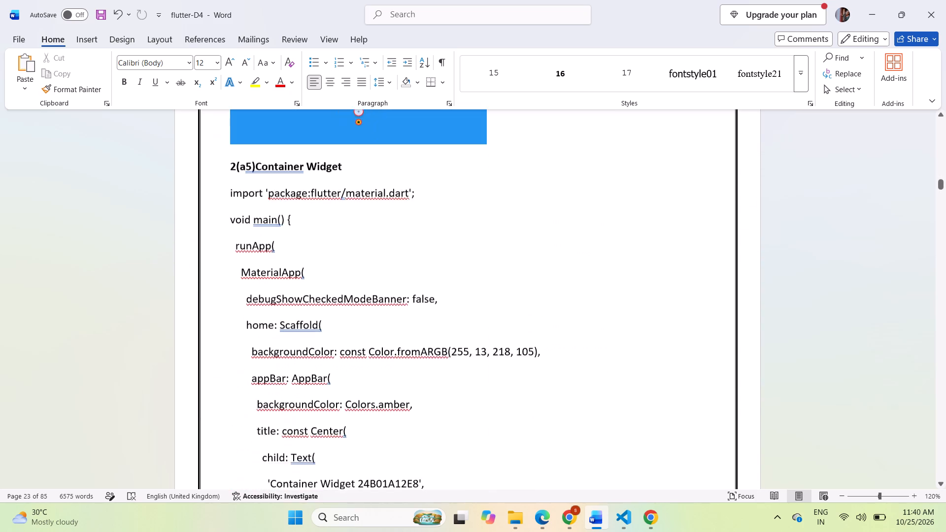
{"action": "scroll", "coordinate": [543, 321], "scroll_direction": "down", "scroll_amount": 2}
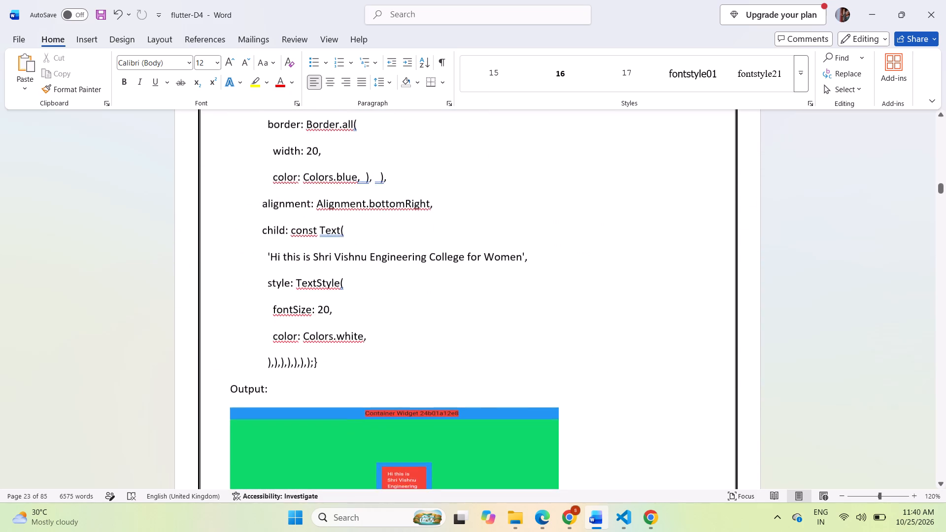
{"action": "scroll", "coordinate": [543, 321], "scroll_direction": "down", "scroll_amount": 5}
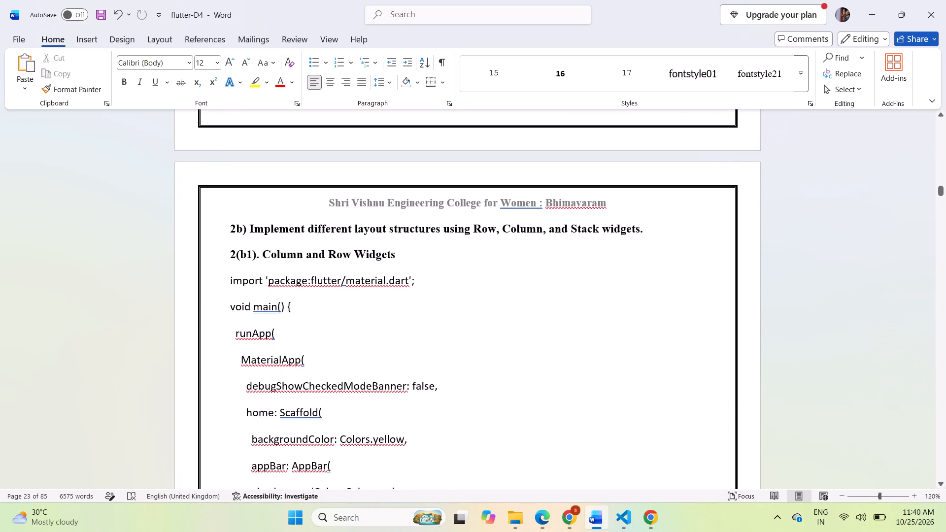
Recheck the 2(b1) Column and Row Widgets code and output screenshot on pages 17 to 20.
{"action": "scroll", "coordinate": [543, 321], "scroll_direction": "down", "scroll_amount": 2}
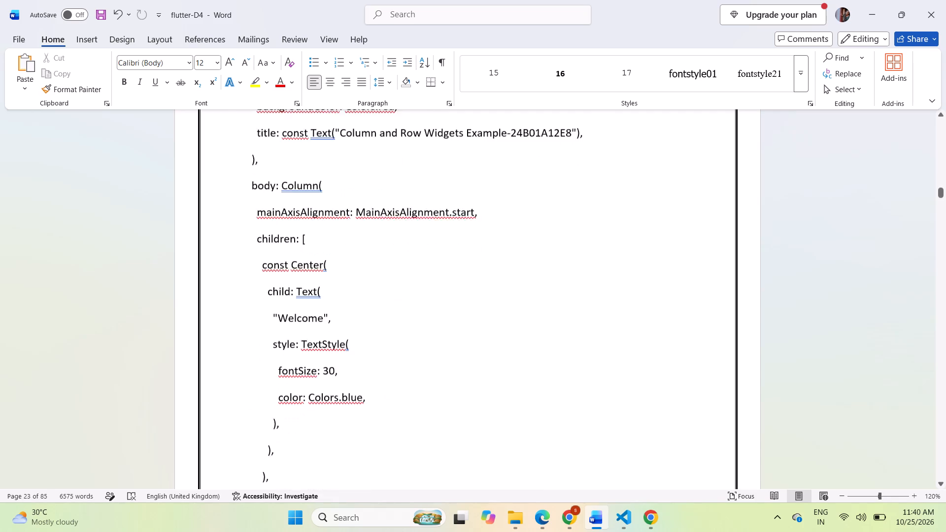
{"action": "scroll", "coordinate": [543, 321], "scroll_direction": "down", "scroll_amount": 3}
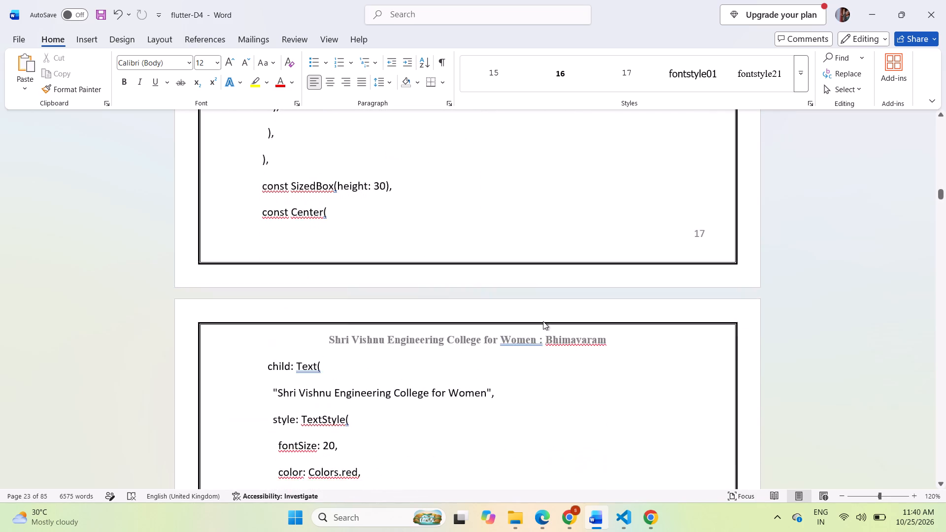
{"action": "scroll", "coordinate": [543, 321], "scroll_direction": "down", "scroll_amount": 3}
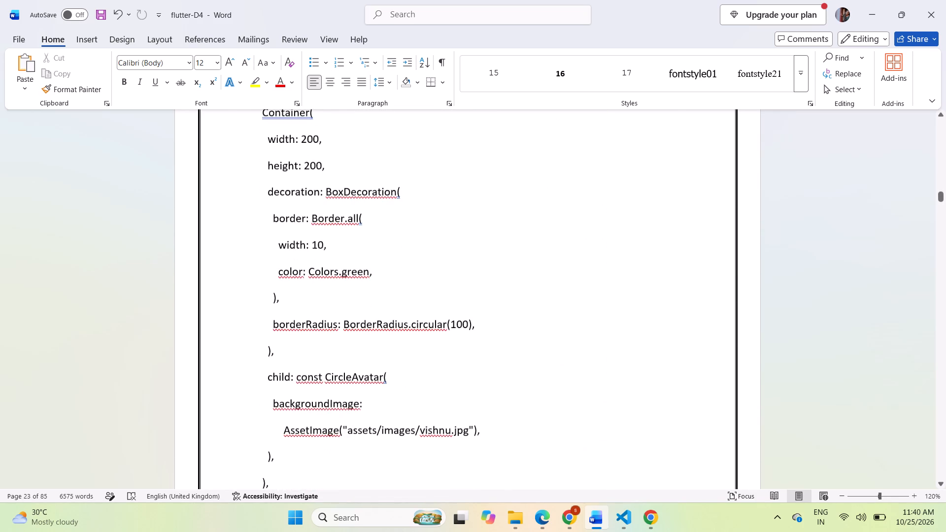
{"action": "scroll", "coordinate": [543, 321], "scroll_direction": "down", "scroll_amount": 3}
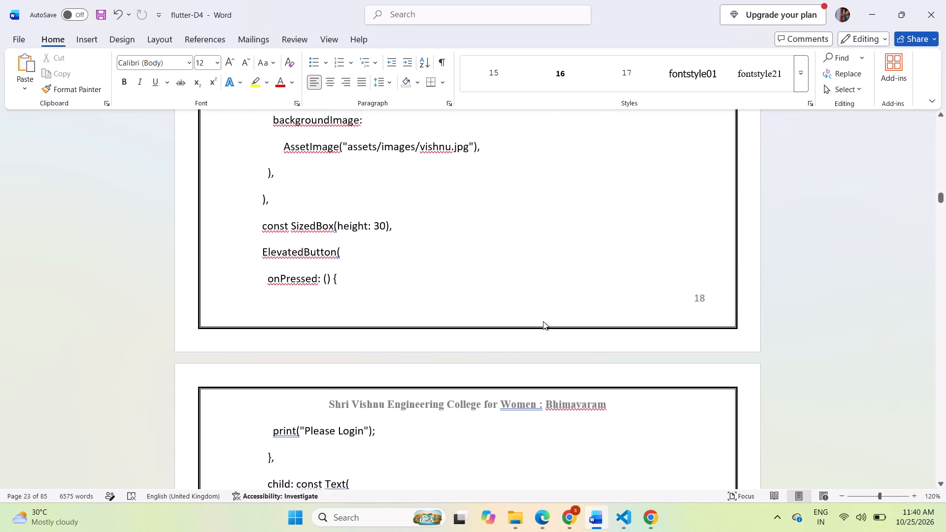
{"action": "scroll", "coordinate": [543, 321], "scroll_direction": "down", "scroll_amount": 4}
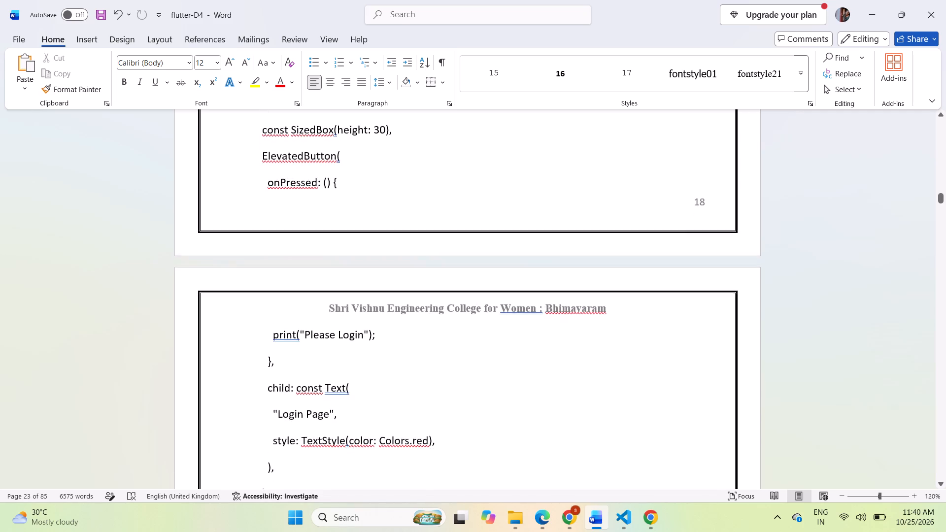
{"action": "scroll", "coordinate": [543, 321], "scroll_direction": "down", "scroll_amount": 3}
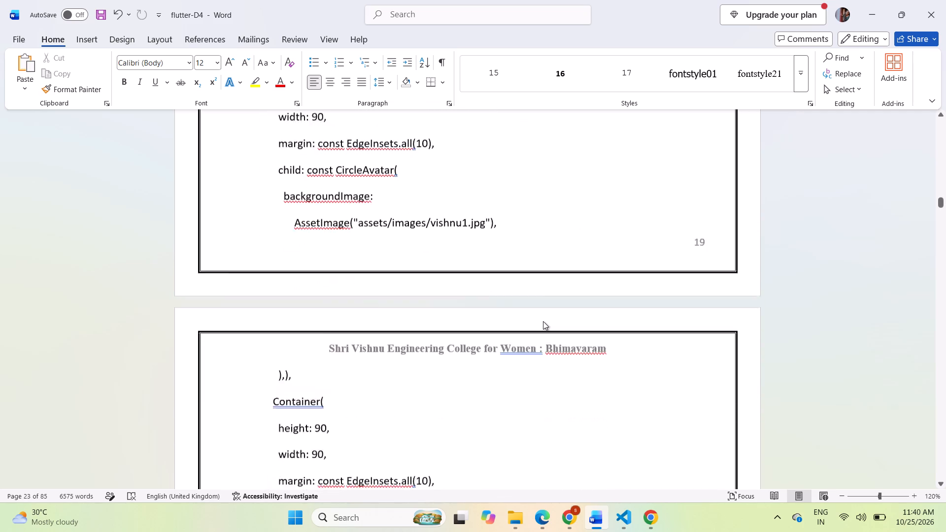
{"action": "scroll", "coordinate": [543, 321], "scroll_direction": "down", "scroll_amount": 4}
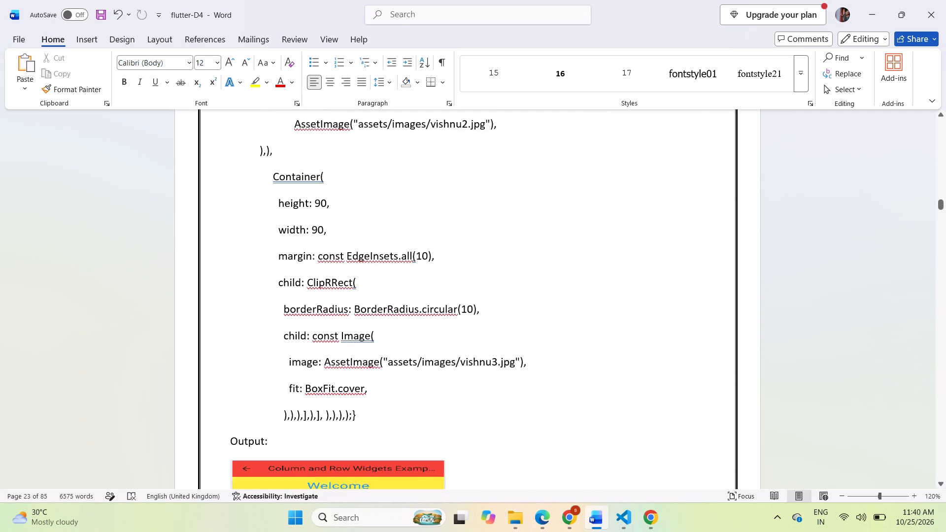
{"action": "scroll", "coordinate": [543, 321], "scroll_direction": "down", "scroll_amount": 2}
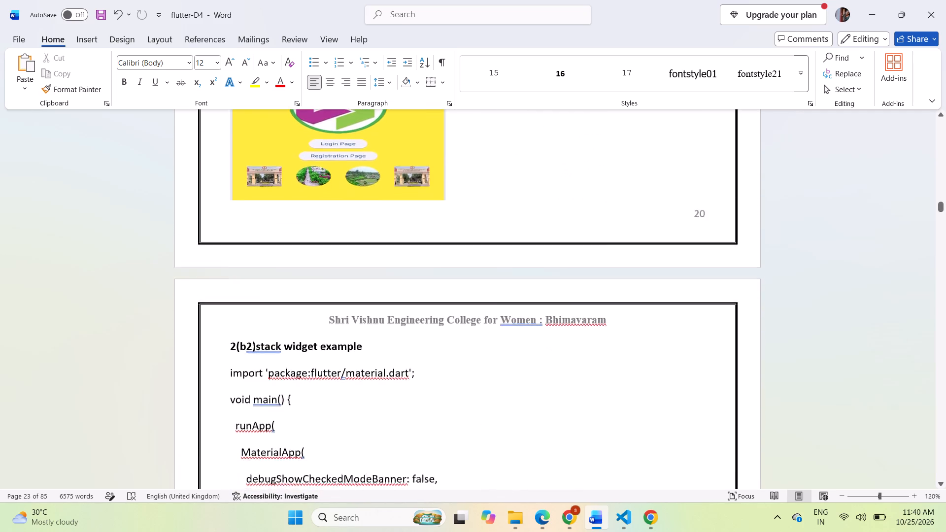
Skim the 2(b2) stack, ListView and 2(b4) Grid view examples through page 27 to the Experiment 3 heading.
{"action": "scroll", "coordinate": [543, 321], "scroll_direction": "down", "scroll_amount": 5}
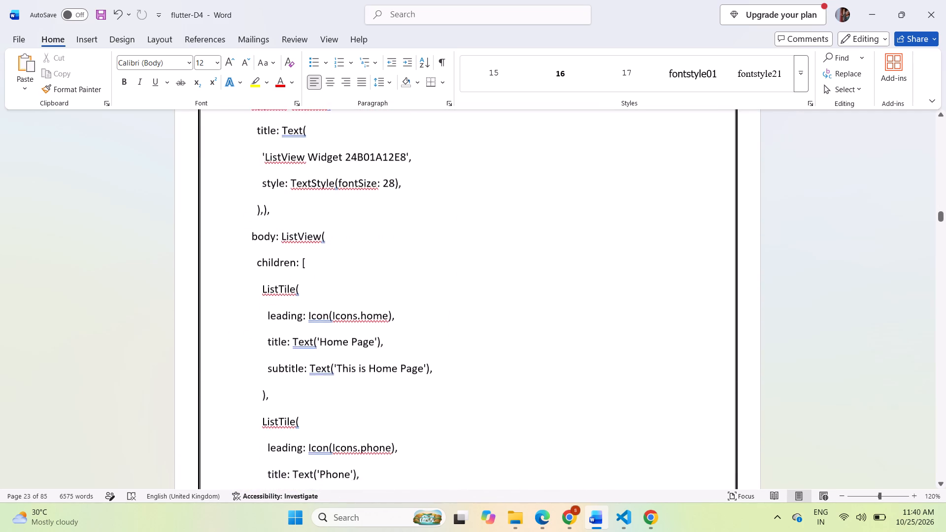
{"action": "scroll", "coordinate": [543, 321], "scroll_direction": "down", "scroll_amount": 5}
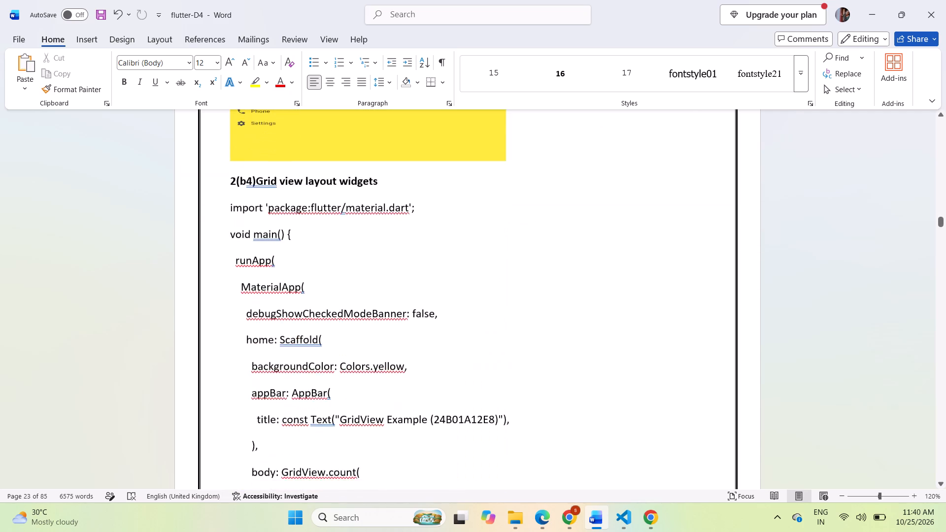
{"action": "scroll", "coordinate": [543, 321], "scroll_direction": "down", "scroll_amount": 9}
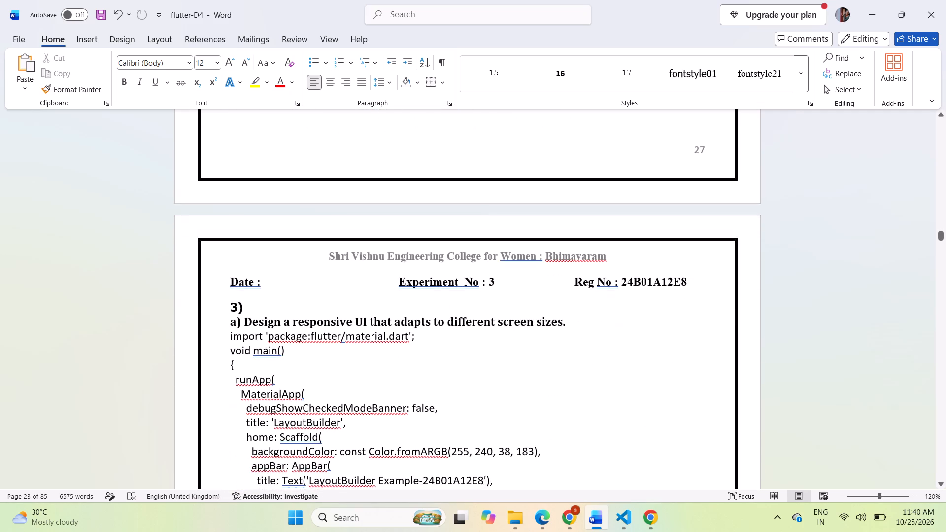
Insert blank lines above the Experiment 3 Date line until the heading moves onto page 29, leaving page 28 blank.
{"action": "scroll", "coordinate": [543, 321], "scroll_direction": "up", "scroll_amount": 1}
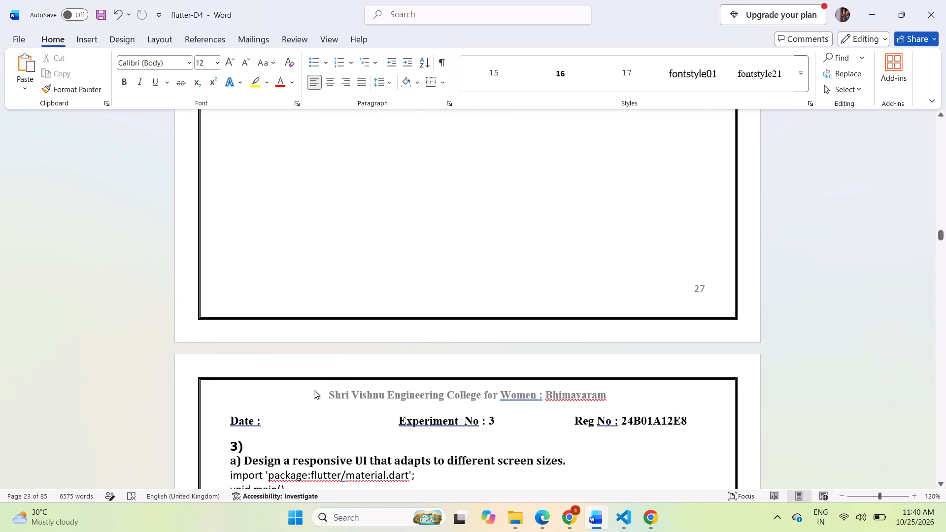
{"action": "left_click", "coordinate": [236, 406]}
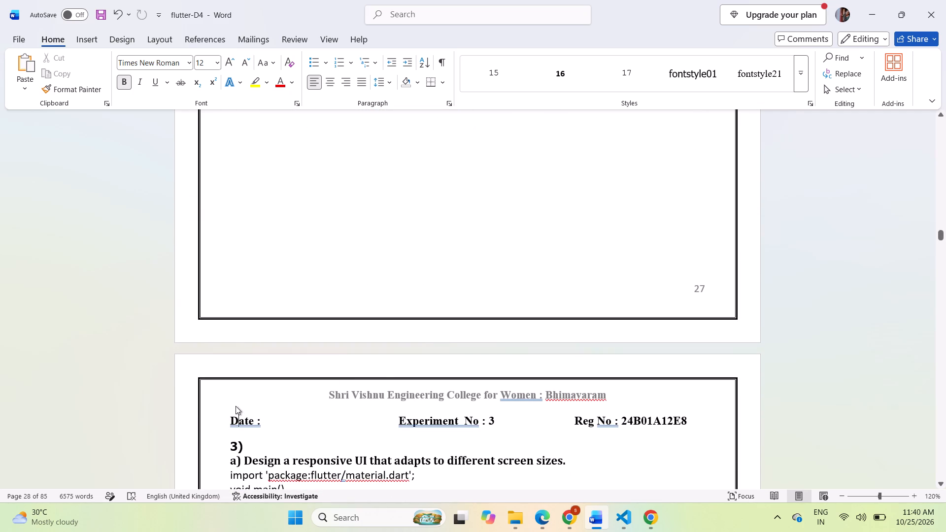
{"action": "left_click", "coordinate": [228, 413]}
{"action": "key", "text": "Return"}
{"action": "key", "text": "Return"}
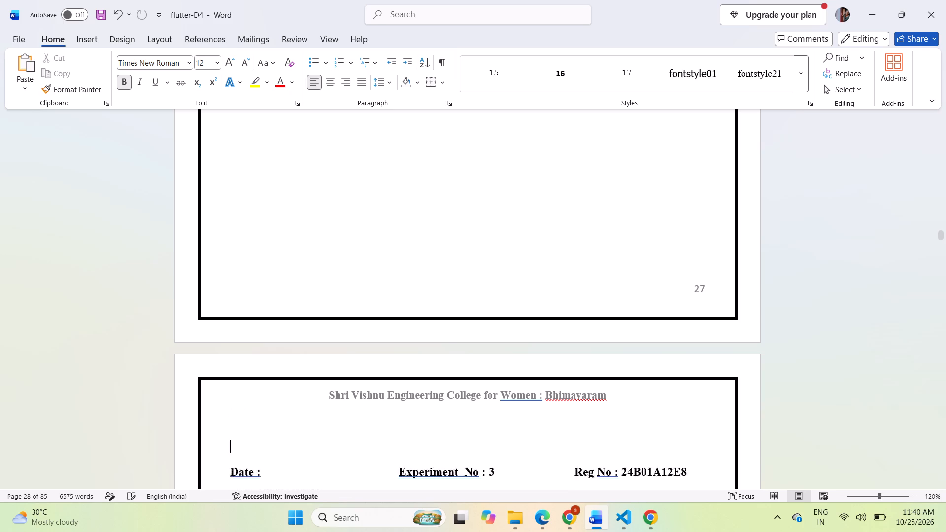
{"action": "key", "text": "Return"}
{"action": "key", "text": "Return"}
{"action": "key", "text": "Return"}
{"action": "key", "text": "Return"}
{"action": "key", "text": "Return"}
{"action": "key", "text": "Return"}
{"action": "key", "text": "Return"}
{"action": "key", "text": "Return"}
{"action": "key", "text": "Return"}
{"action": "key", "text": "Return"}
{"action": "key", "text": "Return"}
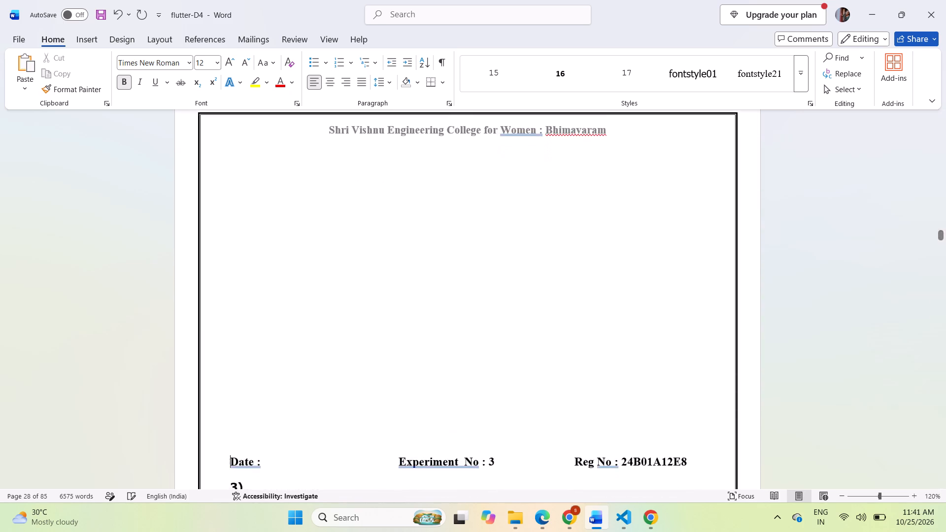
{"action": "key", "text": "Return"}
{"action": "key", "text": "Return"}
{"action": "key", "text": "Return"}
{"action": "key", "text": "Return"}
{"action": "key", "text": "Return"}
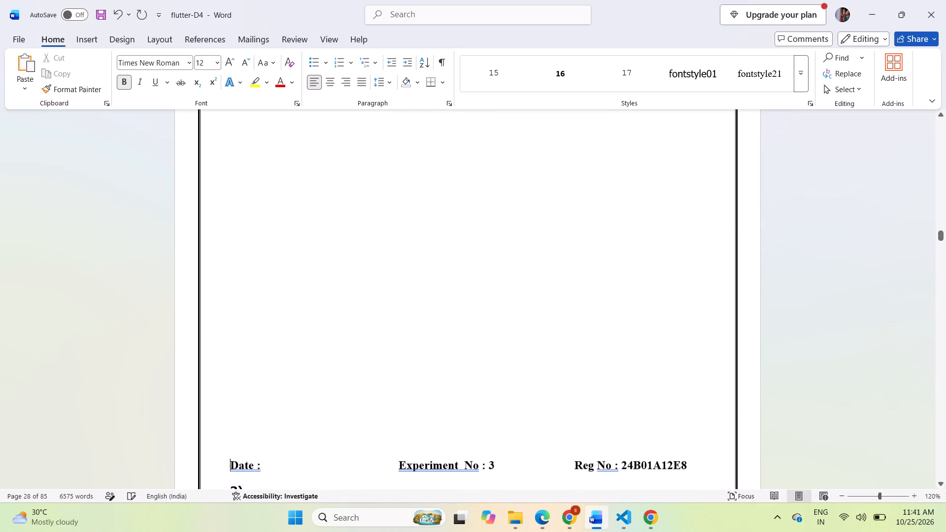
{"action": "key", "text": "Return"}
{"action": "key", "text": "Return"}
{"action": "key", "text": "Return"}
{"action": "key", "text": "Return"}
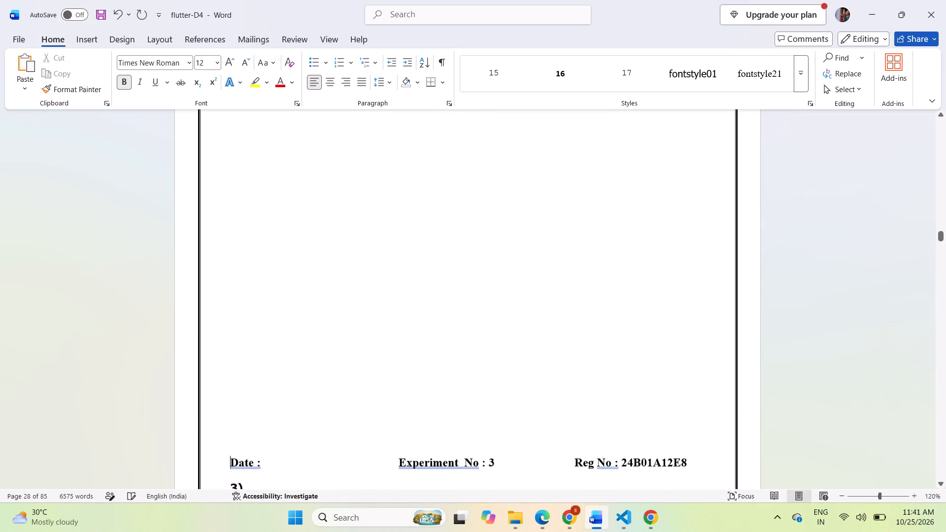
{"action": "key", "text": "Return"}
{"action": "key", "text": "Return"}
{"action": "key", "text": "Return"}
{"action": "key", "text": "Return"}
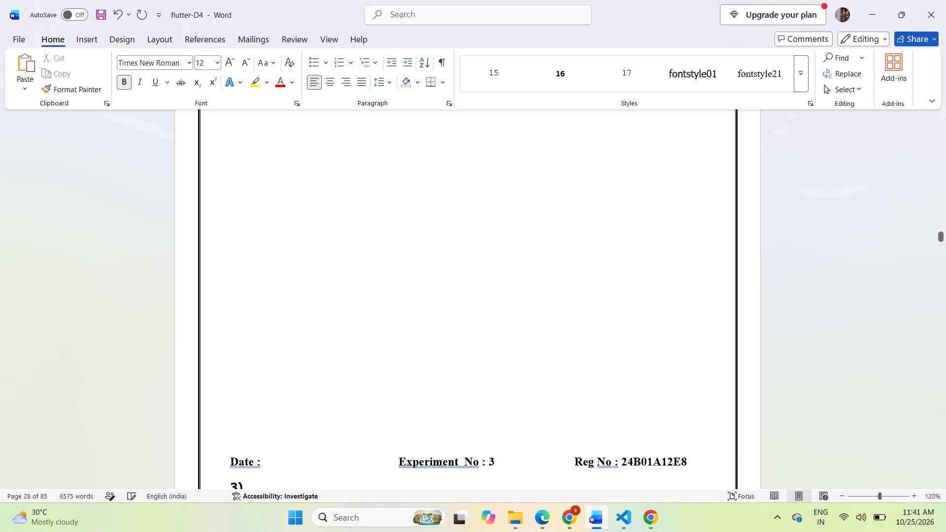
{"action": "key", "text": "Return"}
{"action": "key", "text": "Return"}
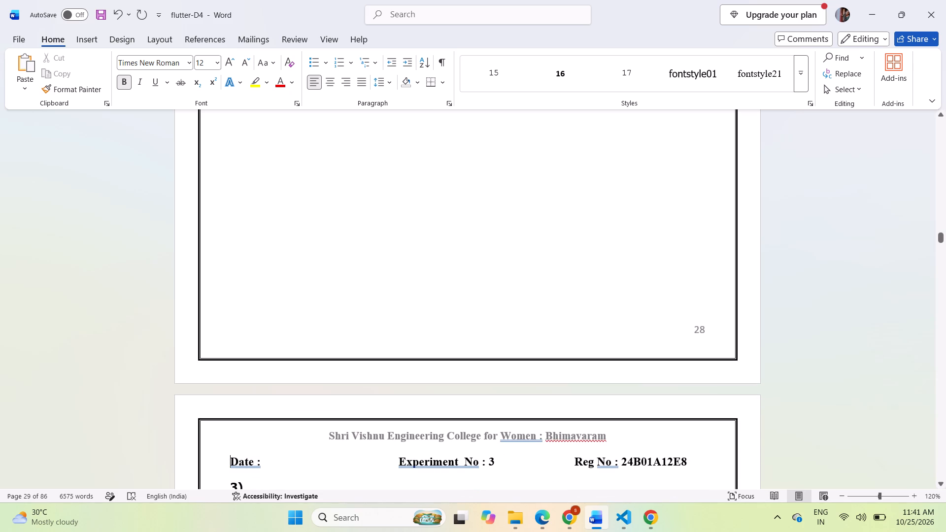
Remove the empty line between "Output:" and the LayoutBuilder screenshot in Experiment 3a.
{"action": "scroll", "coordinate": [299, 384], "scroll_direction": "down", "scroll_amount": 3}
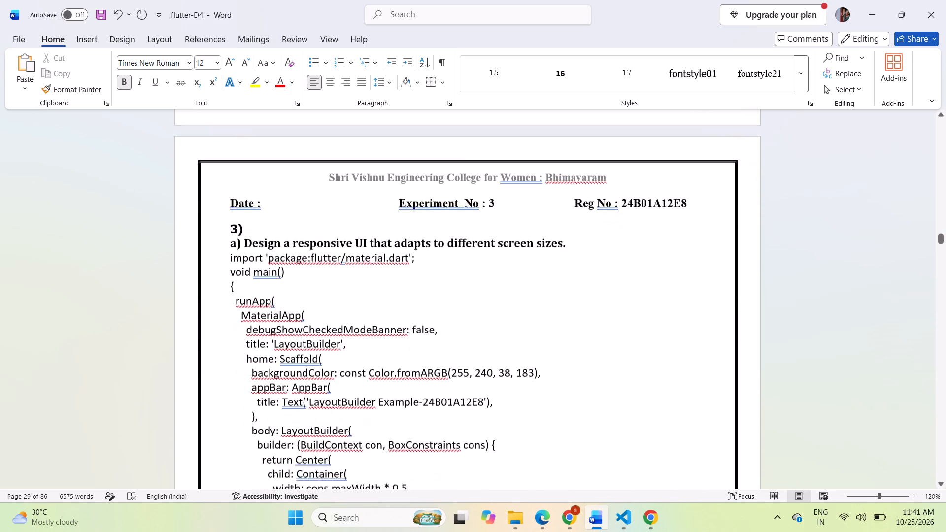
{"action": "scroll", "coordinate": [299, 384], "scroll_direction": "down", "scroll_amount": 3}
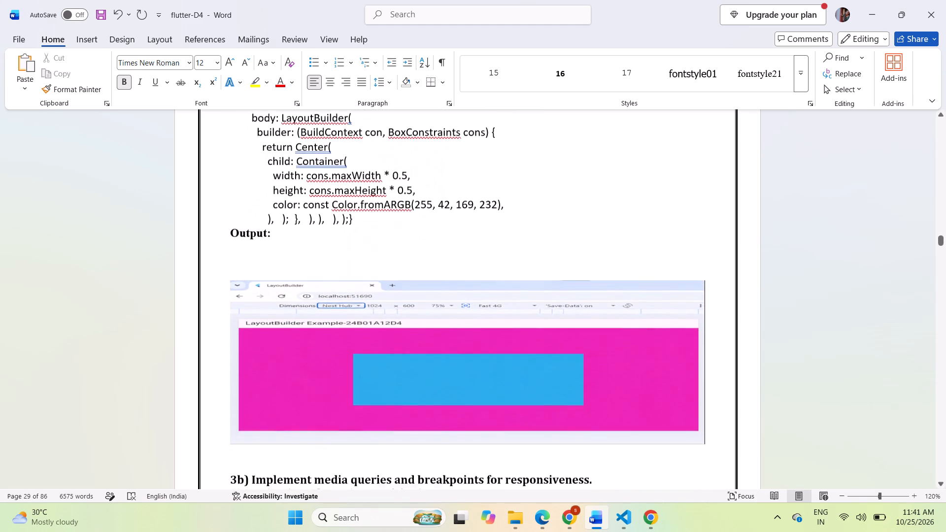
{"action": "left_click", "coordinate": [250, 255]}
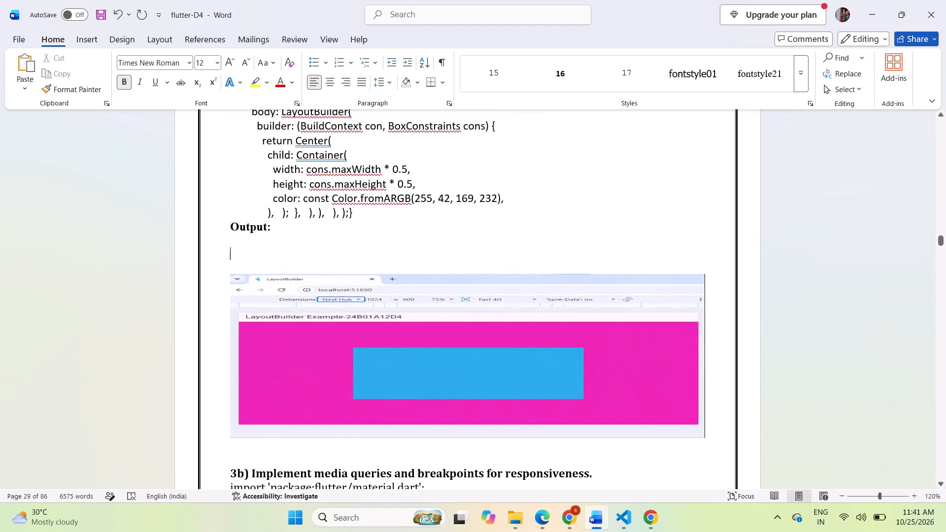
{"action": "key", "text": "BackSpace"}
{"action": "key", "text": "BackSpace"}
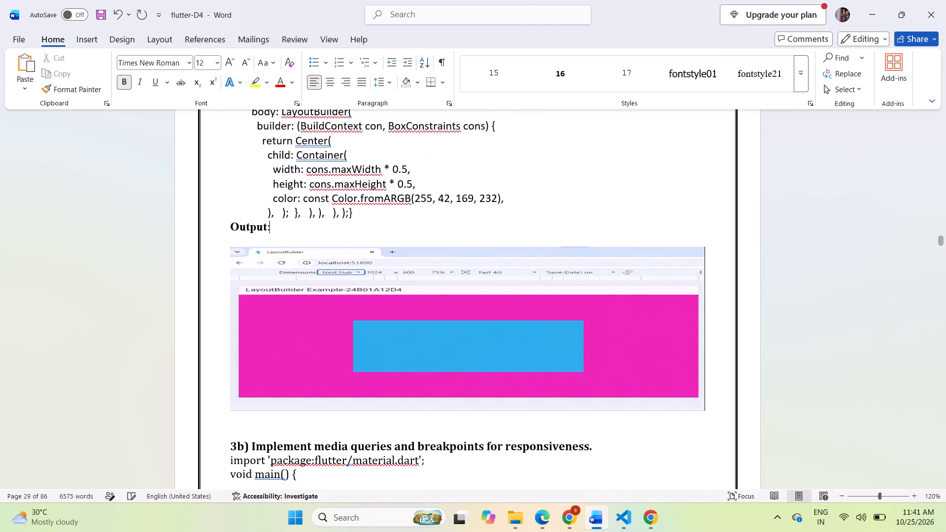
Insert two blank lines above the Experiment 4 Date line so the heading moves from page 30 onto page 31.
{"action": "scroll", "coordinate": [311, 284], "scroll_direction": "down", "scroll_amount": 3}
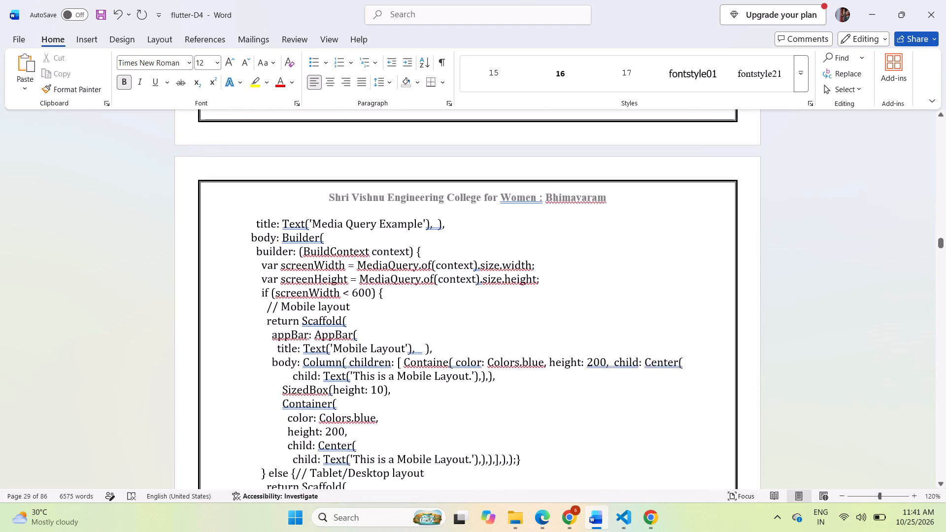
{"action": "scroll", "coordinate": [311, 284], "scroll_direction": "down", "scroll_amount": 2}
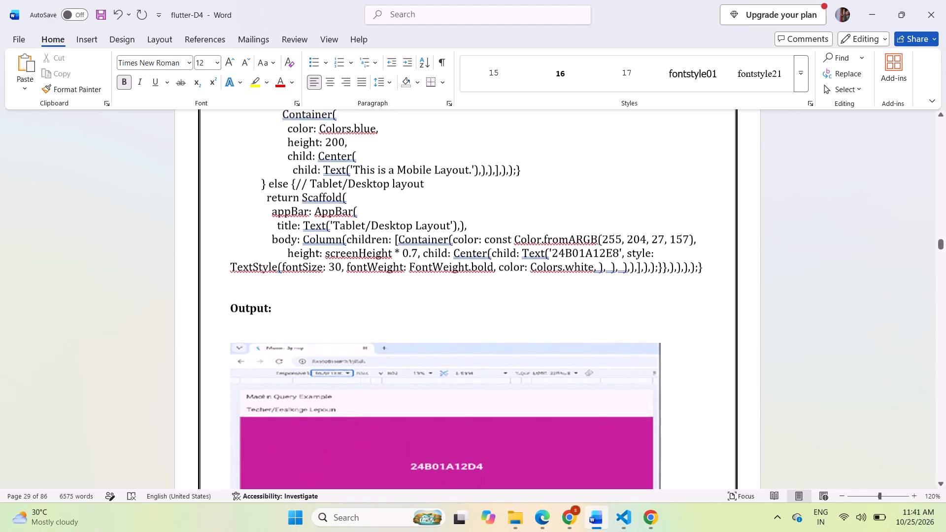
{"action": "scroll", "coordinate": [311, 284], "scroll_direction": "down", "scroll_amount": 1}
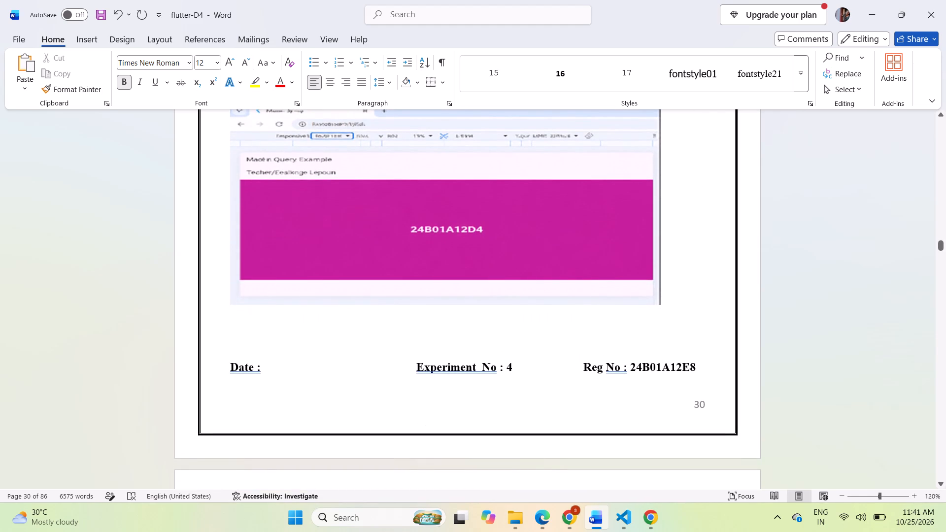
{"action": "left_click", "coordinate": [234, 346]}
{"action": "key", "text": "Return"}
{"action": "key", "text": "Return"}
Skim the Experiment 4 a) Navigator code and its screen outputs from page 31 through page 37.
{"action": "scroll", "coordinate": [234, 346], "scroll_direction": "down", "scroll_amount": 2}
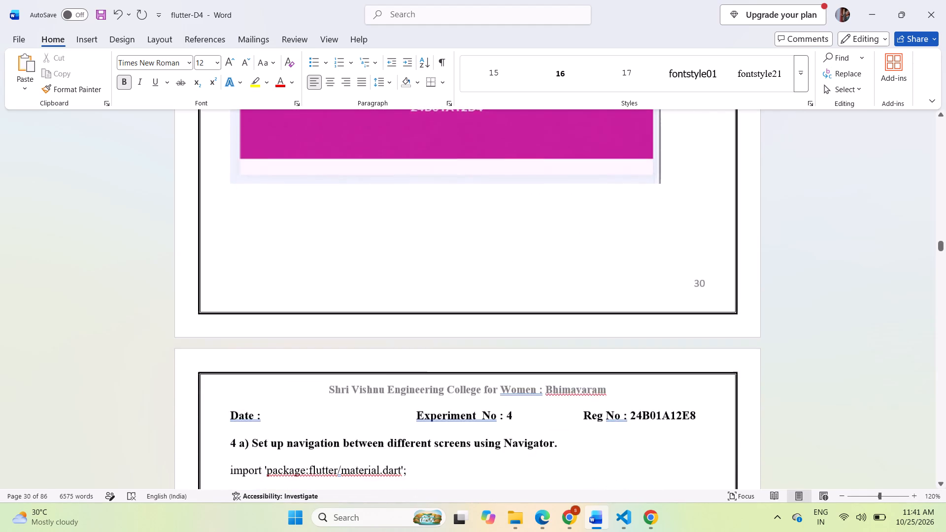
{"action": "scroll", "coordinate": [234, 346], "scroll_direction": "down", "scroll_amount": 3}
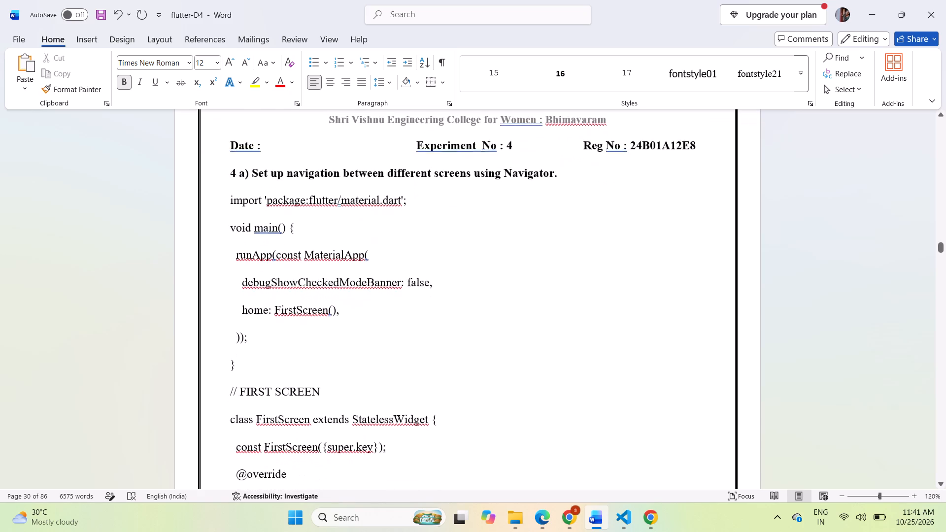
{"action": "scroll", "coordinate": [234, 346], "scroll_direction": "down", "scroll_amount": 4}
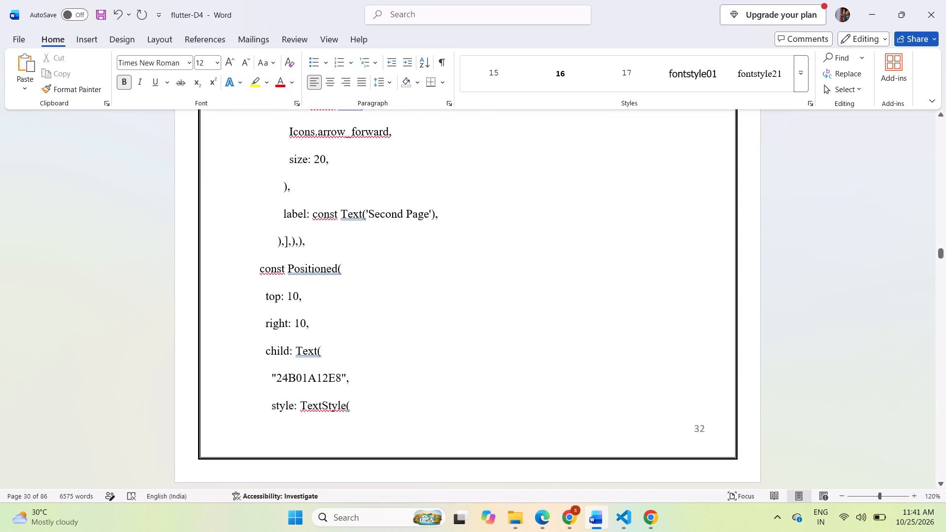
{"action": "scroll", "coordinate": [234, 346], "scroll_direction": "down", "scroll_amount": 5}
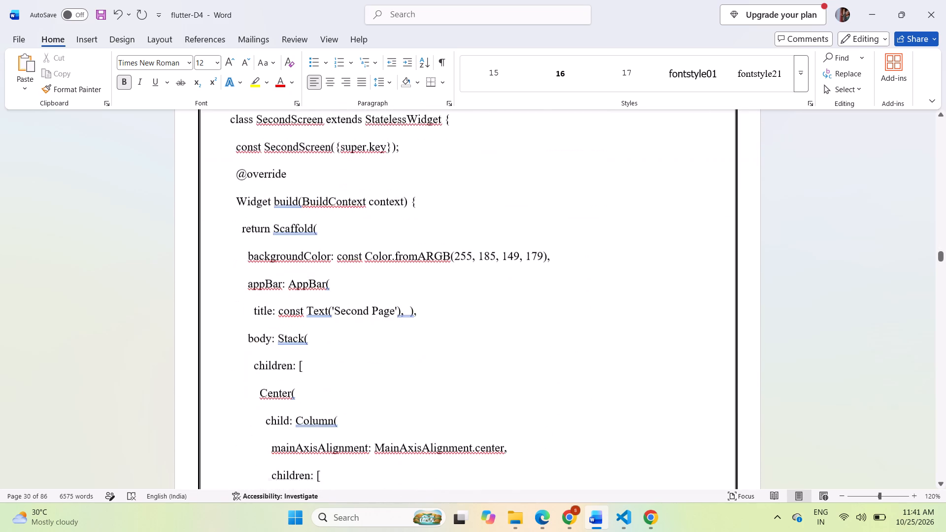
{"action": "scroll", "coordinate": [234, 346], "scroll_direction": "down", "scroll_amount": 4}
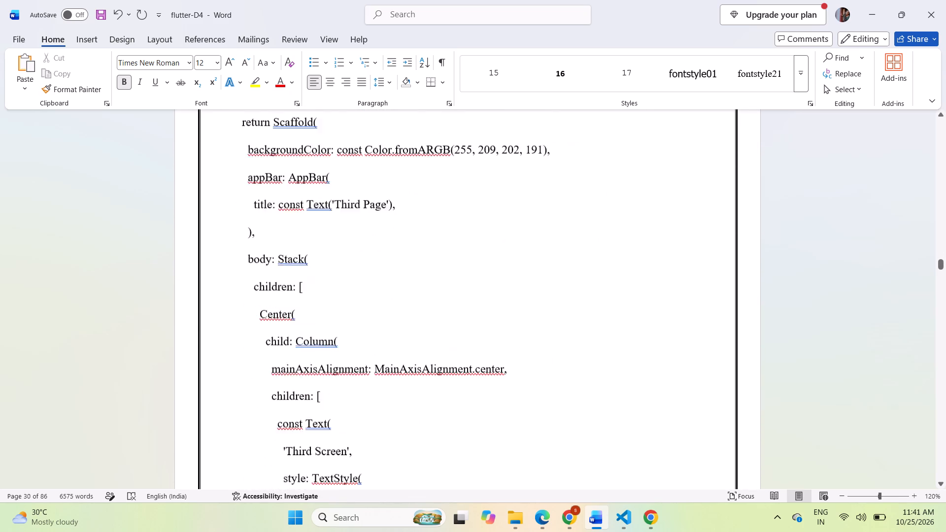
{"action": "scroll", "coordinate": [234, 346], "scroll_direction": "down", "scroll_amount": 4}
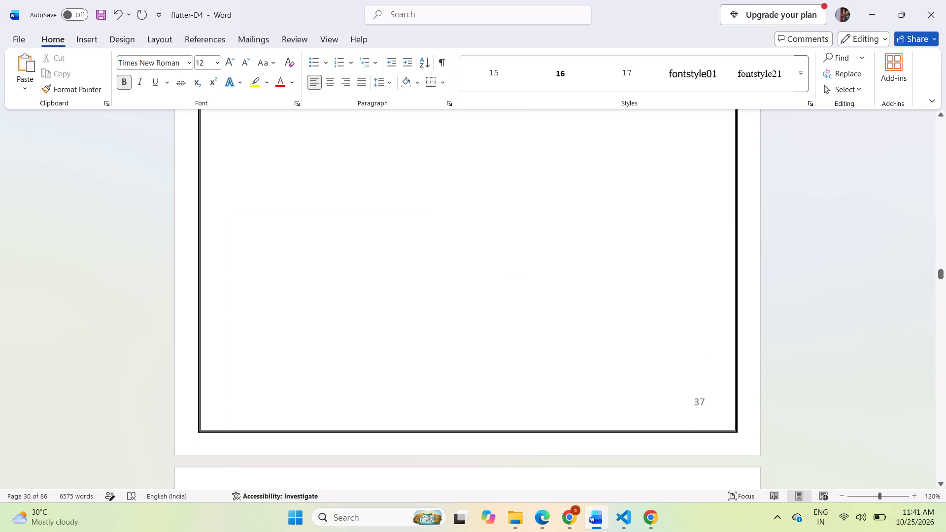
Reduce the heights of the First Page and Second Page screenshots on page 36 to roughly match each other.
{"action": "scroll", "coordinate": [256, 293], "scroll_direction": "up", "scroll_amount": 3}
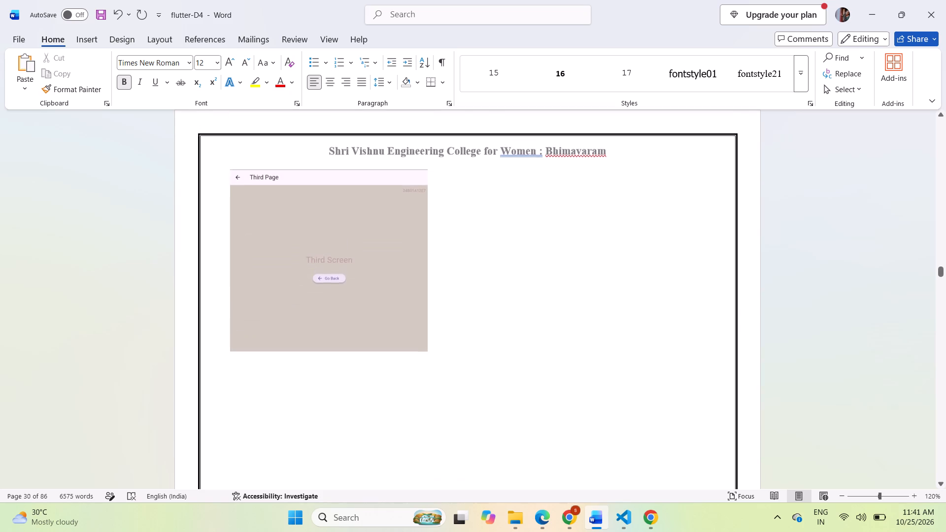
{"action": "scroll", "coordinate": [256, 293], "scroll_direction": "up", "scroll_amount": 2}
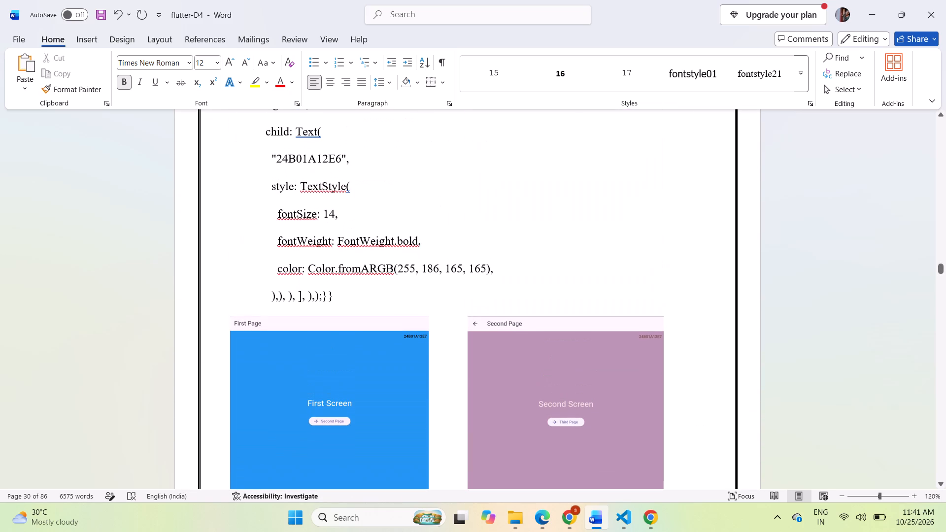
{"action": "left_click", "coordinate": [285, 375]}
{"action": "scroll", "coordinate": [386, 276], "scroll_direction": "down", "scroll_amount": 1}
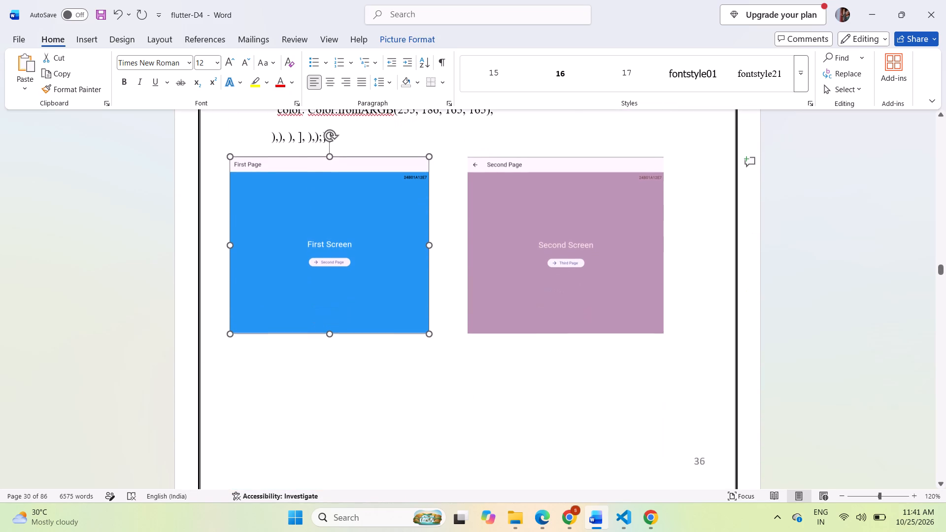
{"action": "left_click_drag", "start_coordinate": [329, 333], "coordinate": [330, 309]}
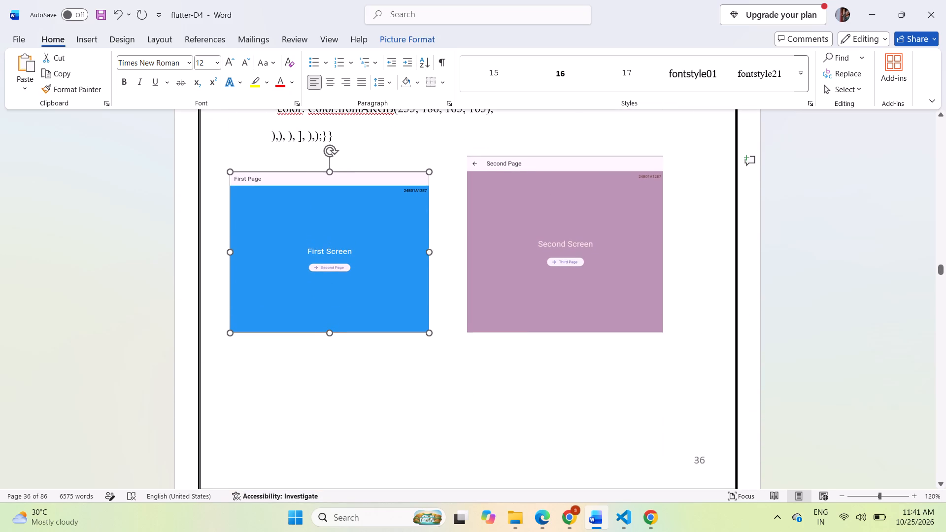
{"action": "left_click_drag", "start_coordinate": [330, 309], "coordinate": [333, 300]}
{"action": "left_click", "coordinate": [522, 196]}
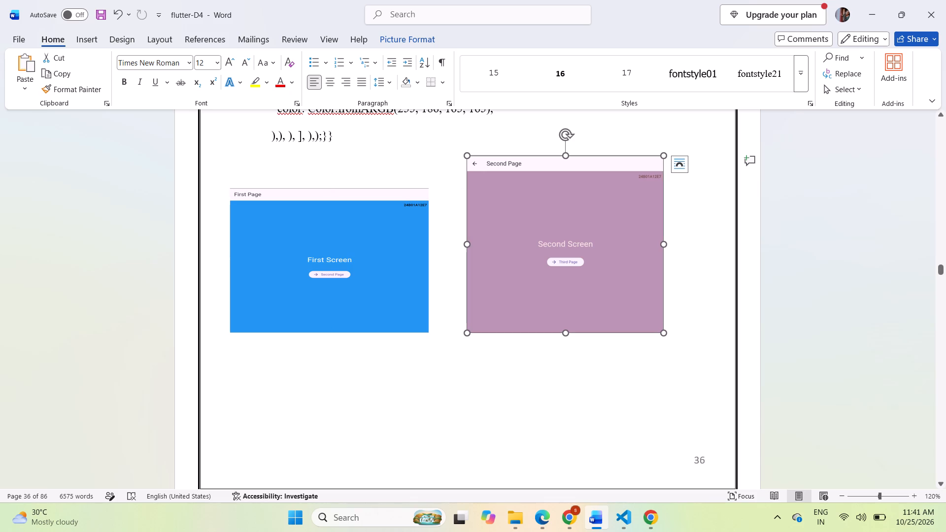
{"action": "left_click_drag", "start_coordinate": [564, 333], "coordinate": [572, 284]}
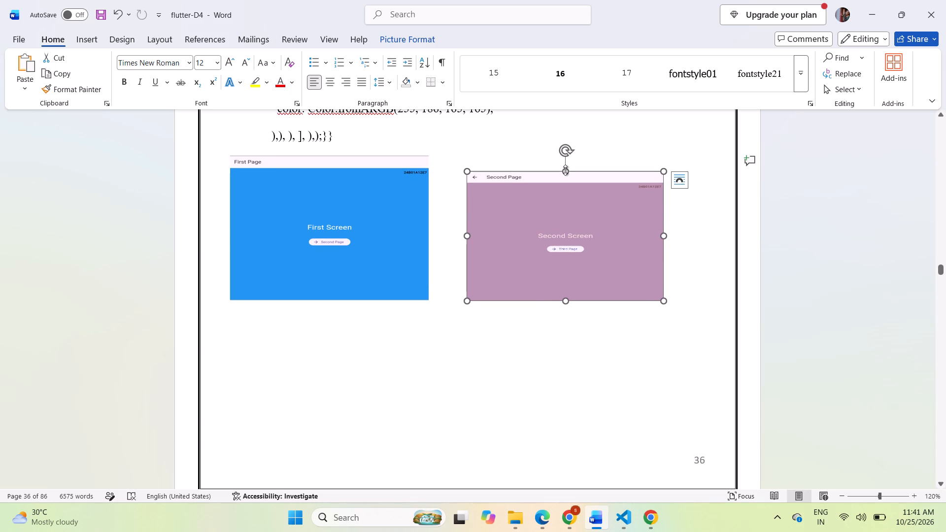
{"action": "left_click_drag", "start_coordinate": [565, 170], "coordinate": [568, 157]}
Reduce the Third Page screenshot's height until it fits on page 36 beneath the First Page screenshot.
{"action": "scroll", "coordinate": [503, 236], "scroll_direction": "down", "scroll_amount": 1}
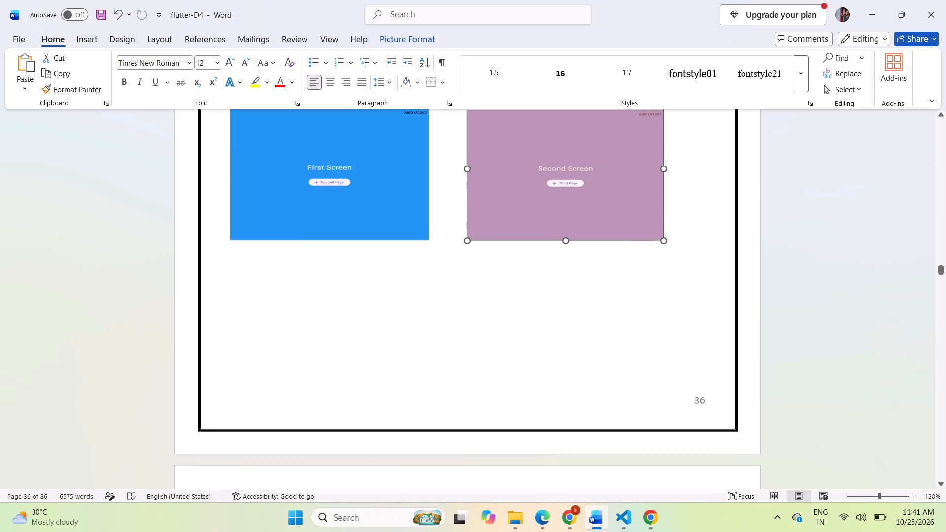
{"action": "scroll", "coordinate": [503, 236], "scroll_direction": "down", "scroll_amount": 1}
{"action": "scroll", "coordinate": [338, 394], "scroll_direction": "down", "scroll_amount": 1}
{"action": "left_click", "coordinate": [319, 393]}
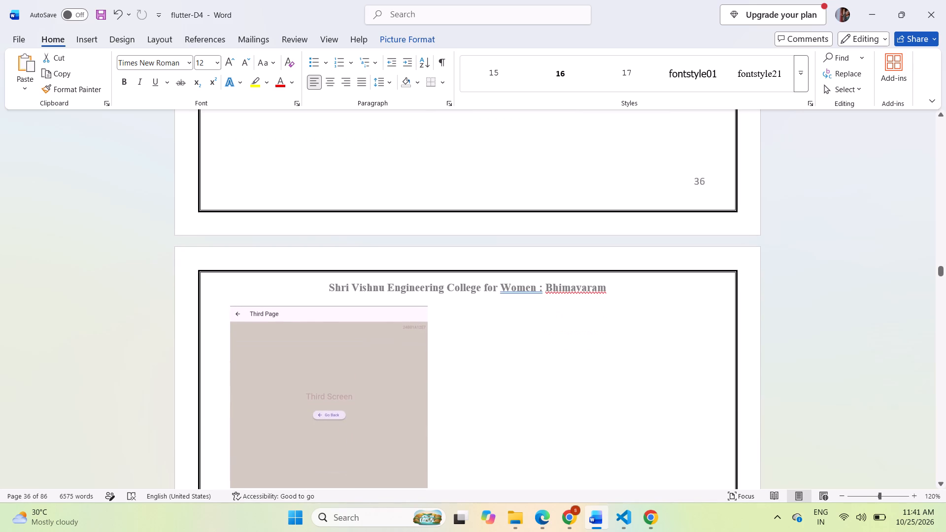
{"action": "scroll", "coordinate": [319, 393], "scroll_direction": "down", "scroll_amount": 1}
{"action": "left_click_drag", "start_coordinate": [329, 355], "coordinate": [334, 303]}
{"action": "scroll", "coordinate": [334, 303], "scroll_direction": "up", "scroll_amount": 1}
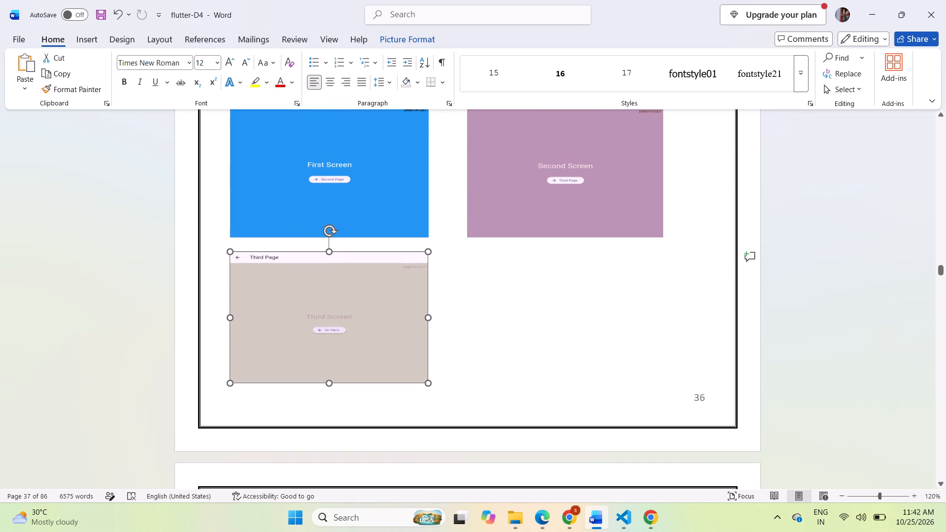
{"action": "left_click_drag", "start_coordinate": [328, 384], "coordinate": [328, 389]}
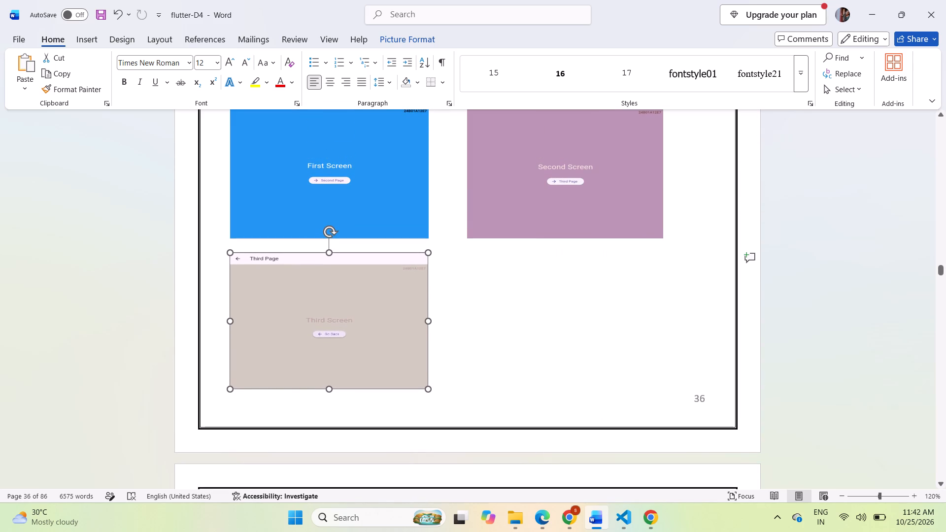
{"action": "left_click_drag", "start_coordinate": [328, 389], "coordinate": [328, 393]}
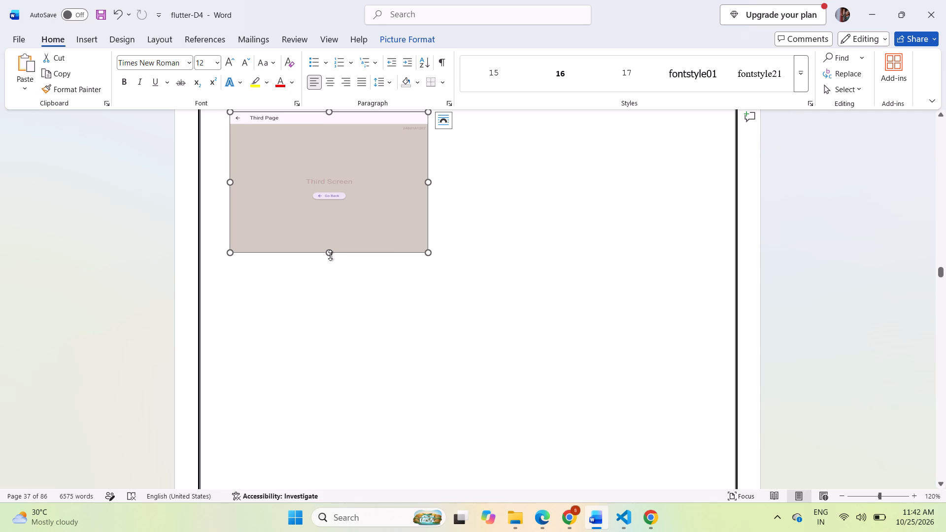
{"action": "left_click_drag", "start_coordinate": [330, 255], "coordinate": [330, 248]}
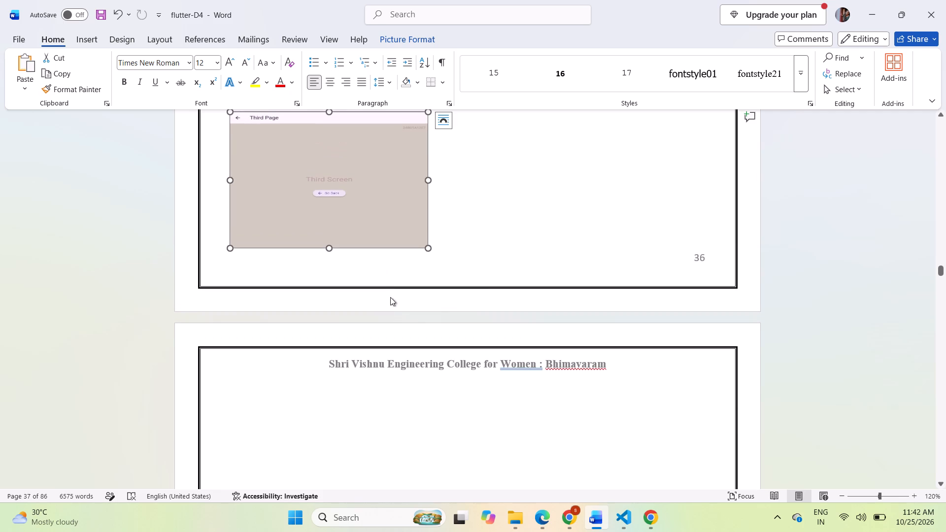
{"action": "left_click", "coordinate": [491, 264]}
{"action": "scroll", "coordinate": [448, 199], "scroll_direction": "up", "scroll_amount": 1}
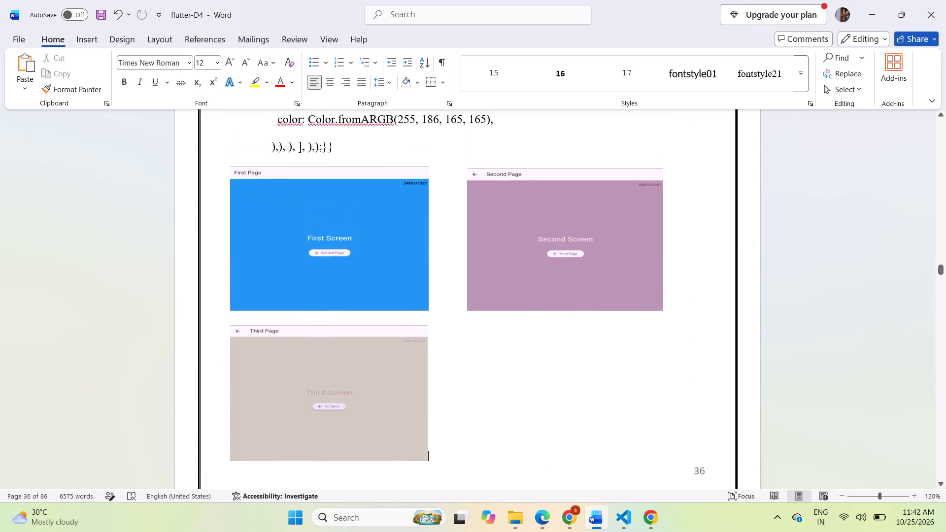
Delete the empty lines above the "4 (b) Implement navigation with named routes" heading so it starts at the top of page 37.
{"action": "scroll", "coordinate": [448, 199], "scroll_direction": "down", "scroll_amount": 3}
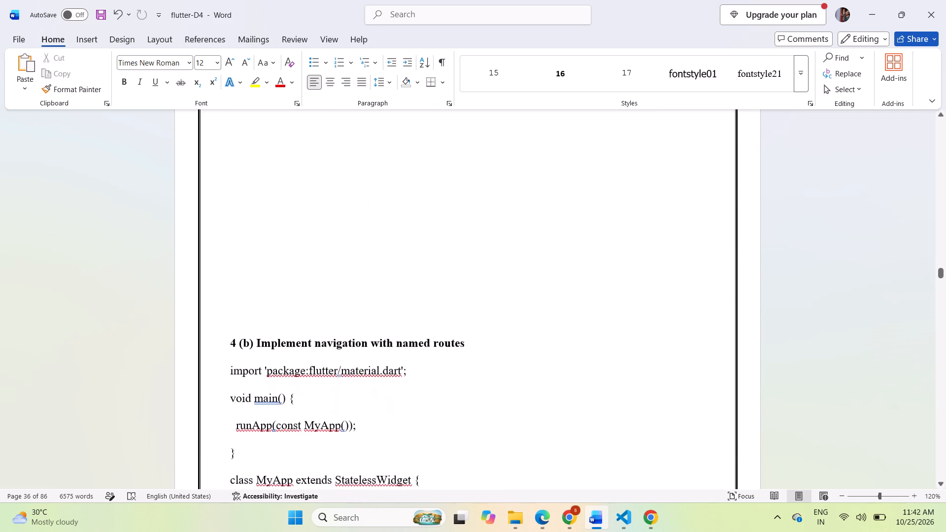
{"action": "scroll", "coordinate": [242, 302], "scroll_direction": "down", "scroll_amount": 3}
{"action": "scroll", "coordinate": [242, 302], "scroll_direction": "up", "scroll_amount": 1}
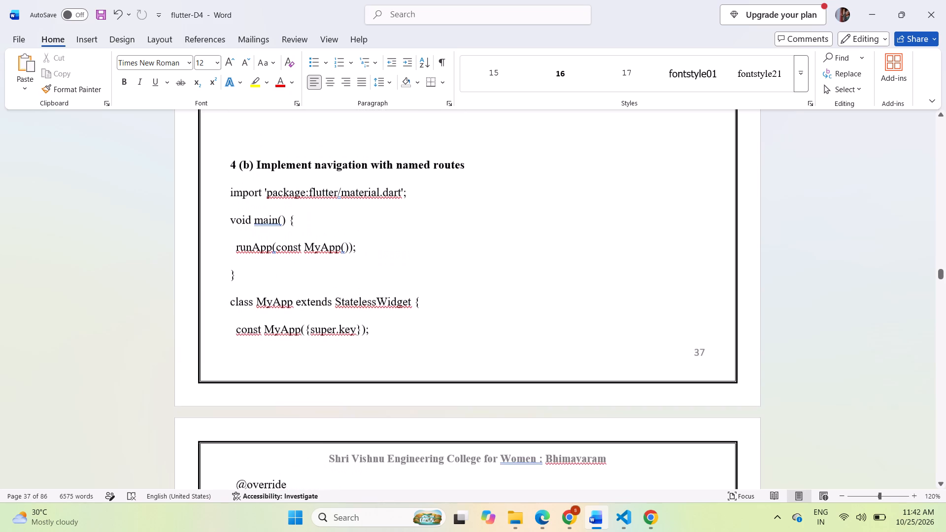
{"action": "left_click", "coordinate": [246, 143]}
{"action": "scroll", "coordinate": [246, 143], "scroll_direction": "up", "scroll_amount": 1}
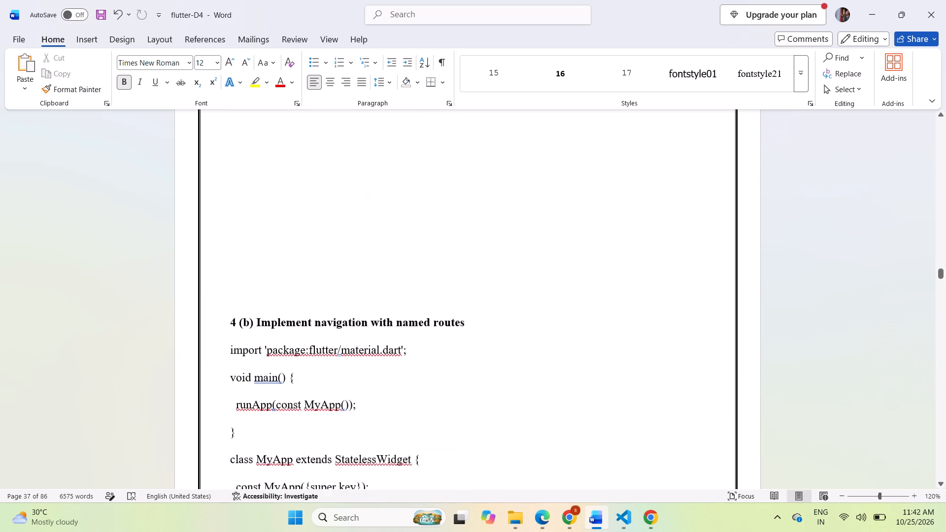
{"action": "key", "text": "BackSpace"}
{"action": "key", "text": "BackSpace"}
{"action": "key", "text": "BackSpace"}
{"action": "key", "text": "BackSpace"}
{"action": "key", "text": "BackSpace"}
{"action": "key", "text": "BackSpace"}
{"action": "key", "text": "BackSpace"}
{"action": "key", "text": "BackSpace"}
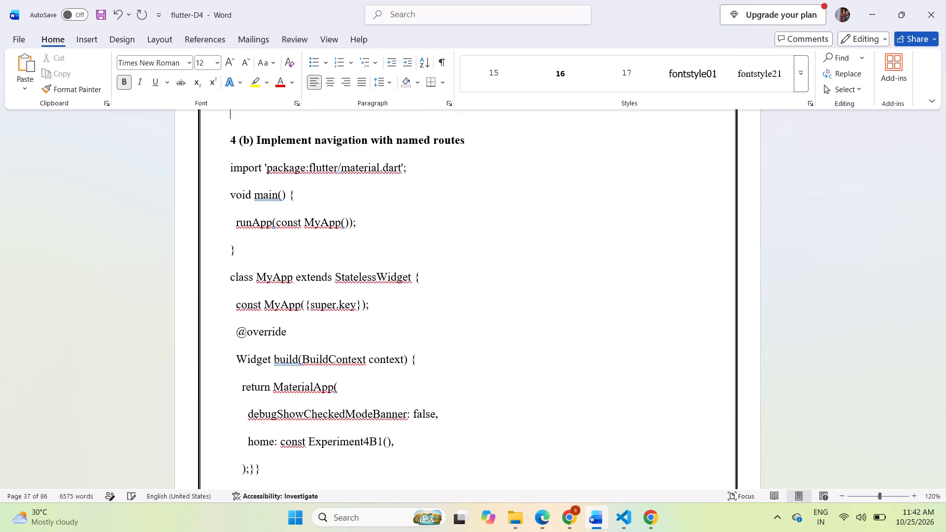
{"action": "scroll", "coordinate": [246, 143], "scroll_direction": "up", "scroll_amount": 2}
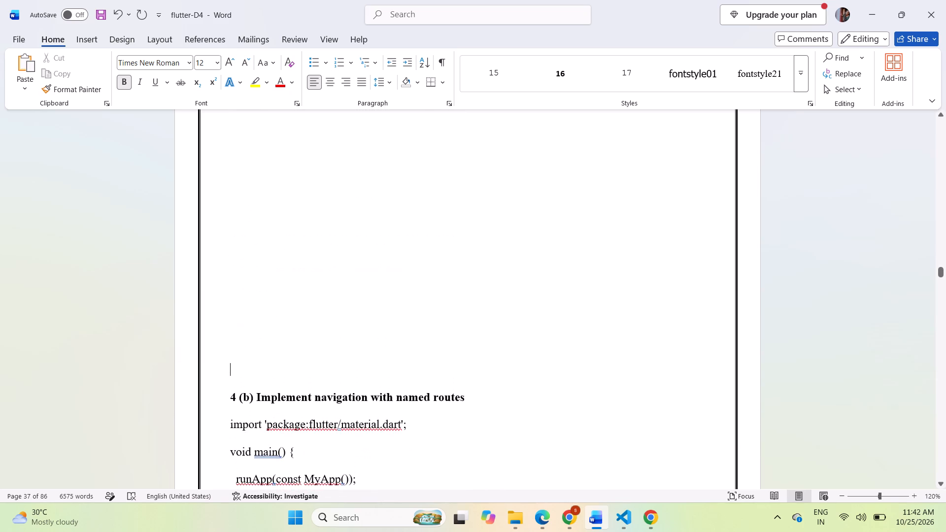
{"action": "key", "text": "BackSpace"}
{"action": "key", "text": "BackSpace"}
{"action": "key", "text": "BackSpace"}
{"action": "key", "text": "BackSpace"}
{"action": "key", "text": "BackSpace"}
{"action": "key", "text": "BackSpace"}
{"action": "key", "text": "BackSpace"}
{"action": "scroll", "coordinate": [246, 143], "scroll_direction": "up", "scroll_amount": 1}
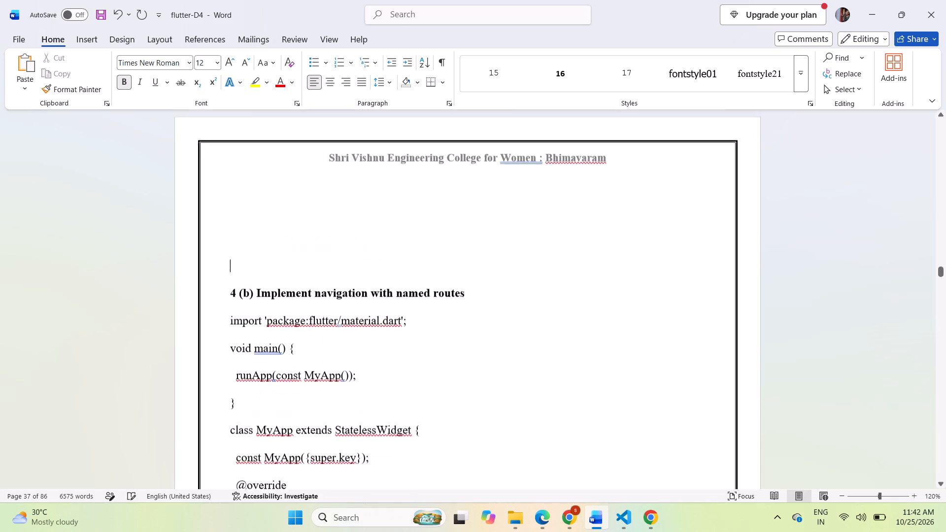
{"action": "scroll", "coordinate": [246, 143], "scroll_direction": "up", "scroll_amount": 1}
{"action": "key", "text": "BackSpace"}
{"action": "key", "text": "BackSpace"}
{"action": "key", "text": "BackSpace"}
{"action": "key", "text": "BackSpace"}
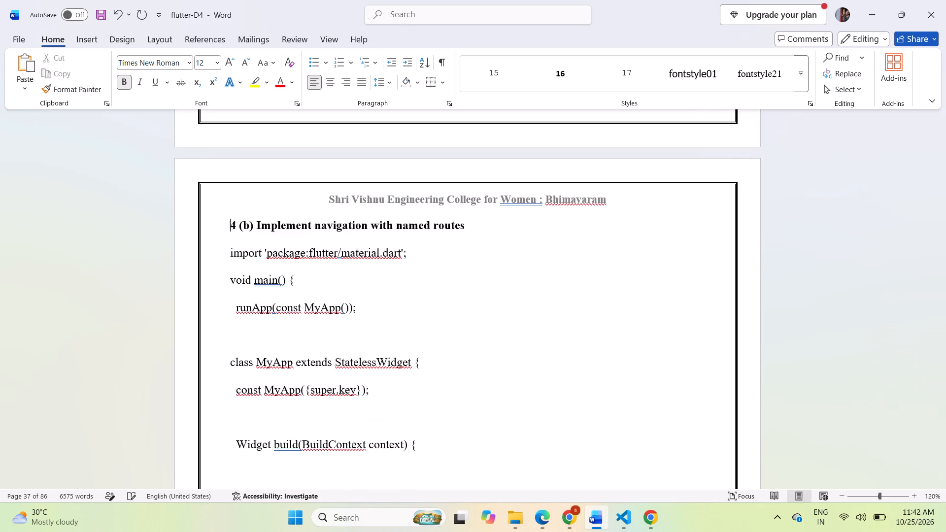
Skim the 4 (b) named routes code and output screenshots through to the Experiment 5 heading on page 40.
{"action": "scroll", "coordinate": [308, 285], "scroll_direction": "down", "scroll_amount": 2}
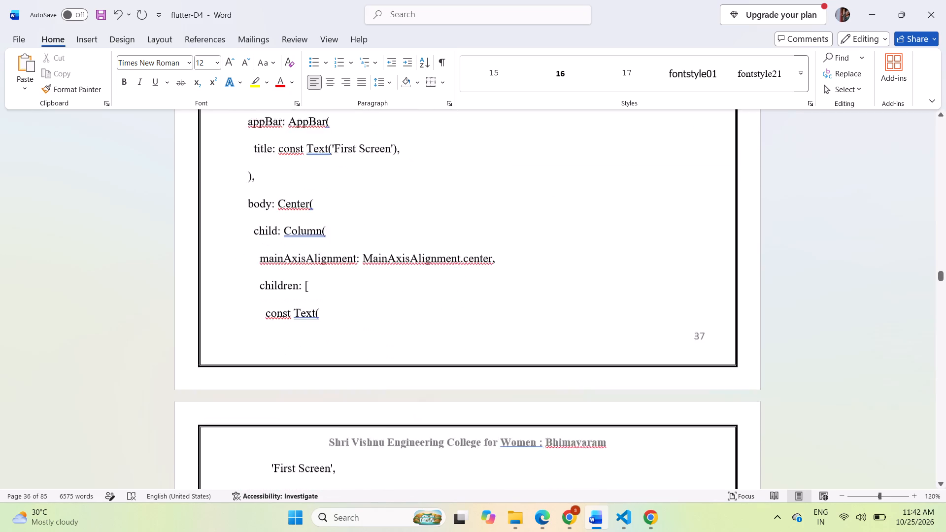
{"action": "scroll", "coordinate": [308, 285], "scroll_direction": "down", "scroll_amount": 5}
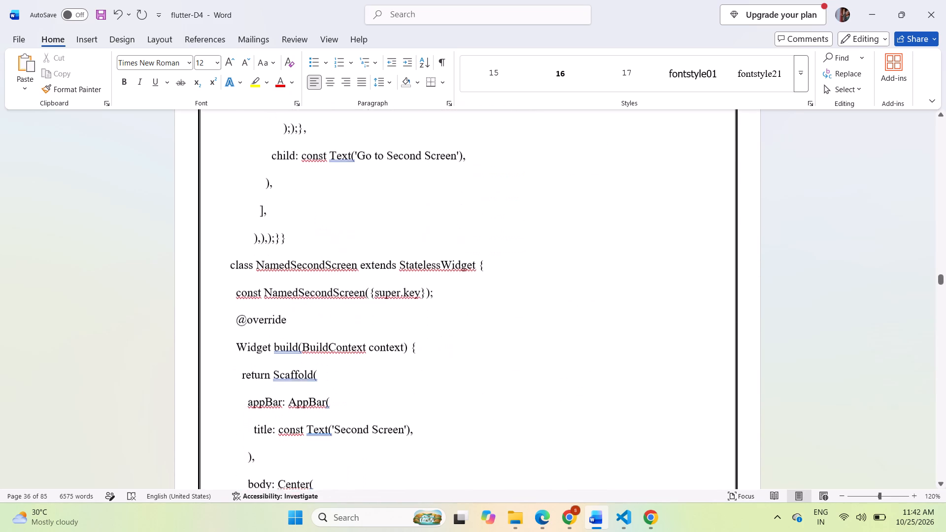
{"action": "scroll", "coordinate": [308, 285], "scroll_direction": "down", "scroll_amount": 2}
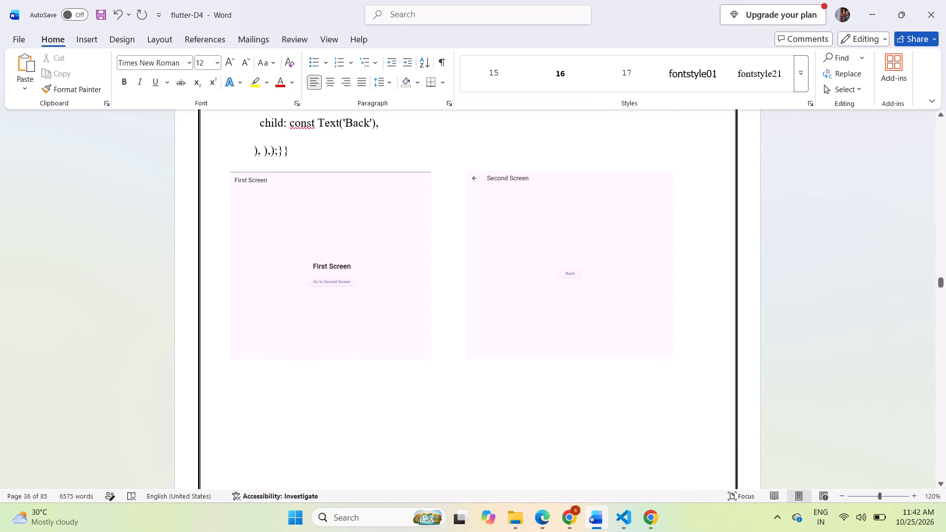
{"action": "scroll", "coordinate": [352, 336], "scroll_direction": "down", "scroll_amount": 2}
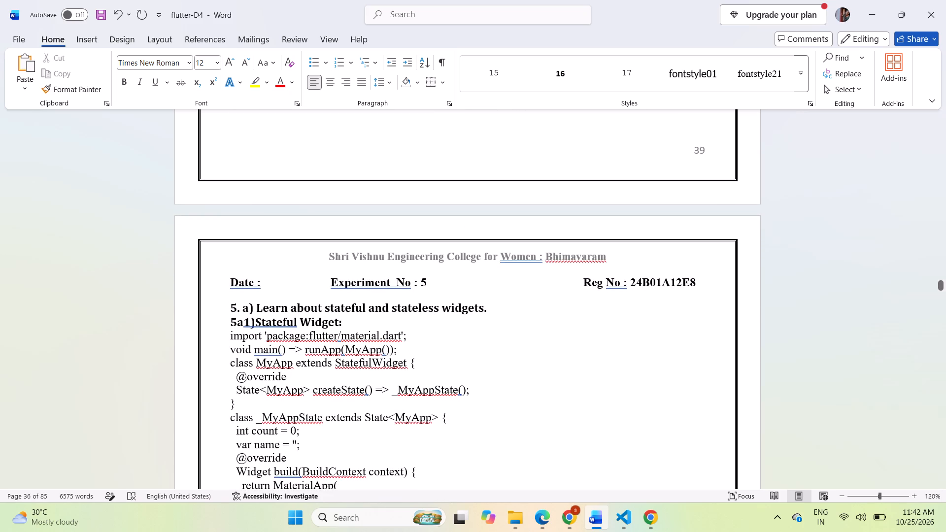
{"action": "scroll", "coordinate": [352, 336], "scroll_direction": "down", "scroll_amount": 2}
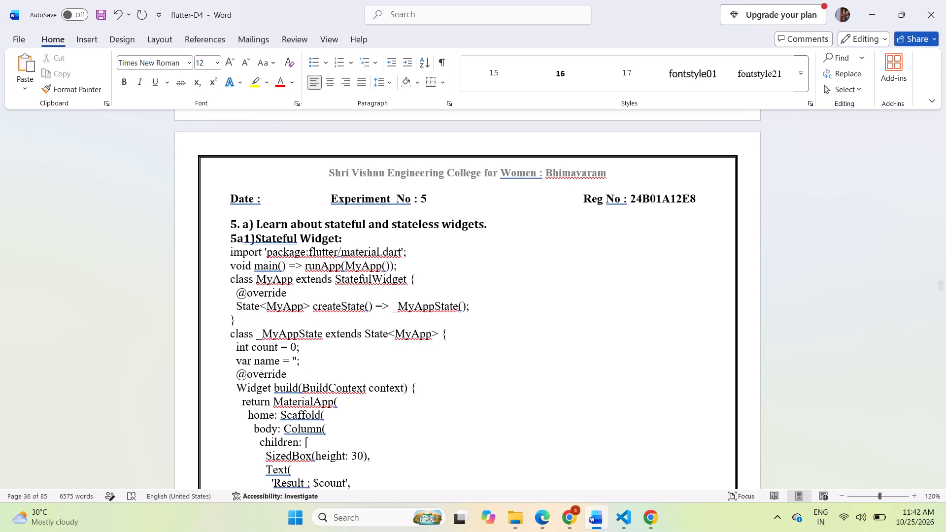
{"action": "key", "text": "Return"}
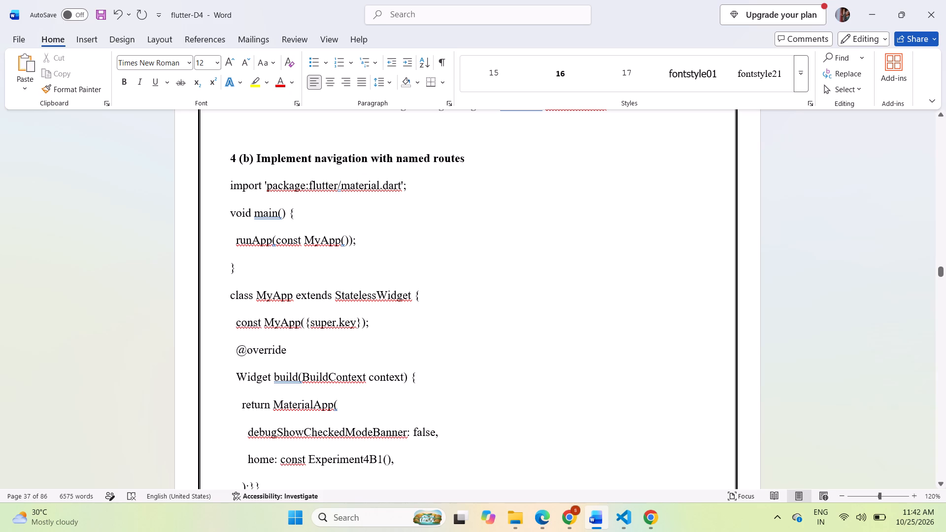
{"action": "scroll", "coordinate": [340, 196], "scroll_direction": "up", "scroll_amount": 1}
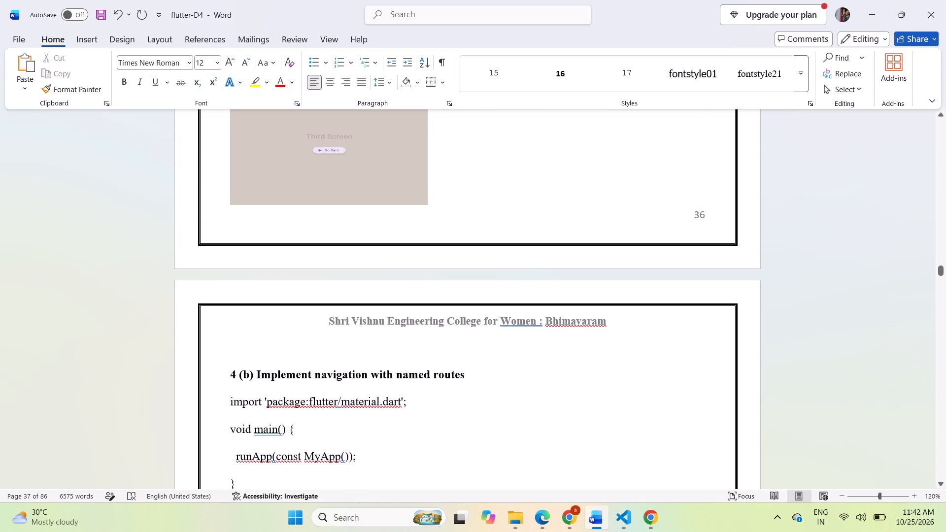
{"action": "scroll", "coordinate": [371, 272], "scroll_direction": "up", "scroll_amount": 2}
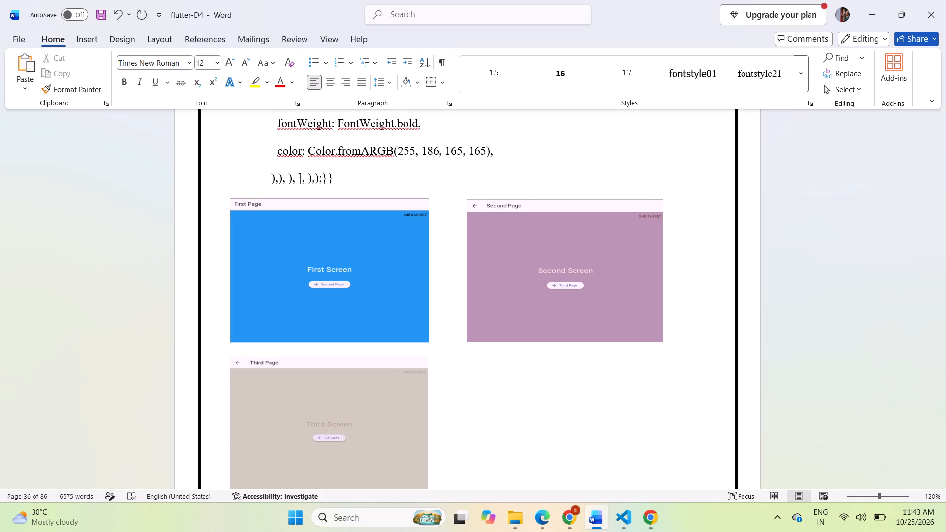
{"action": "scroll", "coordinate": [406, 320], "scroll_direction": "down", "scroll_amount": 3}
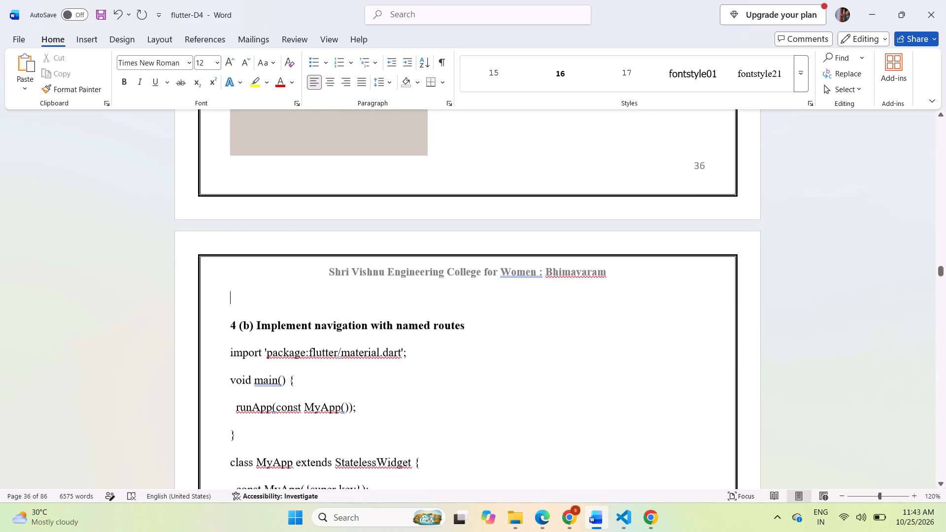
{"action": "scroll", "coordinate": [406, 320], "scroll_direction": "down", "scroll_amount": 1}
{"action": "scroll", "coordinate": [343, 336], "scroll_direction": "down", "scroll_amount": 2}
{"action": "scroll", "coordinate": [343, 336], "scroll_direction": "up", "scroll_amount": 1}
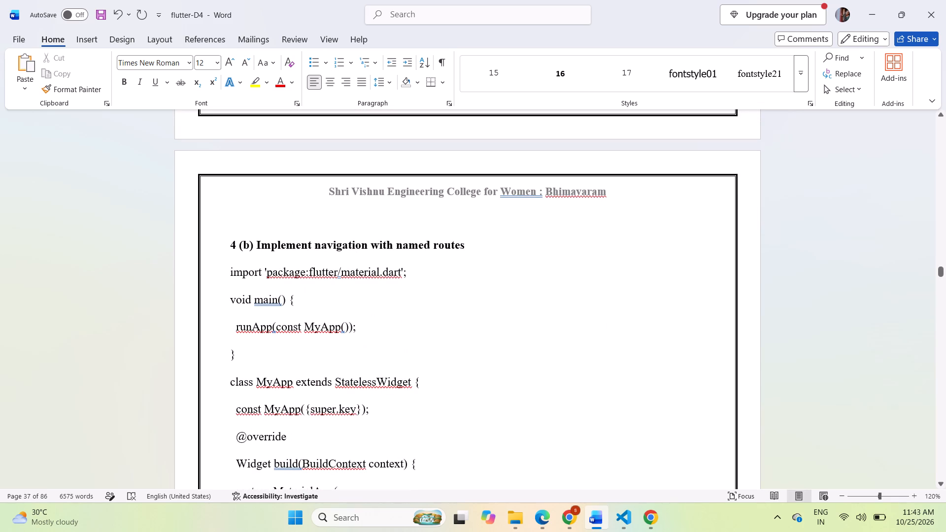
{"action": "key", "text": "BackSpace"}
{"action": "scroll", "coordinate": [271, 329], "scroll_direction": "down", "scroll_amount": 2}
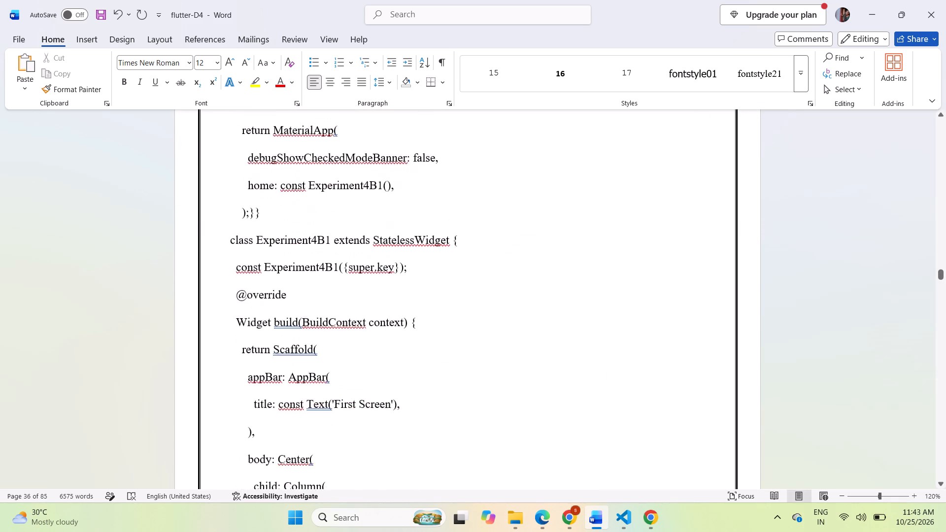
{"action": "scroll", "coordinate": [271, 329], "scroll_direction": "down", "scroll_amount": 4}
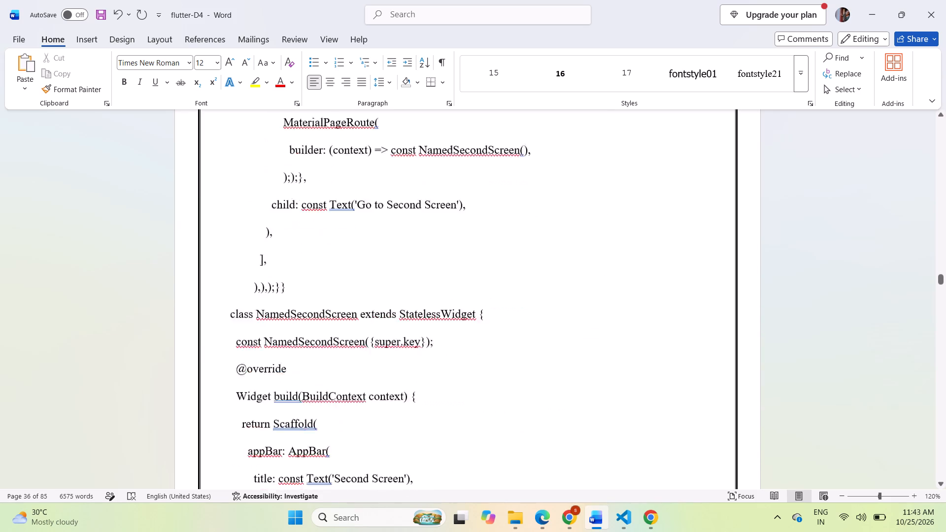
{"action": "scroll", "coordinate": [271, 329], "scroll_direction": "down", "scroll_amount": 3}
{"action": "scroll", "coordinate": [271, 329], "scroll_direction": "up", "scroll_amount": 2}
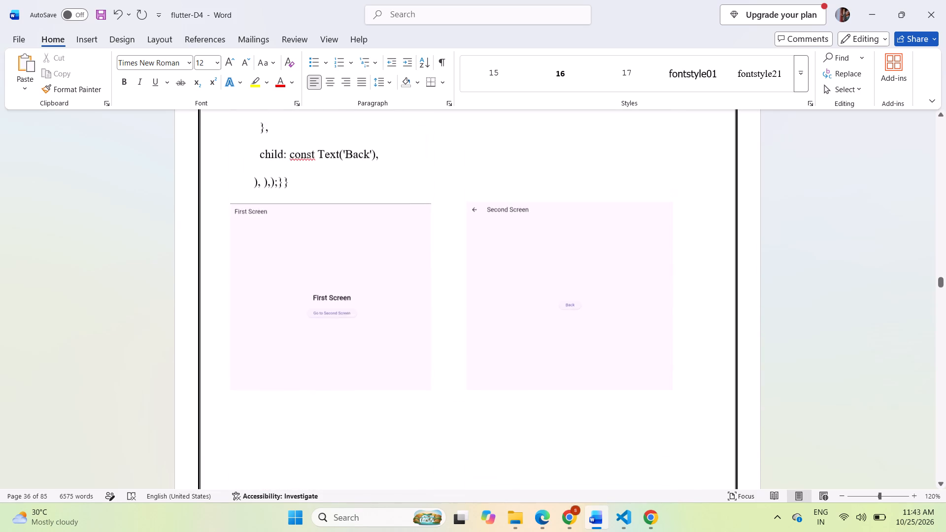
{"action": "scroll", "coordinate": [271, 329], "scroll_direction": "up", "scroll_amount": 5}
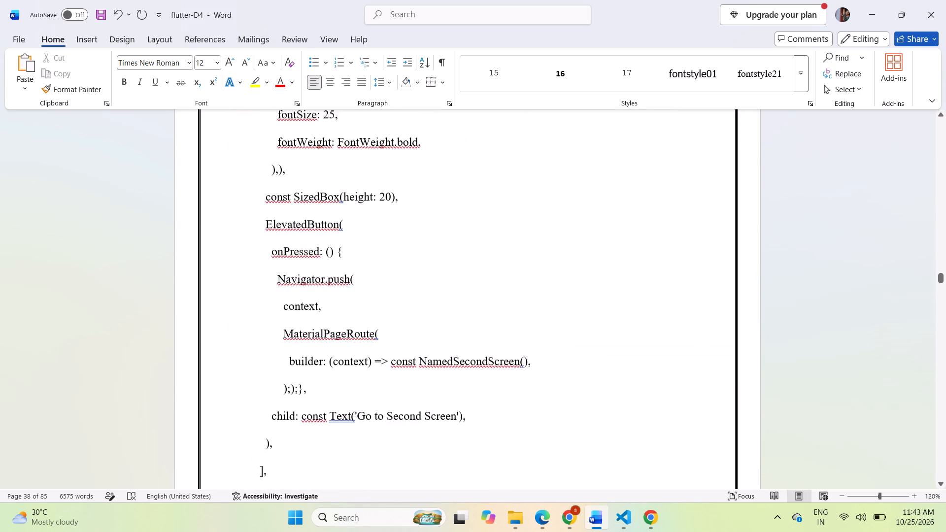
{"action": "scroll", "coordinate": [271, 329], "scroll_direction": "up", "scroll_amount": 2}
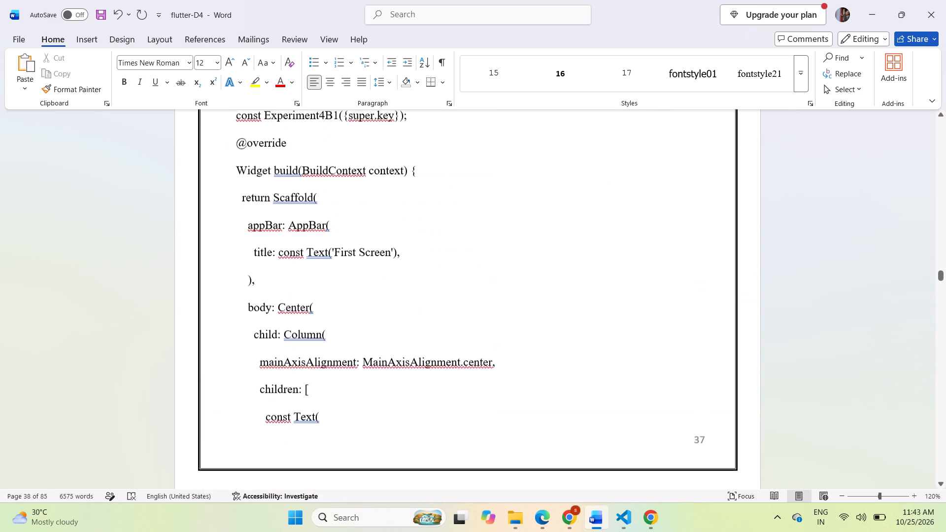
{"action": "scroll", "coordinate": [271, 329], "scroll_direction": "up", "scroll_amount": 3}
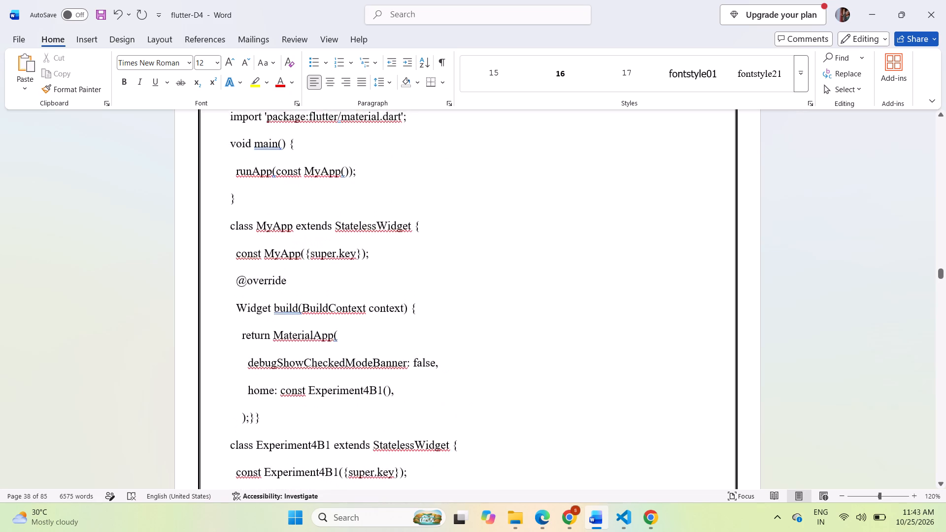
{"action": "scroll", "coordinate": [271, 329], "scroll_direction": "up", "scroll_amount": 1}
{"action": "scroll", "coordinate": [243, 346], "scroll_direction": "down", "scroll_amount": 1}
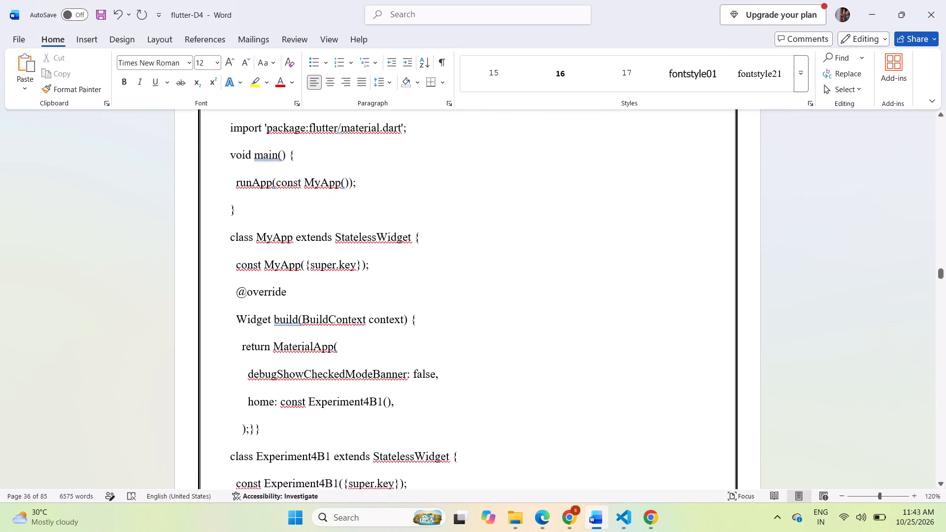
{"action": "scroll", "coordinate": [240, 426], "scroll_direction": "down", "scroll_amount": 2}
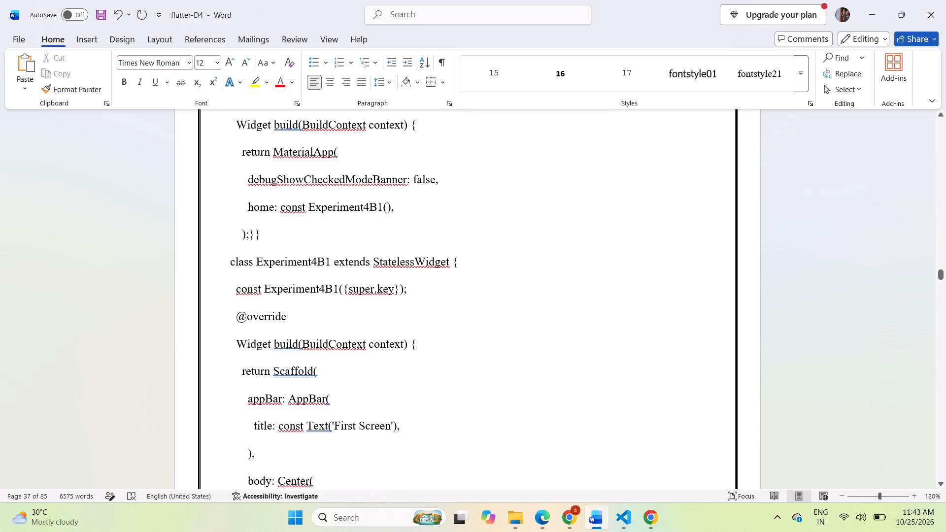
{"action": "left_click", "coordinate": [246, 453]}
{"action": "key", "text": "BackSpace"}
{"action": "key", "text": "BackSpace"}
{"action": "key", "text": "BackSpace"}
{"action": "key", "text": "BackSpace"}
{"action": "key", "text": "BackSpace"}
{"action": "key", "text": "BackSpace"}
{"action": "scroll", "coordinate": [246, 453], "scroll_direction": "down", "scroll_amount": 1}
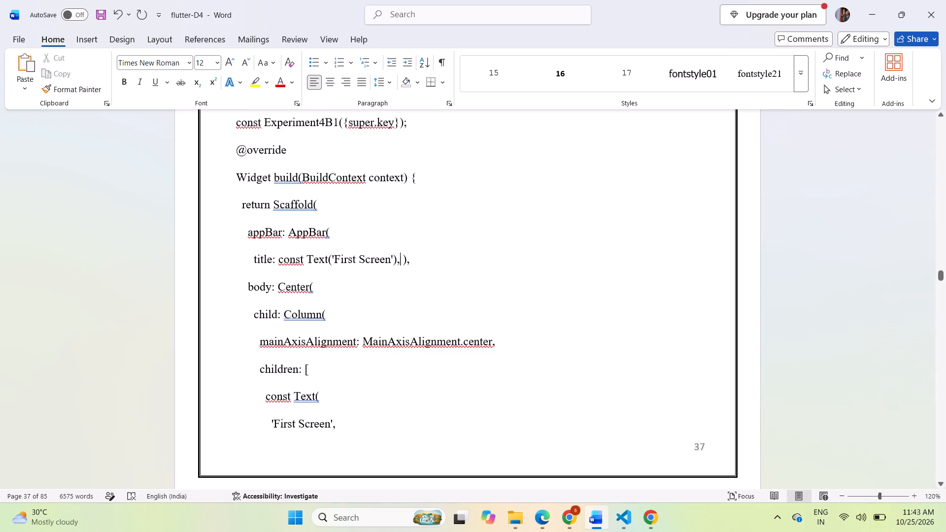
{"action": "scroll", "coordinate": [272, 407], "scroll_direction": "down", "scroll_amount": 2}
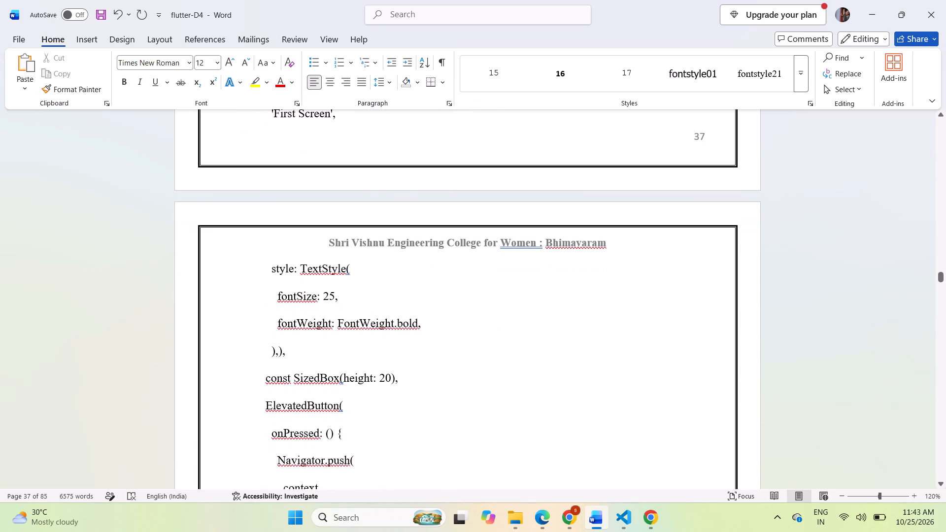
{"action": "left_click", "coordinate": [269, 347]}
{"action": "key", "text": "BackSpace"}
{"action": "key", "text": "BackSpace"}
{"action": "key", "text": "BackSpace"}
{"action": "key", "text": "BackSpace"}
{"action": "key", "text": "BackSpace"}
{"action": "key", "text": "BackSpace"}
{"action": "key", "text": "BackSpace"}
{"action": "key", "text": "BackSpace"}
{"action": "key", "text": "BackSpace"}
{"action": "key", "text": "BackSpace"}
{"action": "key", "text": "BackSpace"}
{"action": "key", "text": "BackSpace"}
{"action": "key", "text": "BackSpace"}
{"action": "key", "text": "BackSpace"}
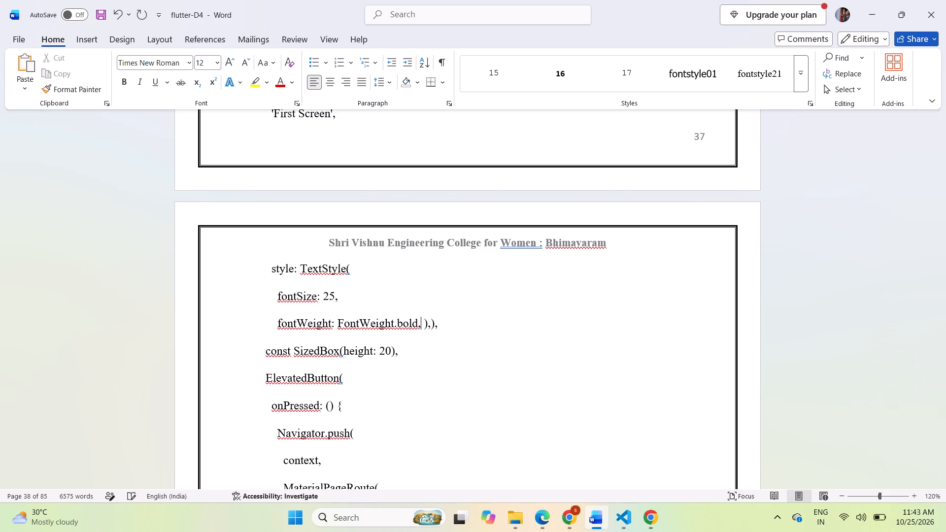
{"action": "scroll", "coordinate": [269, 347], "scroll_direction": "down", "scroll_amount": 2}
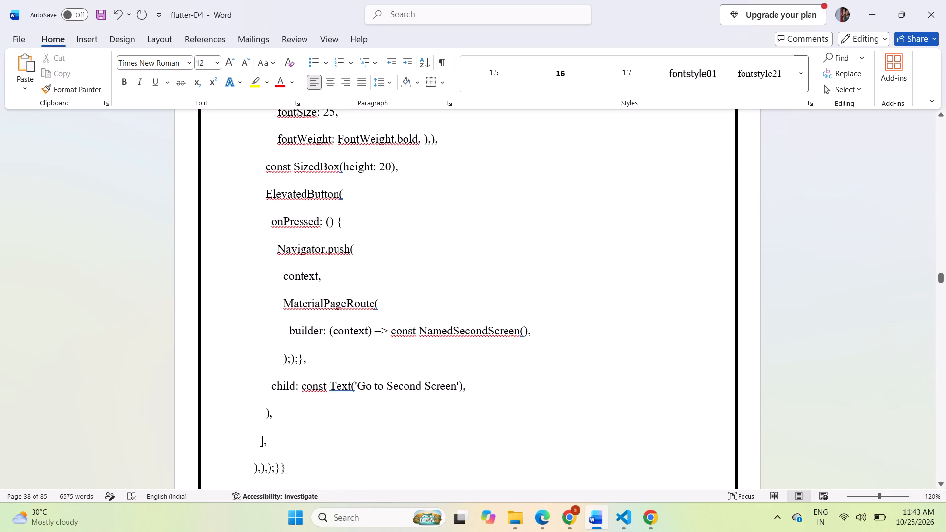
{"action": "left_click", "coordinate": [257, 441]}
{"action": "key", "text": "BackSpace"}
{"action": "key", "text": "BackSpace"}
{"action": "key", "text": "BackSpace"}
{"action": "key", "text": "BackSpace"}
{"action": "key", "text": "BackSpace"}
{"action": "key", "text": "BackSpace"}
{"action": "key", "text": "BackSpace"}
{"action": "key", "text": "BackSpace"}
{"action": "key", "text": "BackSpace"}
{"action": "key", "text": "BackSpace"}
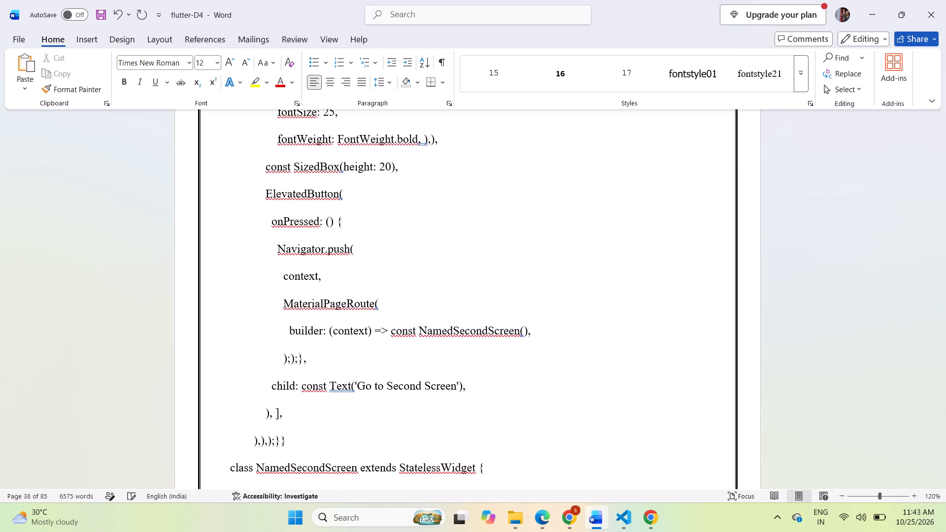
{"action": "left_click", "coordinate": [251, 444]}
{"action": "key", "text": "BackSpace"}
{"action": "key", "text": "BackSpace"}
{"action": "key", "text": "BackSpace"}
{"action": "key", "text": "BackSpace"}
{"action": "key", "text": "BackSpace"}
{"action": "key", "text": "BackSpace"}
{"action": "key", "text": "BackSpace"}
{"action": "key", "text": "BackSpace"}
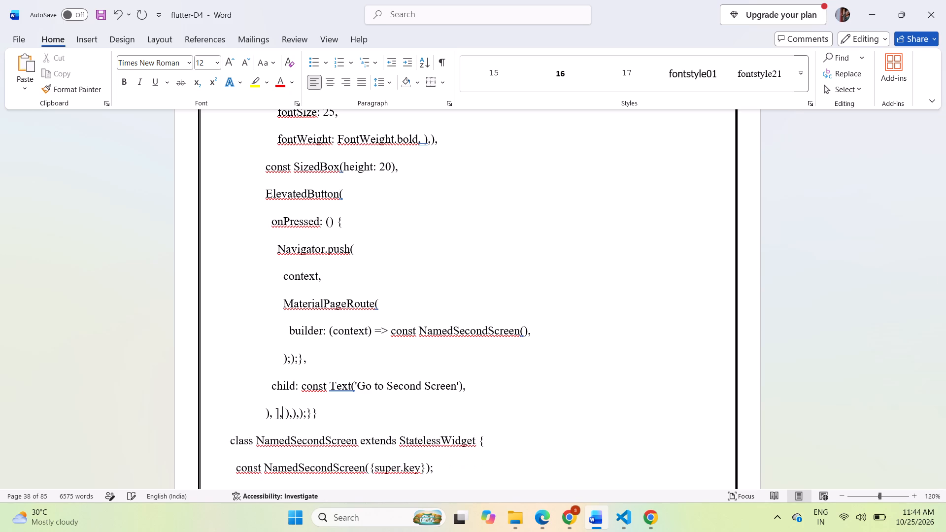
{"action": "scroll", "coordinate": [251, 444], "scroll_direction": "down", "scroll_amount": 2}
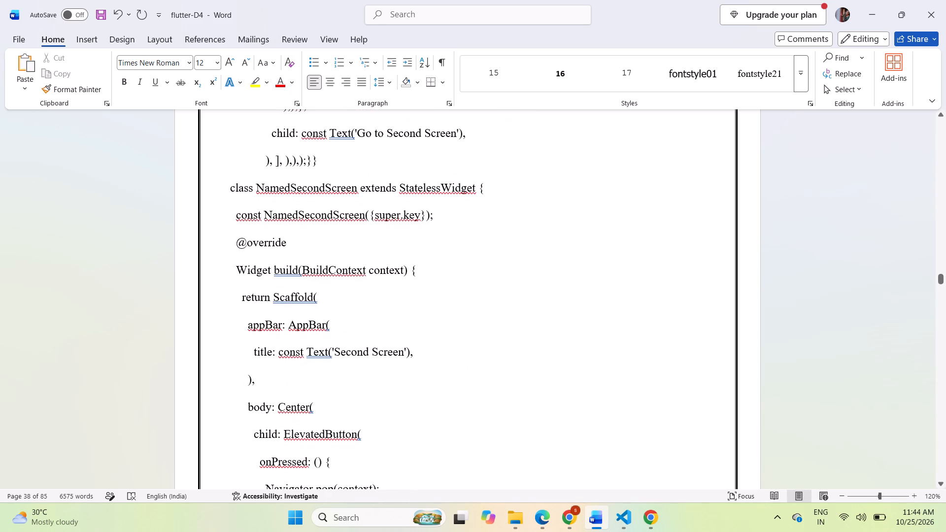
{"action": "left_click", "coordinate": [247, 381]}
{"action": "key", "text": "BackSpace"}
{"action": "key", "text": "BackSpace"}
{"action": "key", "text": "BackSpace"}
{"action": "key", "text": "BackSpace"}
{"action": "key", "text": "BackSpace"}
{"action": "key", "text": "BackSpace"}
{"action": "key", "text": "BackSpace"}
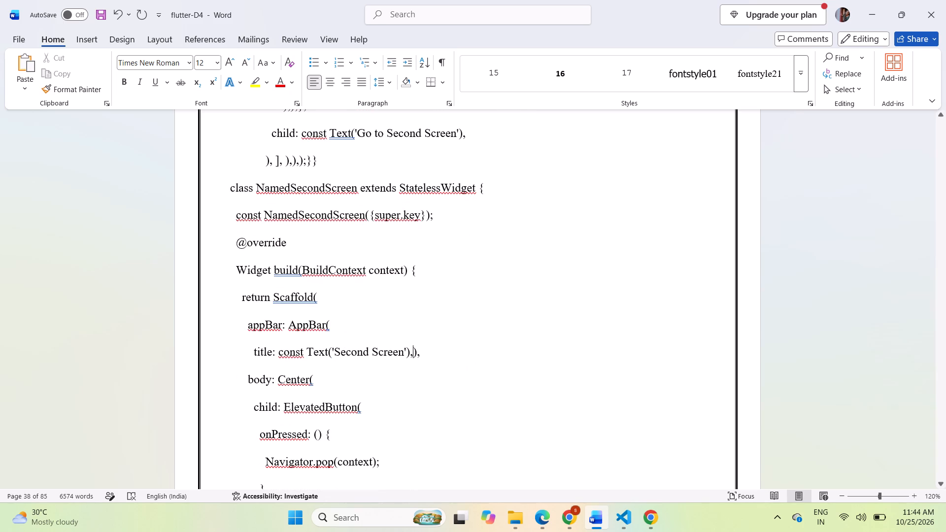
{"action": "scroll", "coordinate": [312, 378], "scroll_direction": "down", "scroll_amount": 1}
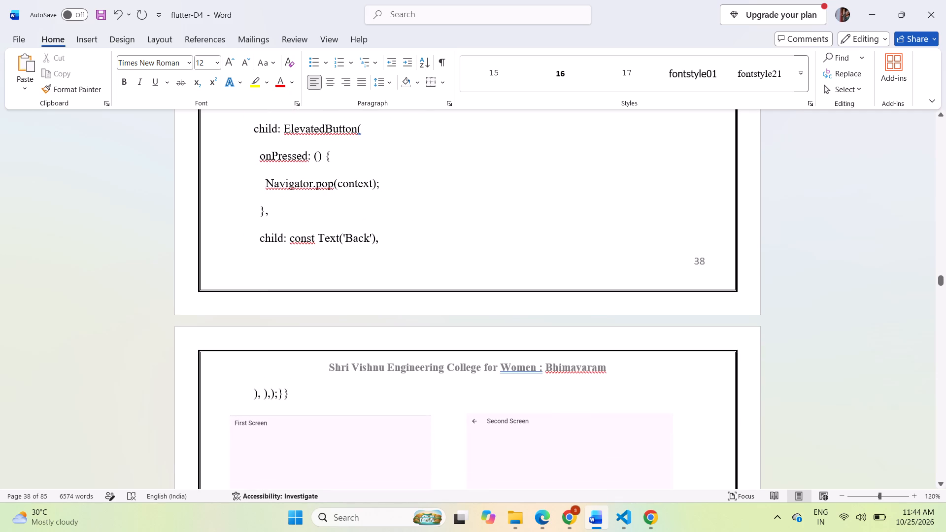
{"action": "left_click", "coordinate": [259, 214]}
{"action": "key", "text": "BackSpace"}
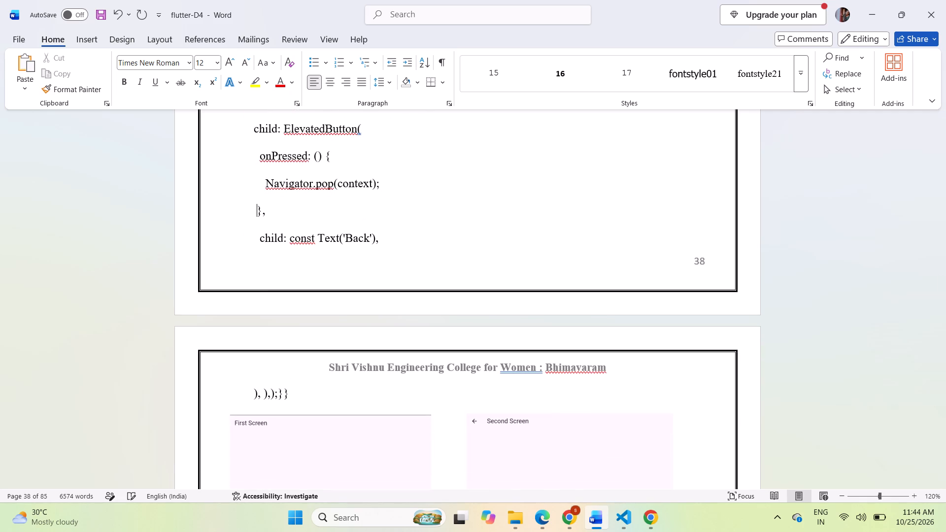
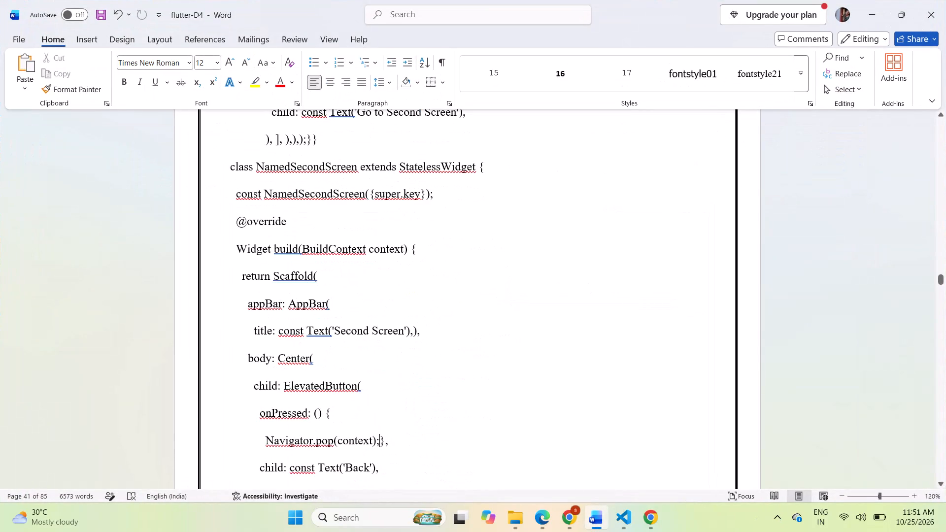
Go back to the start of the record and recheck page layout from Experiment 1 through the Container widget output.
{"action": "scroll", "coordinate": [454, 359], "scroll_direction": "up", "scroll_amount": 8}
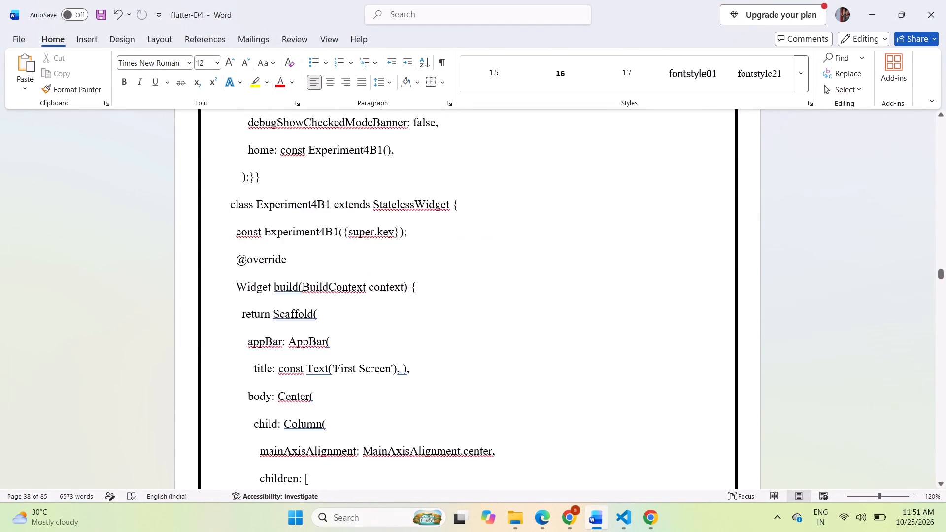
{"action": "scroll", "coordinate": [454, 359], "scroll_direction": "up", "scroll_amount": 4}
{"action": "scroll", "coordinate": [454, 359], "scroll_direction": "up", "scroll_amount": 20}
{"action": "scroll", "coordinate": [454, 359], "scroll_direction": "up", "scroll_amount": 20}
{"action": "scroll", "coordinate": [454, 359], "scroll_direction": "up", "scroll_amount": 20}
{"action": "scroll", "coordinate": [454, 359], "scroll_direction": "up", "scroll_amount": 2}
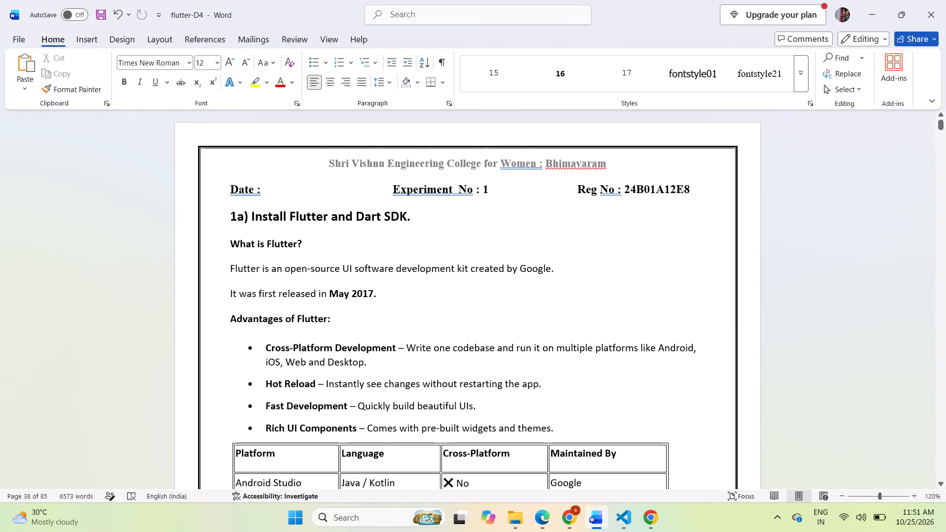
{"action": "scroll", "coordinate": [454, 359], "scroll_direction": "down", "scroll_amount": 8}
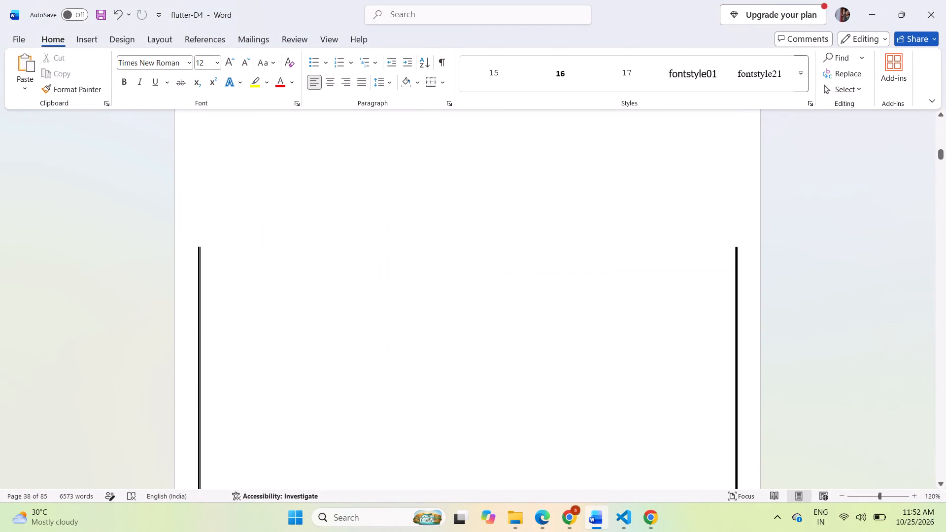
{"action": "scroll", "coordinate": [454, 359], "scroll_direction": "down", "scroll_amount": 9}
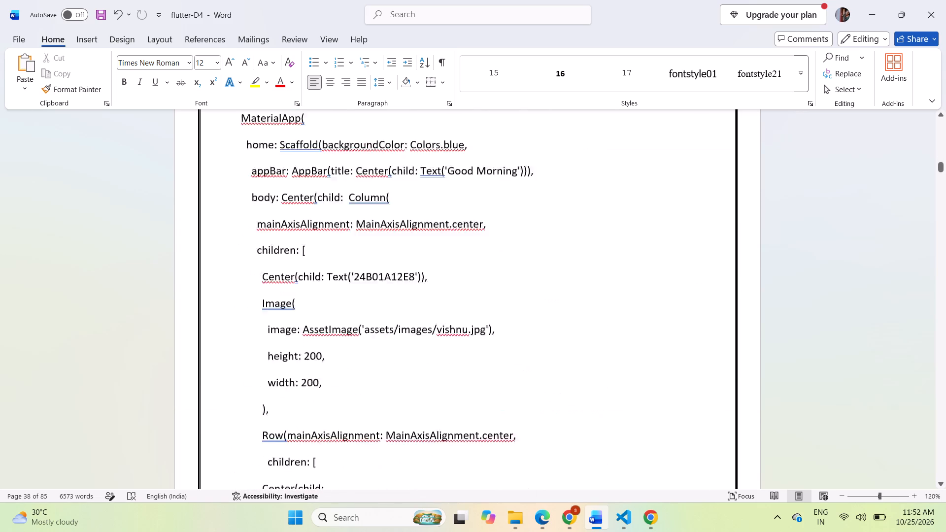
{"action": "scroll", "coordinate": [454, 359], "scroll_direction": "down", "scroll_amount": 7}
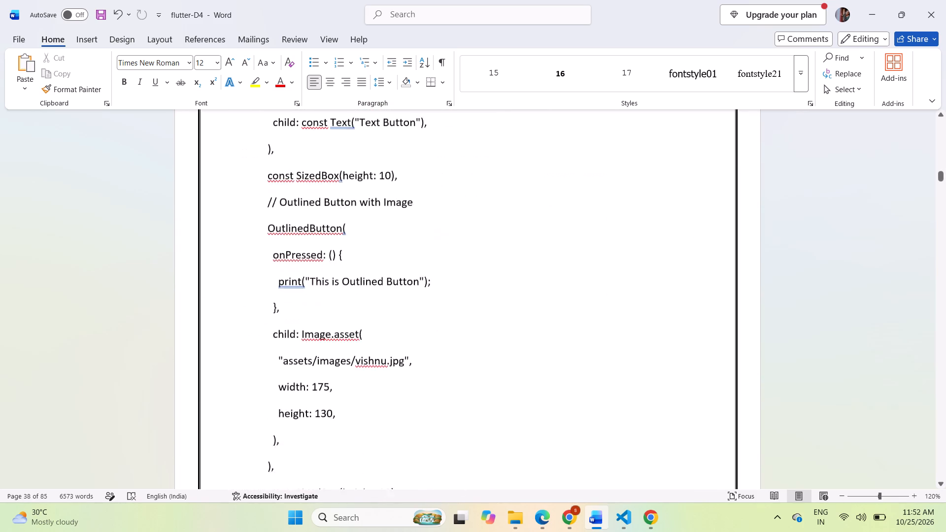
{"action": "scroll", "coordinate": [454, 359], "scroll_direction": "down", "scroll_amount": 5}
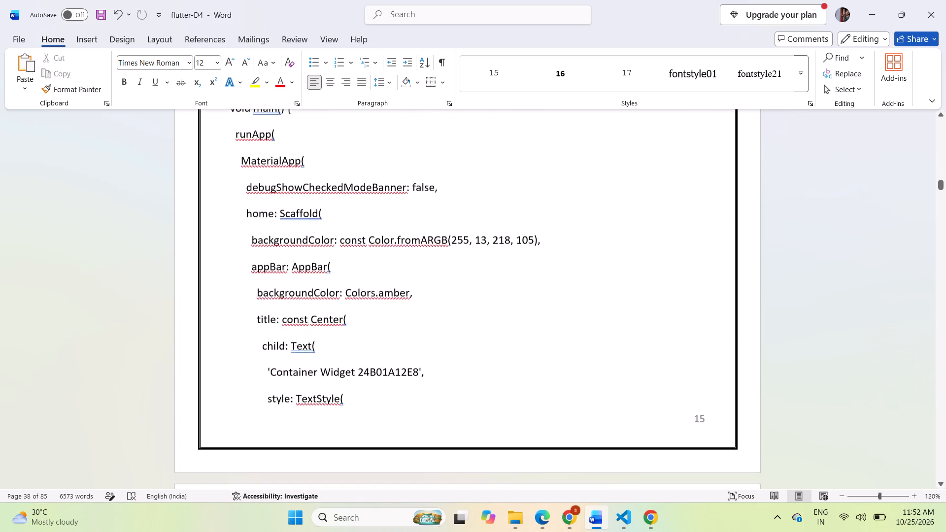
{"action": "scroll", "coordinate": [454, 359], "scroll_direction": "down", "scroll_amount": 3}
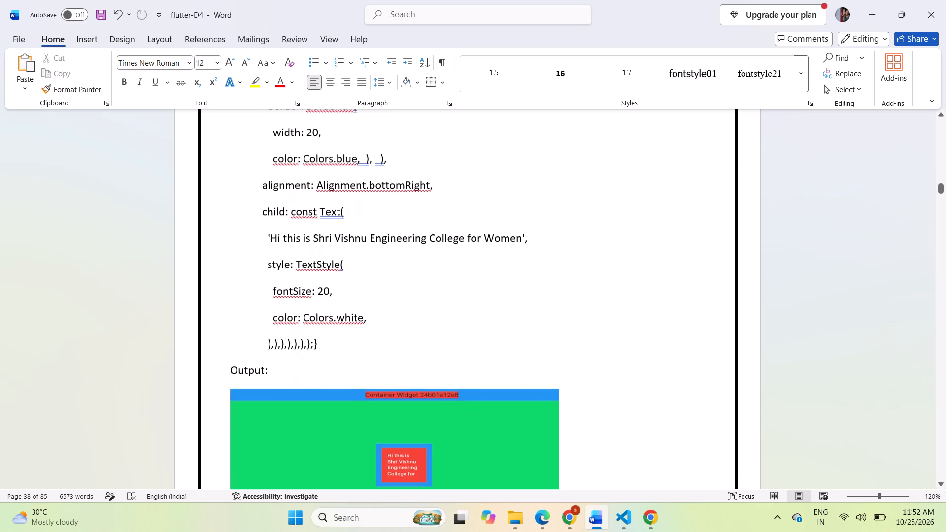
{"action": "scroll", "coordinate": [454, 359], "scroll_direction": "down", "scroll_amount": 3}
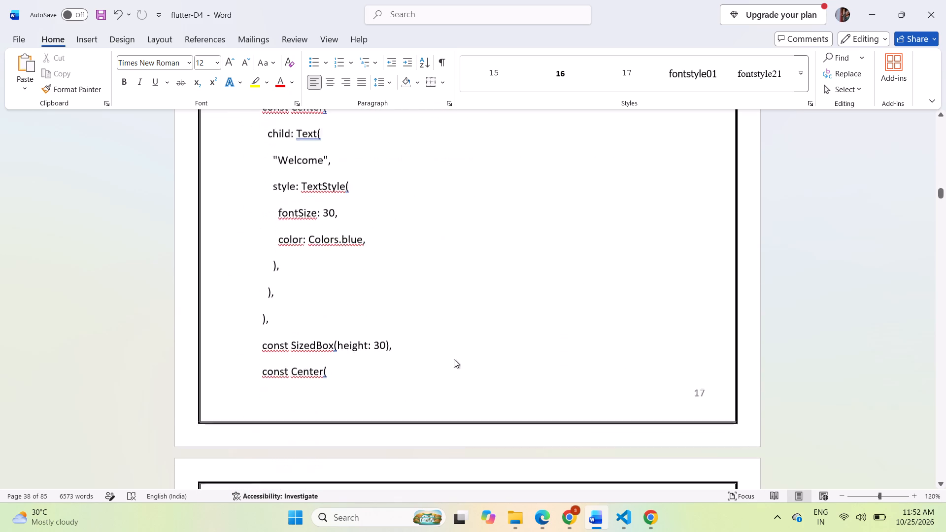
Recheck the code and output layout of the column and row, stack and list view widget programs.
{"action": "scroll", "coordinate": [454, 359], "scroll_direction": "down", "scroll_amount": 6}
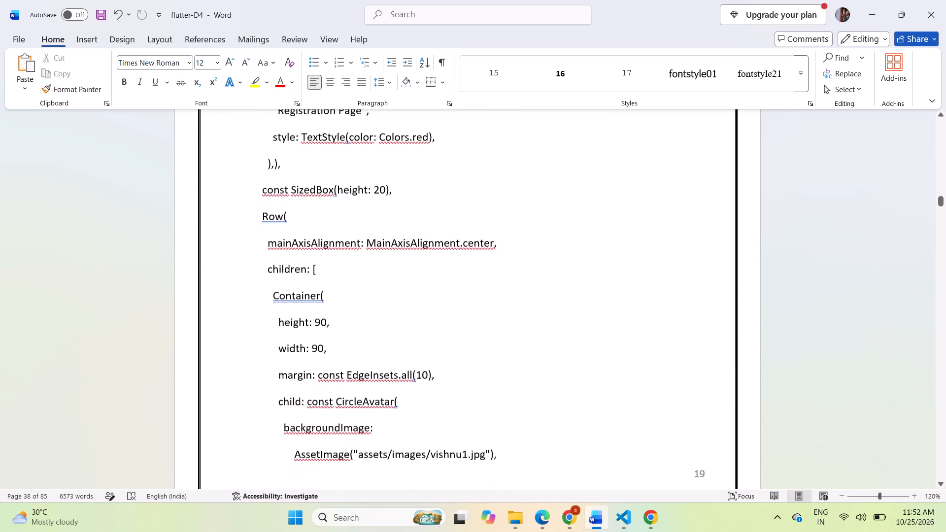
{"action": "scroll", "coordinate": [454, 359], "scroll_direction": "down", "scroll_amount": 3}
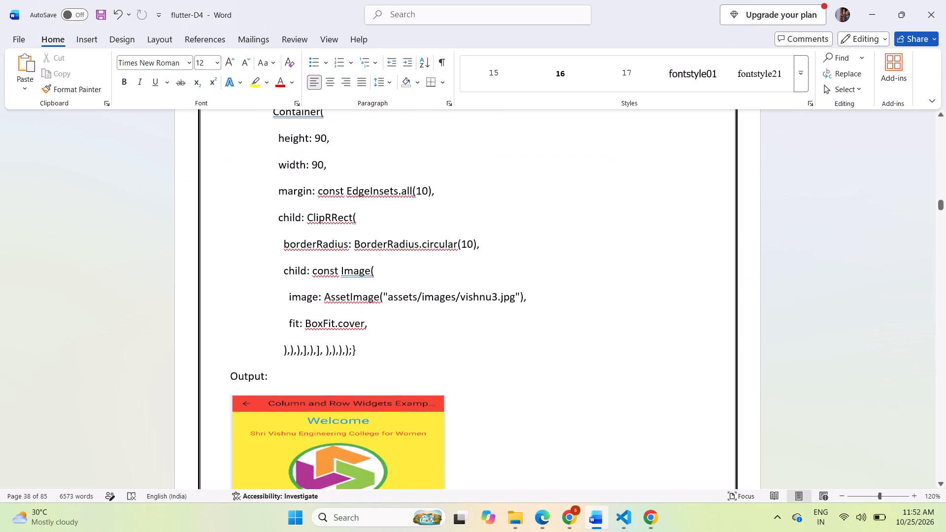
{"action": "scroll", "coordinate": [454, 359], "scroll_direction": "down", "scroll_amount": 3}
{"action": "scroll", "coordinate": [391, 339], "scroll_direction": "down", "scroll_amount": 2}
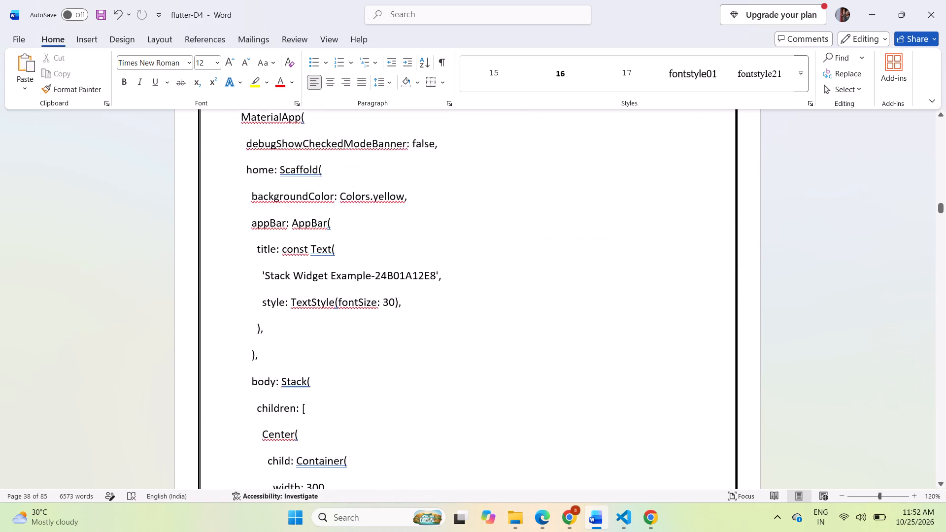
{"action": "scroll", "coordinate": [391, 339], "scroll_direction": "down", "scroll_amount": 5}
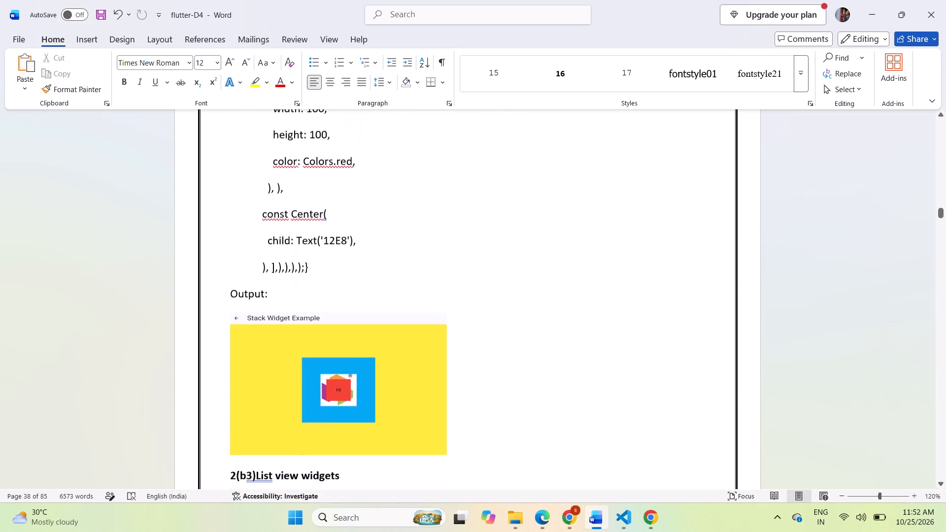
{"action": "scroll", "coordinate": [391, 339], "scroll_direction": "down", "scroll_amount": 5}
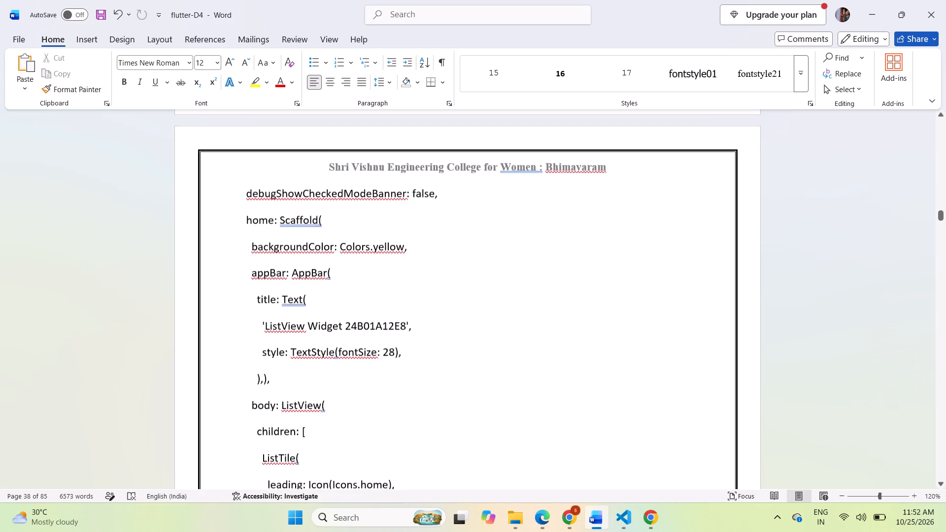
{"action": "scroll", "coordinate": [391, 339], "scroll_direction": "down", "scroll_amount": 3}
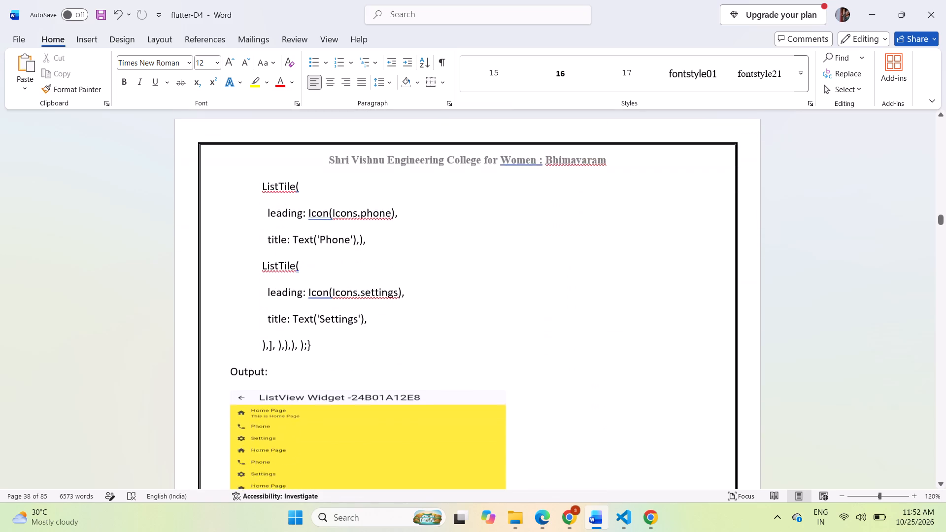
{"action": "scroll", "coordinate": [391, 339], "scroll_direction": "down", "scroll_amount": 2}
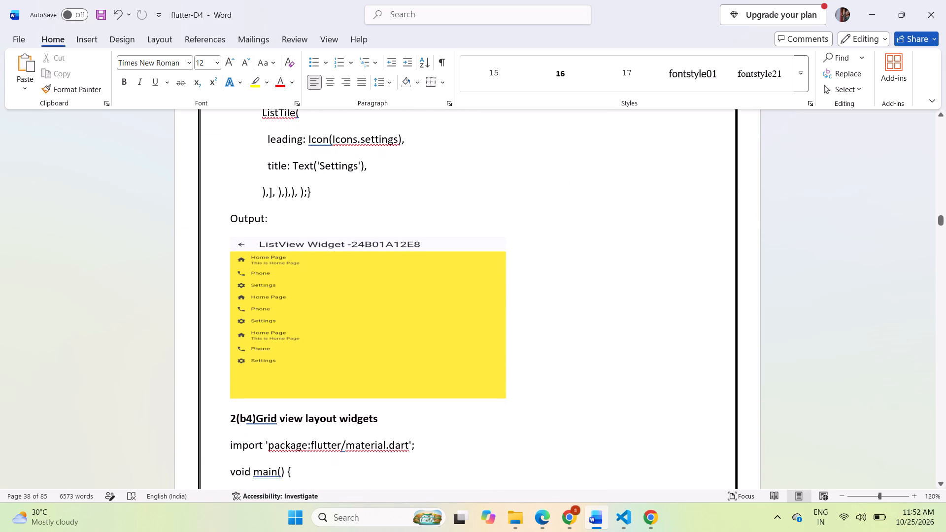
Examine the 2(b4) grid view code, its output screenshot and the page that follows for spacing problems.
{"action": "scroll", "coordinate": [391, 339], "scroll_direction": "down", "scroll_amount": 3}
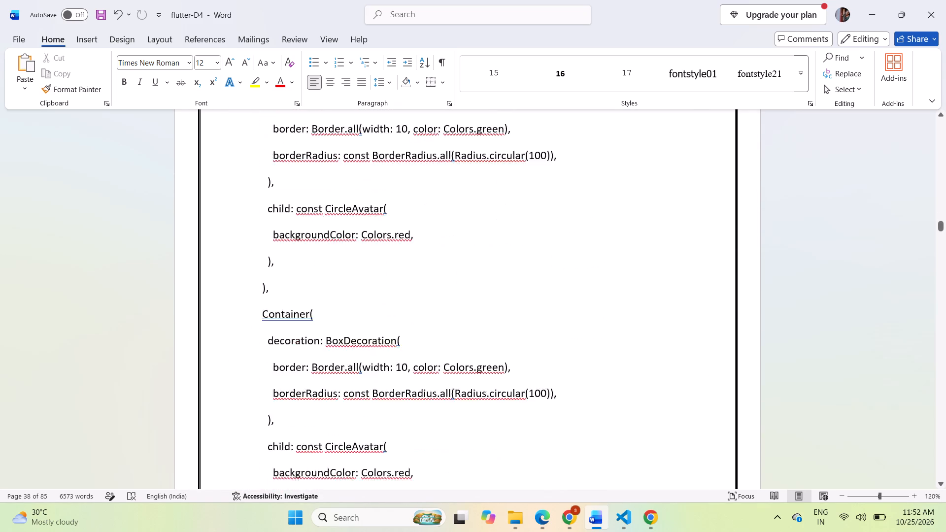
{"action": "scroll", "coordinate": [391, 339], "scroll_direction": "down", "scroll_amount": 3}
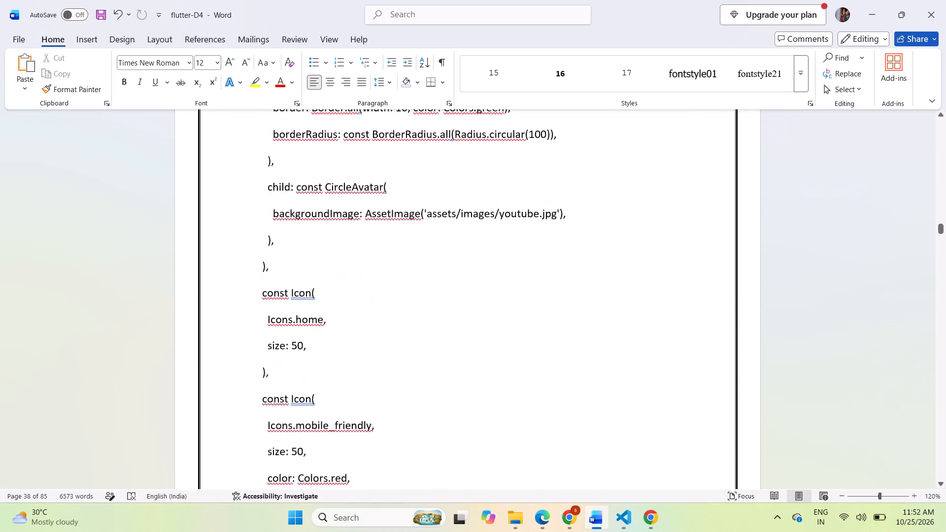
{"action": "scroll", "coordinate": [391, 339], "scroll_direction": "down", "scroll_amount": 4}
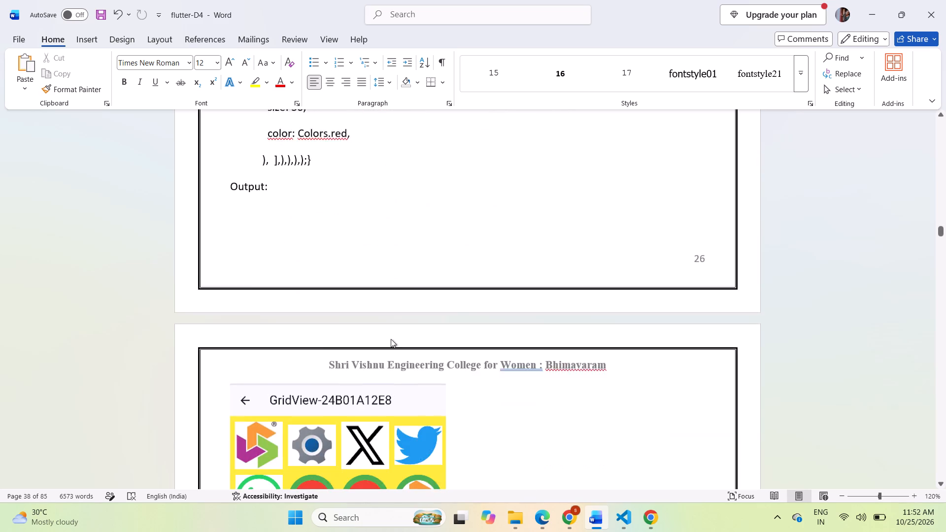
{"action": "scroll", "coordinate": [391, 339], "scroll_direction": "down", "scroll_amount": 3}
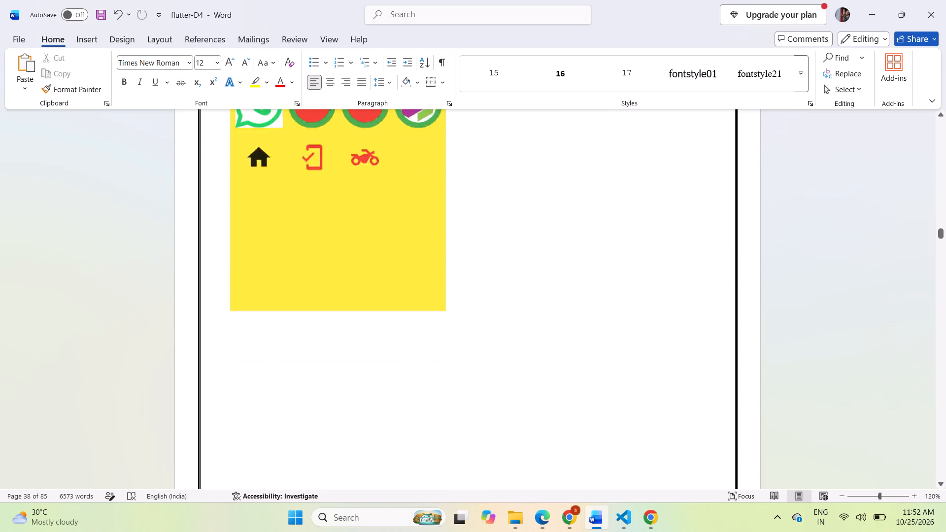
{"action": "scroll", "coordinate": [391, 339], "scroll_direction": "down", "scroll_amount": 2}
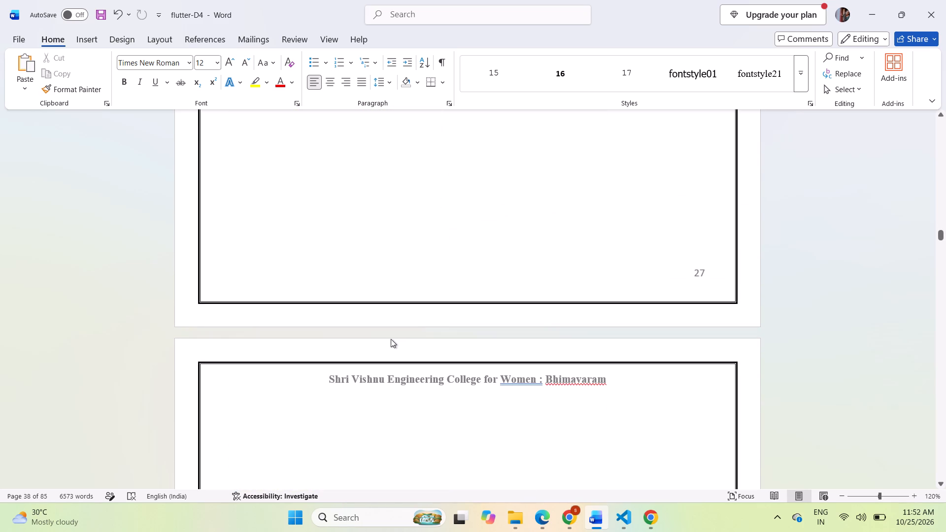
In the grid view code, join the closing bracket after the youtube.jpg CircleAvatar onto the line above.
{"action": "scroll", "coordinate": [391, 339], "scroll_direction": "up", "scroll_amount": 3}
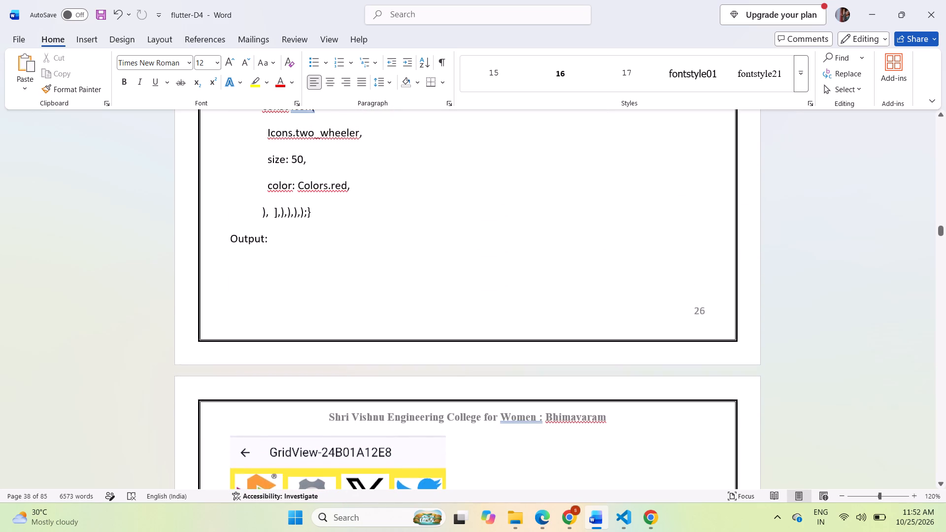
{"action": "scroll", "coordinate": [324, 266], "scroll_direction": "up", "scroll_amount": 2}
{"action": "right_click", "coordinate": [324, 266]}
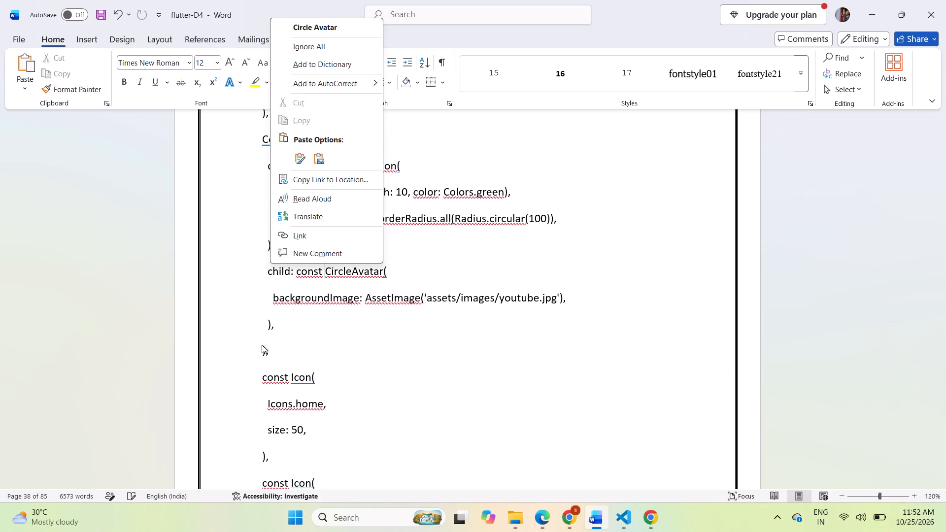
{"action": "left_click", "coordinate": [262, 345]}
{"action": "left_click", "coordinate": [262, 349]}
{"action": "key", "text": "BackSpace"}
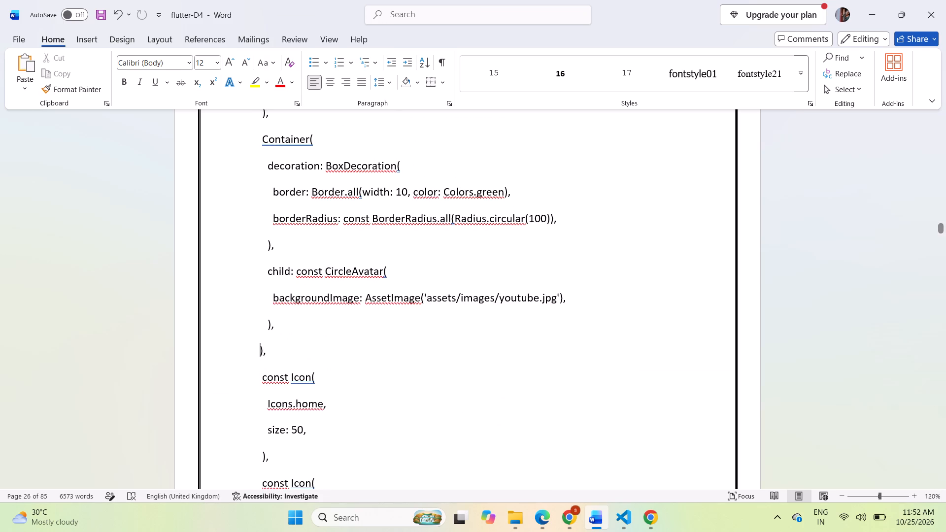
{"action": "key", "text": "BackSpace"}
{"action": "key", "text": "BackSpace"}
{"action": "key", "text": "BackSpace"}
{"action": "key", "text": "BackSpace"}
{"action": "key", "text": "BackSpace"}
{"action": "key", "text": "BackSpace"}
{"action": "key", "text": "BackSpace"}
{"action": "key", "text": "BackSpace"}
{"action": "key", "text": "BackSpace"}
{"action": "key", "text": "BackSpace"}
{"action": "key", "text": "BackSpace"}
{"action": "key", "text": "BackSpace"}
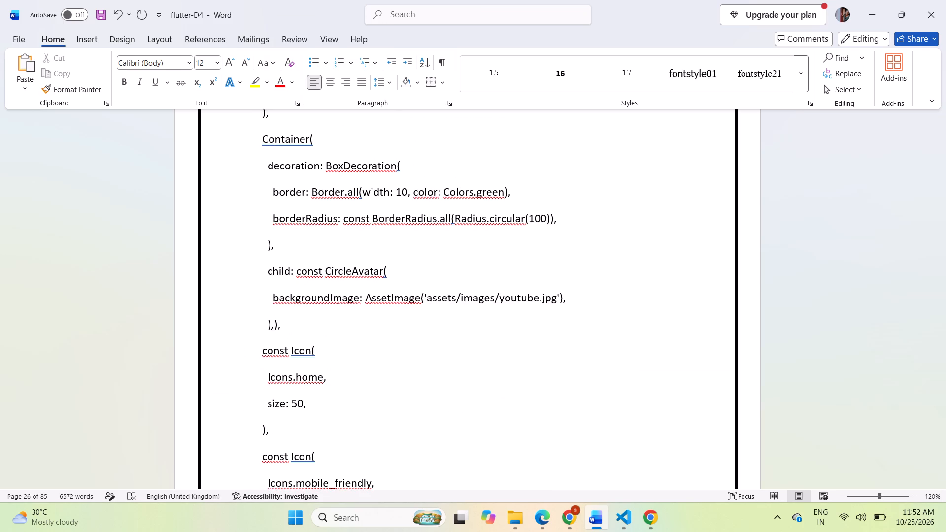
Shrink the ListView output screenshot above the 2(b4) heading in both height and width.
{"action": "scroll", "coordinate": [280, 390], "scroll_direction": "up", "scroll_amount": 2}
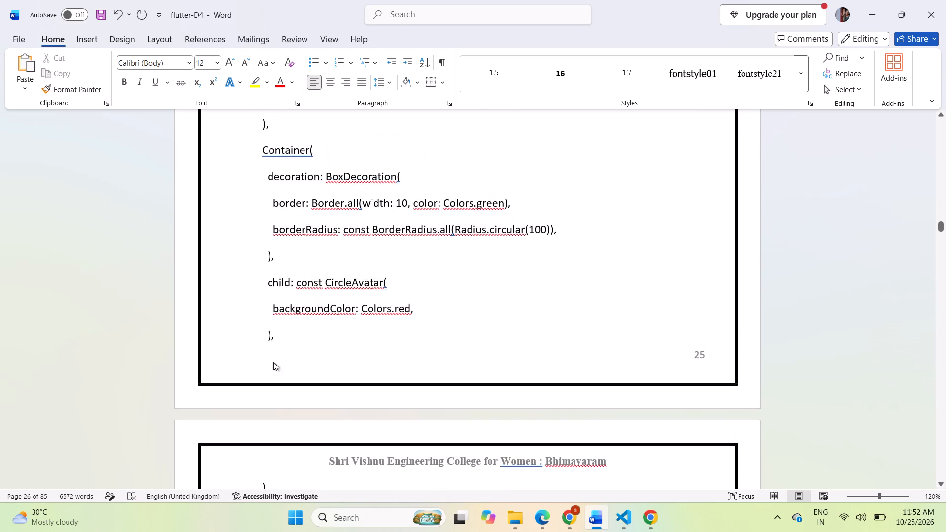
{"action": "scroll", "coordinate": [288, 303], "scroll_direction": "up", "scroll_amount": 3}
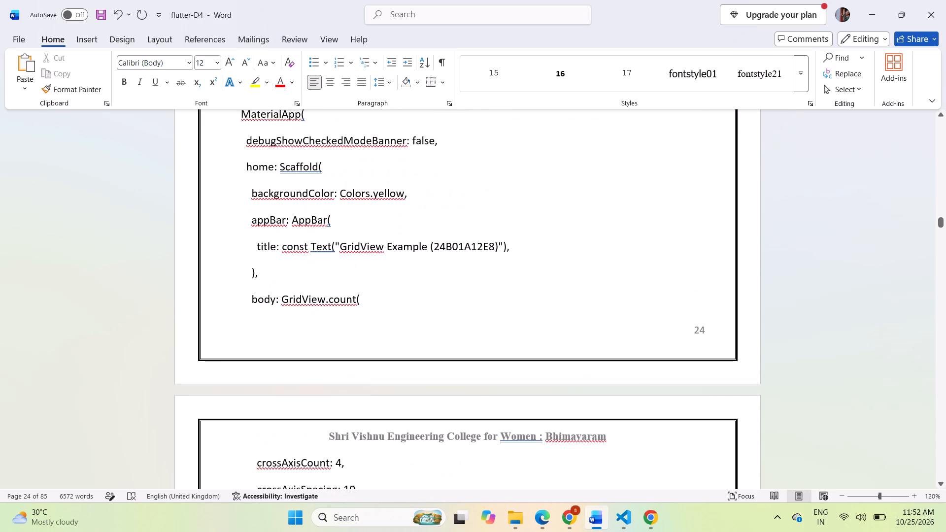
{"action": "scroll", "coordinate": [288, 303], "scroll_direction": "up", "scroll_amount": 3}
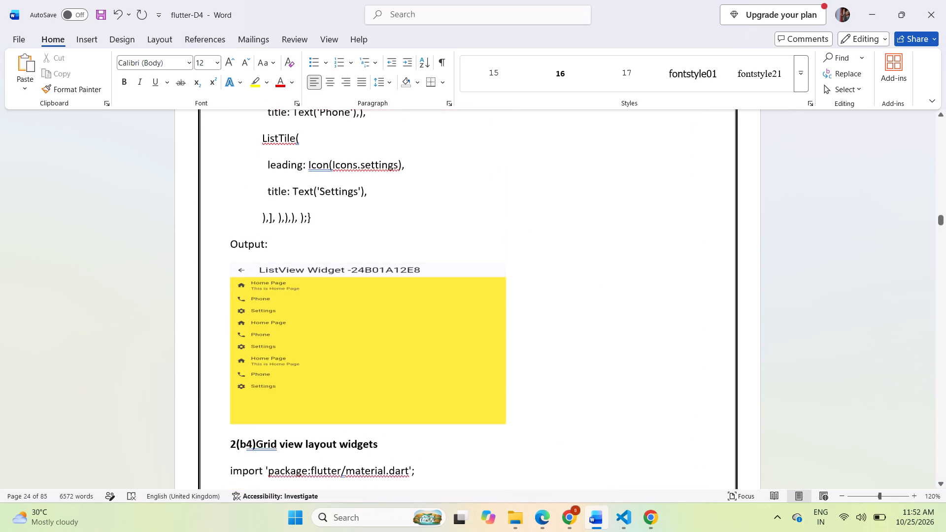
{"action": "scroll", "coordinate": [288, 303], "scroll_direction": "up", "scroll_amount": 1}
{"action": "scroll", "coordinate": [288, 303], "scroll_direction": "down", "scroll_amount": 1}
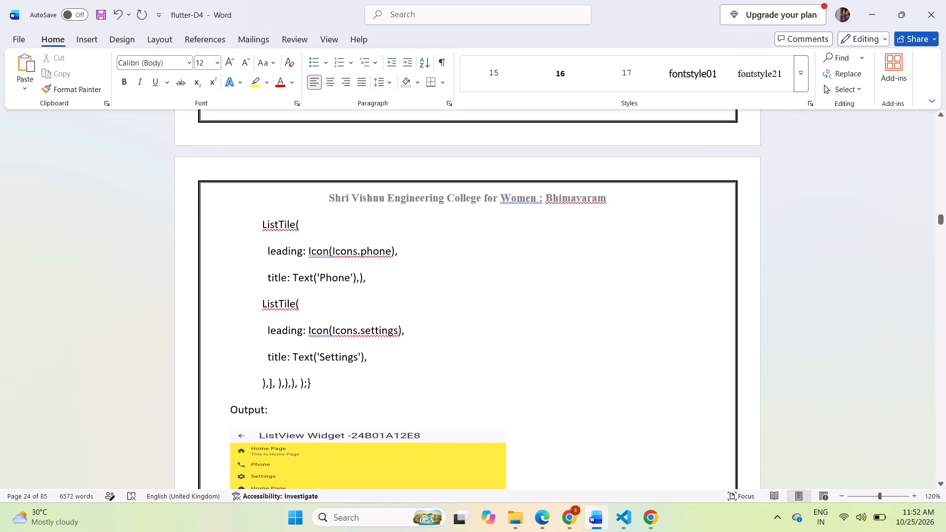
{"action": "scroll", "coordinate": [288, 303], "scroll_direction": "down", "scroll_amount": 1}
{"action": "left_click", "coordinate": [311, 309]}
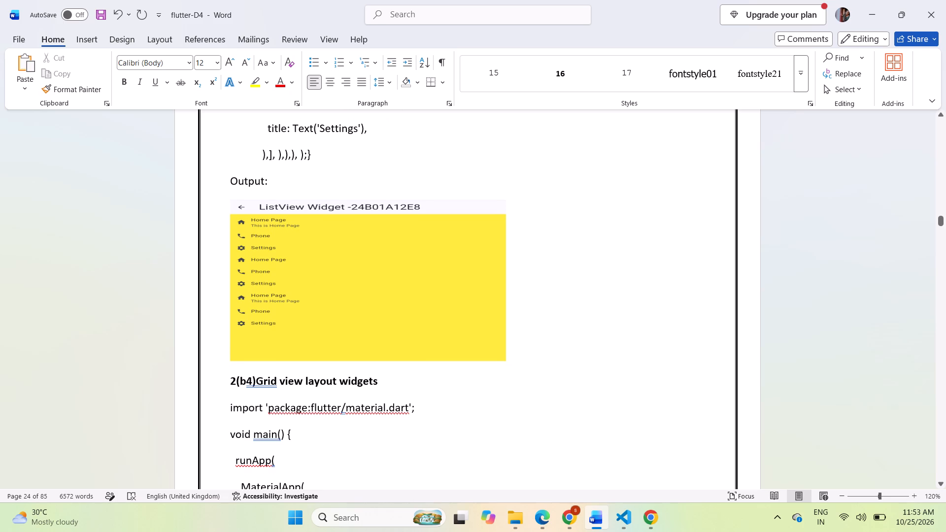
{"action": "left_click_drag", "start_coordinate": [367, 365], "coordinate": [368, 337]}
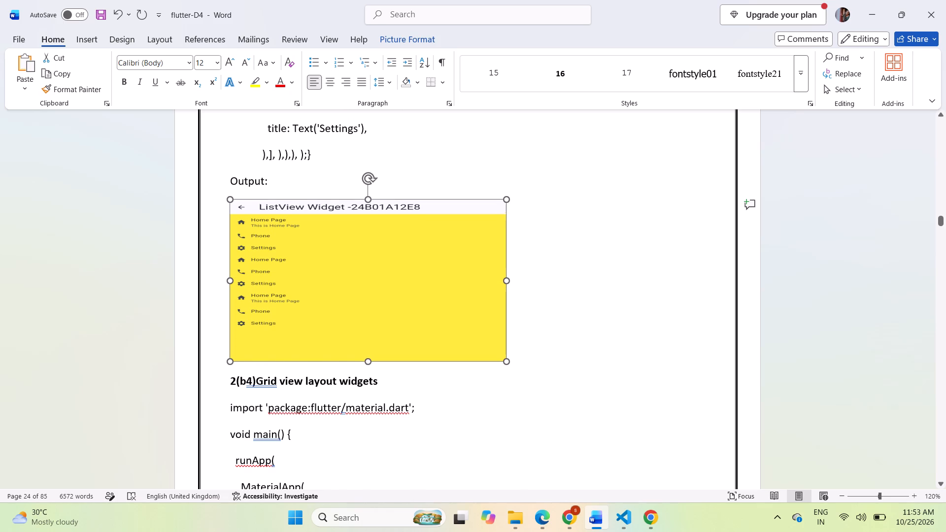
{"action": "left_click_drag", "start_coordinate": [368, 337], "coordinate": [368, 333]}
{"action": "left_click_drag", "start_coordinate": [505, 268], "coordinate": [456, 274]}
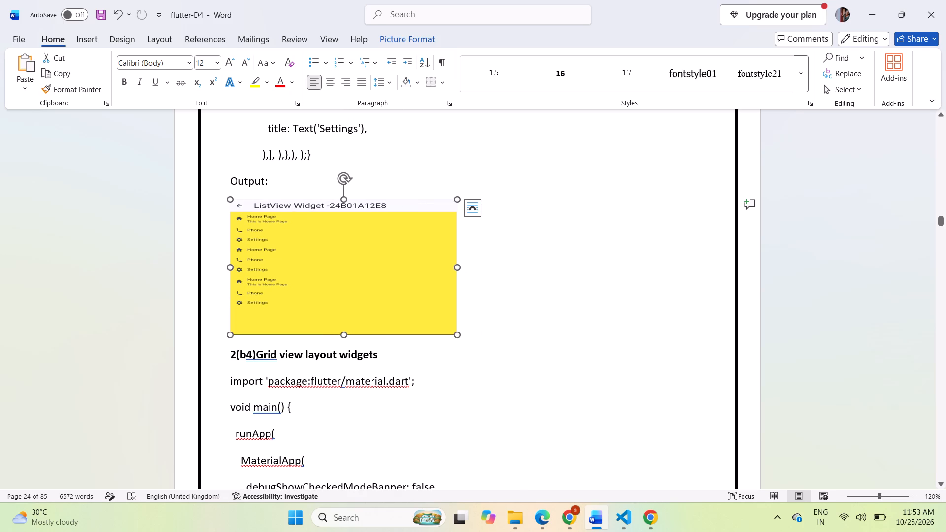
Return to the start of the record and recheck the layout of the Experiment 1 pages up to the Experiment 2 heading.
{"action": "scroll", "coordinate": [400, 215], "scroll_direction": "up", "scroll_amount": 6}
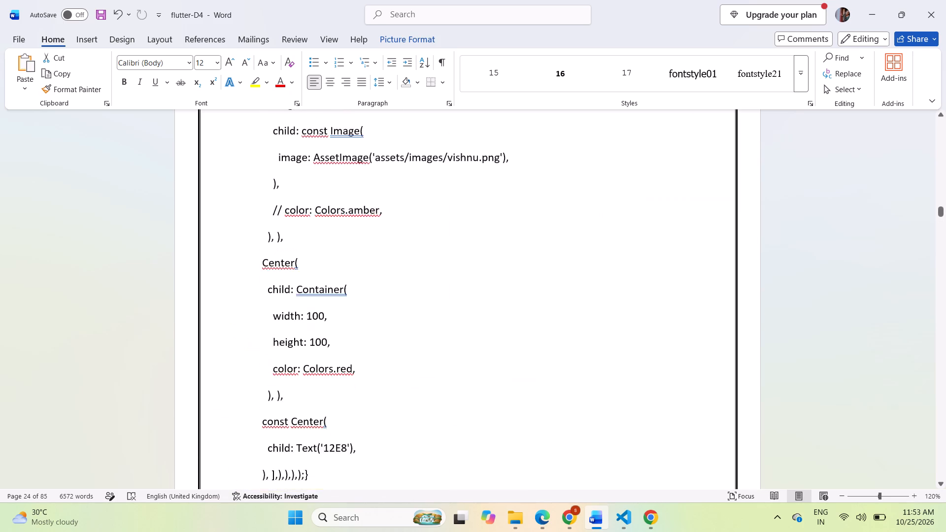
{"action": "scroll", "coordinate": [400, 215], "scroll_direction": "up", "scroll_amount": 13}
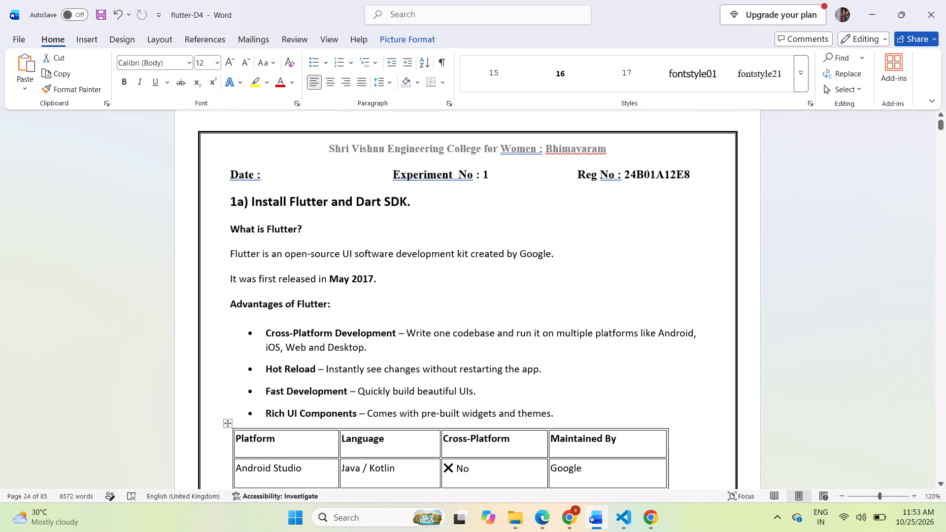
{"action": "scroll", "coordinate": [400, 215], "scroll_direction": "up", "scroll_amount": 1}
{"action": "scroll", "coordinate": [449, 279], "scroll_direction": "down", "scroll_amount": 4}
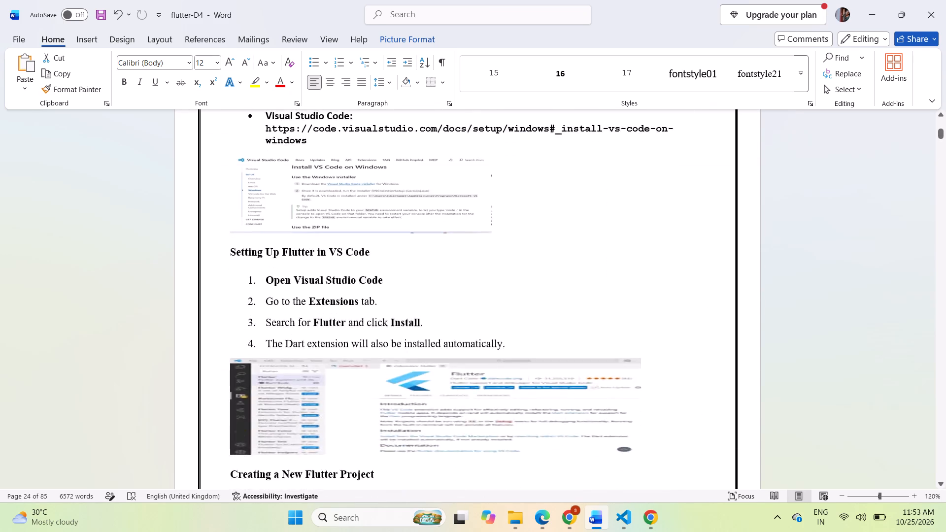
{"action": "scroll", "coordinate": [449, 279], "scroll_direction": "down", "scroll_amount": 7}
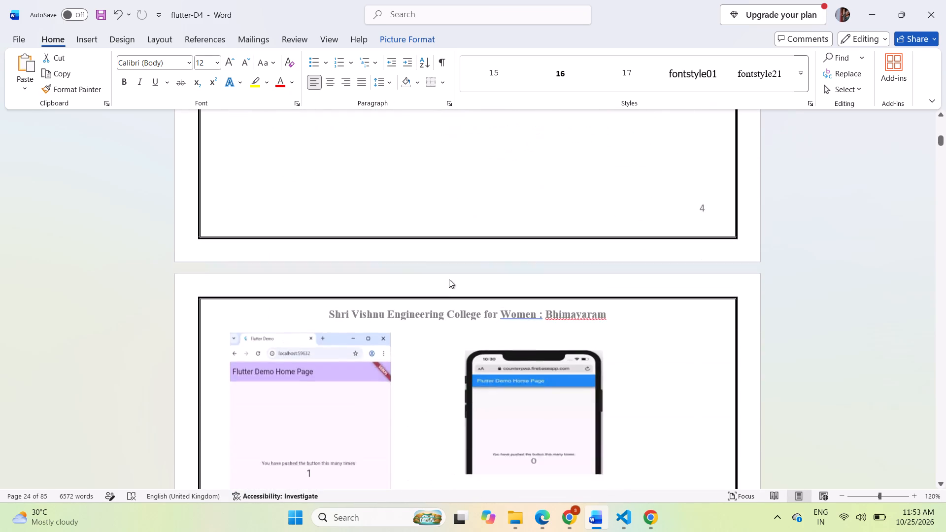
{"action": "scroll", "coordinate": [449, 279], "scroll_direction": "down", "scroll_amount": 3}
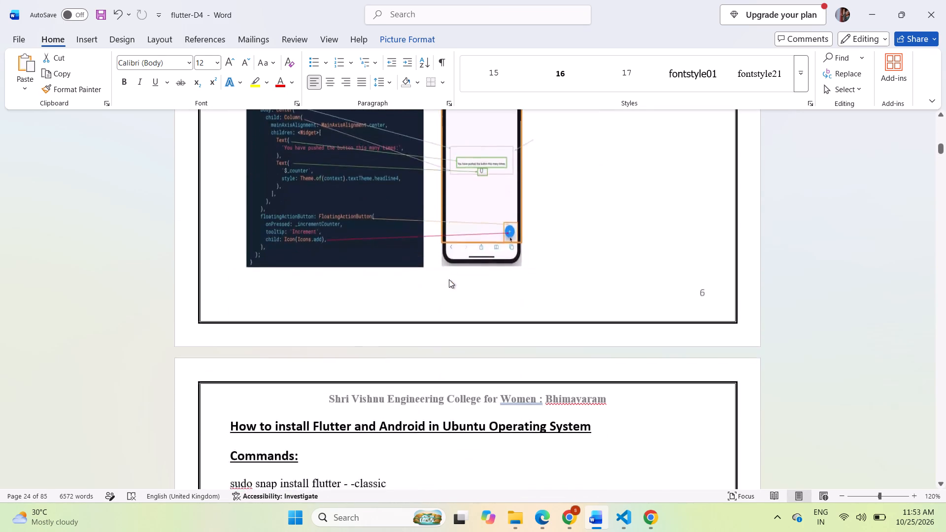
{"action": "scroll", "coordinate": [449, 279], "scroll_direction": "down", "scroll_amount": 3}
{"action": "scroll", "coordinate": [449, 279], "scroll_direction": "up", "scroll_amount": 1}
{"action": "scroll", "coordinate": [449, 279], "scroll_direction": "down", "scroll_amount": 3}
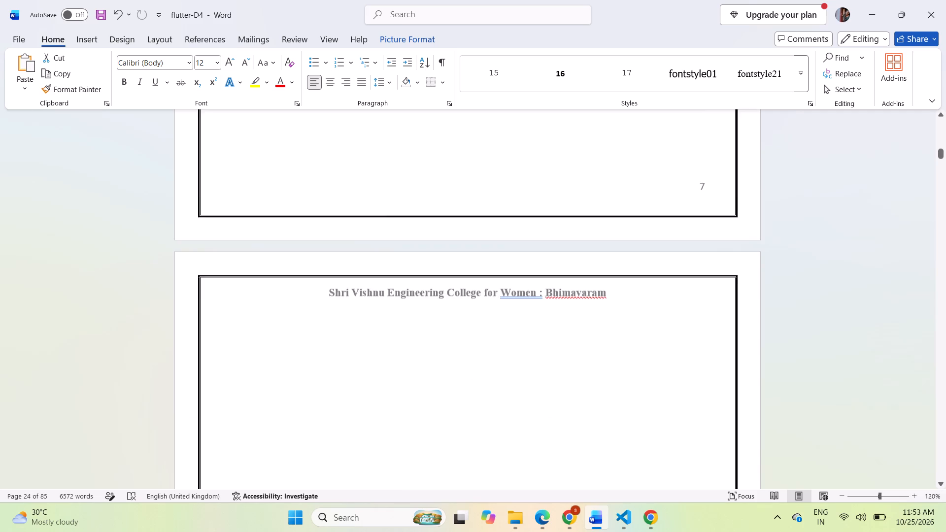
{"action": "scroll", "coordinate": [449, 279], "scroll_direction": "down", "scroll_amount": 3}
{"action": "scroll", "coordinate": [449, 279], "scroll_direction": "up", "scroll_amount": 1}
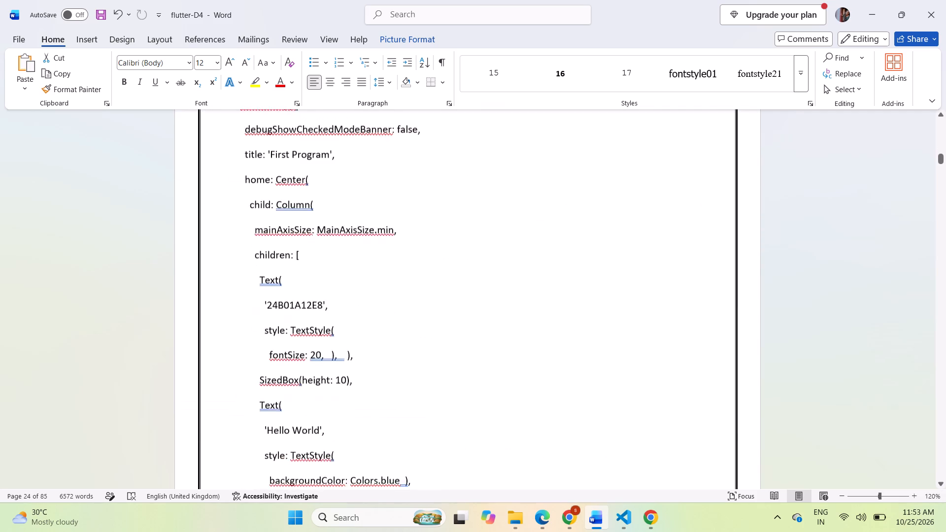
{"action": "scroll", "coordinate": [449, 279], "scroll_direction": "up", "scroll_amount": 1}
{"action": "scroll", "coordinate": [449, 279], "scroll_direction": "down", "scroll_amount": 3}
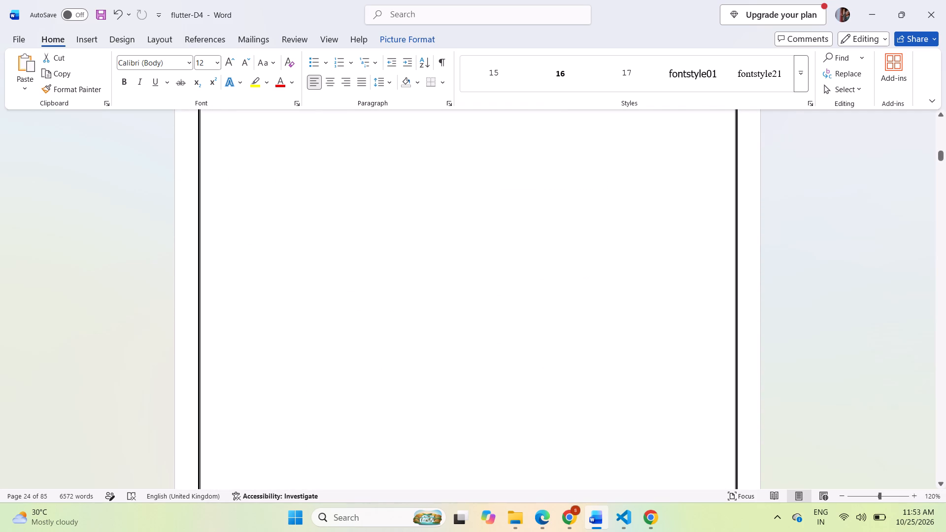
{"action": "scroll", "coordinate": [449, 279], "scroll_direction": "down", "scroll_amount": 2}
{"action": "scroll", "coordinate": [385, 313], "scroll_direction": "down", "scroll_amount": 1}
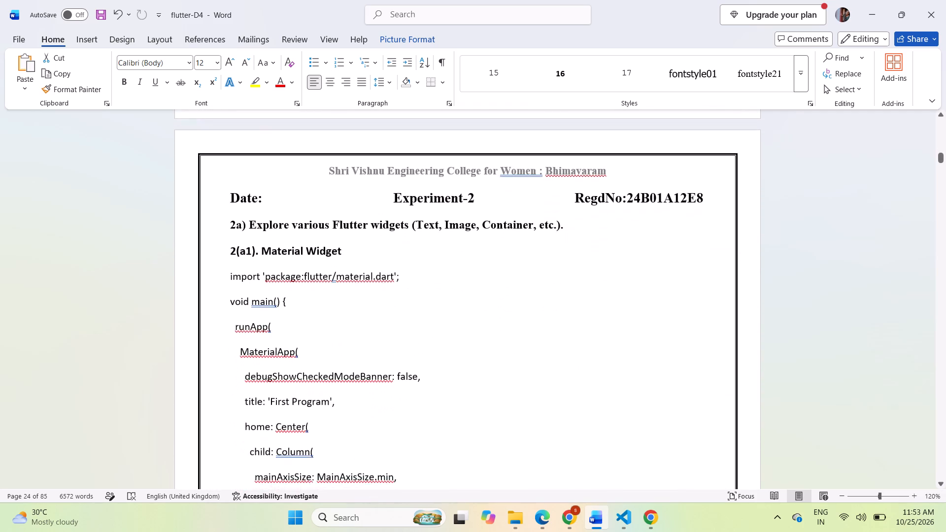
Recheck the code, output screenshots and page breaks of programs 2(a1) to 2(a3) and the beginning of 2(a4).
{"action": "scroll", "coordinate": [385, 313], "scroll_direction": "down", "scroll_amount": 1}
{"action": "scroll", "coordinate": [287, 334], "scroll_direction": "down", "scroll_amount": 2}
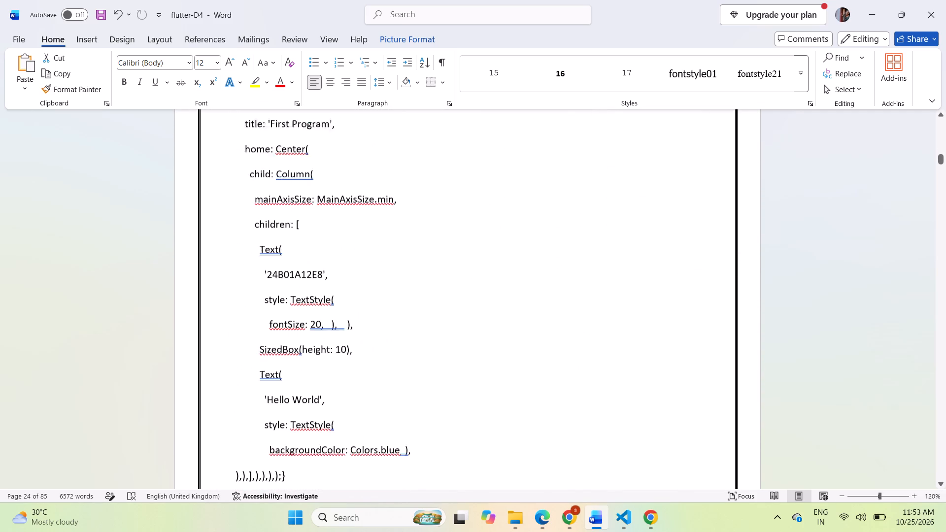
{"action": "scroll", "coordinate": [287, 334], "scroll_direction": "down", "scroll_amount": 5}
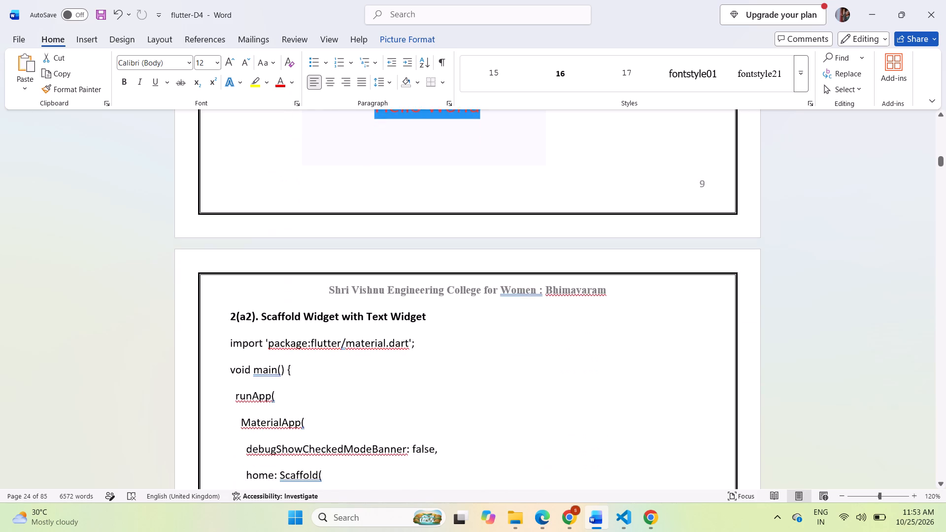
{"action": "scroll", "coordinate": [329, 284], "scroll_direction": "up", "scroll_amount": 1}
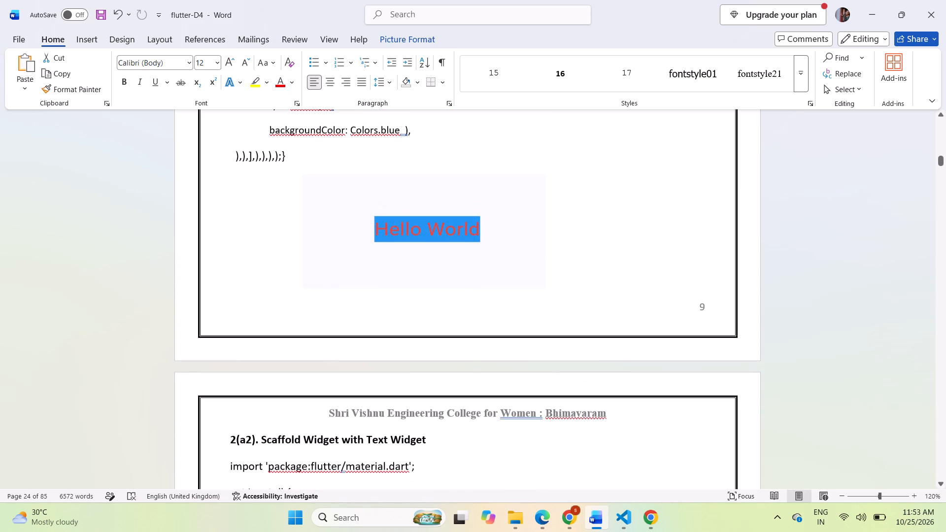
{"action": "scroll", "coordinate": [403, 307], "scroll_direction": "down", "scroll_amount": 1}
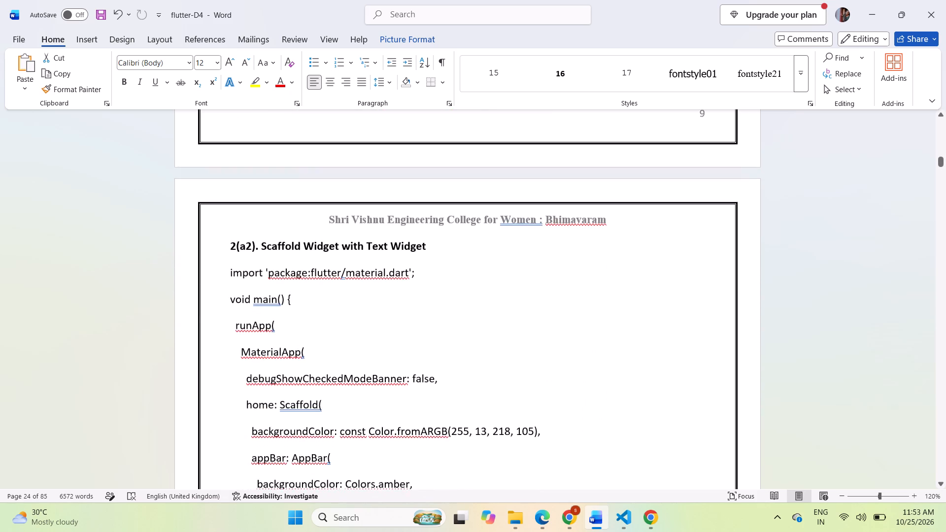
{"action": "scroll", "coordinate": [403, 307], "scroll_direction": "down", "scroll_amount": 4}
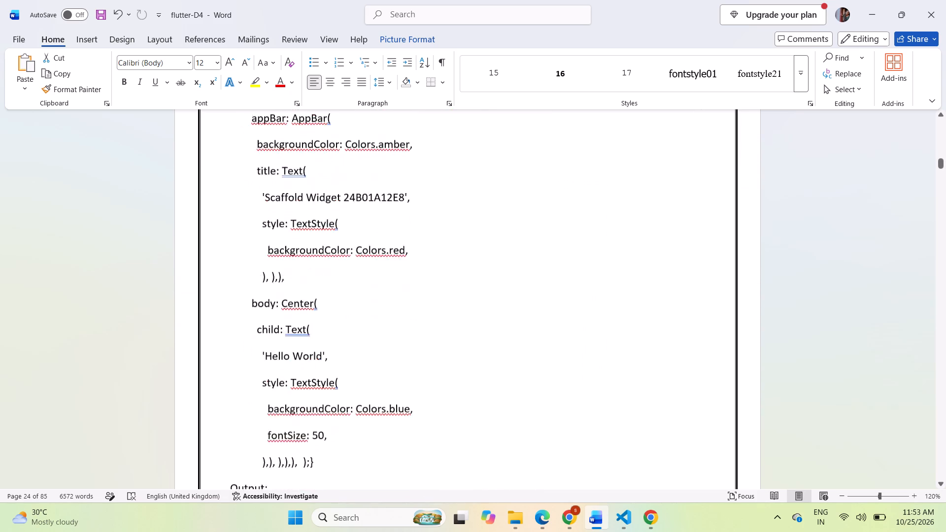
{"action": "scroll", "coordinate": [403, 307], "scroll_direction": "down", "scroll_amount": 3}
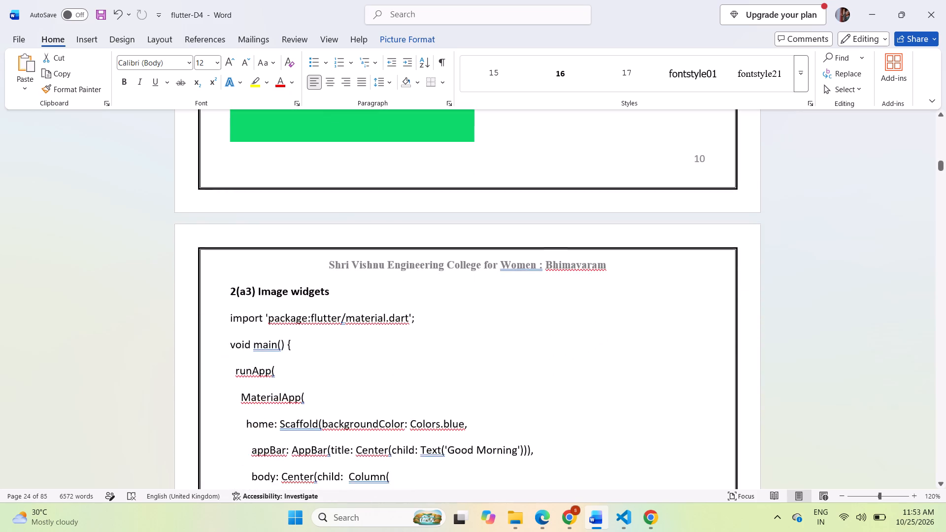
{"action": "scroll", "coordinate": [403, 307], "scroll_direction": "down", "scroll_amount": 6}
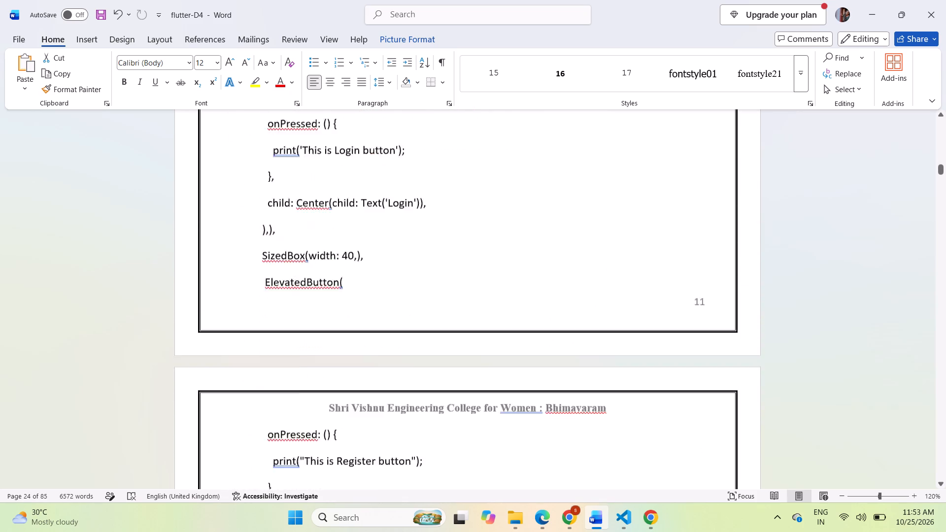
{"action": "scroll", "coordinate": [403, 307], "scroll_direction": "down", "scroll_amount": 2}
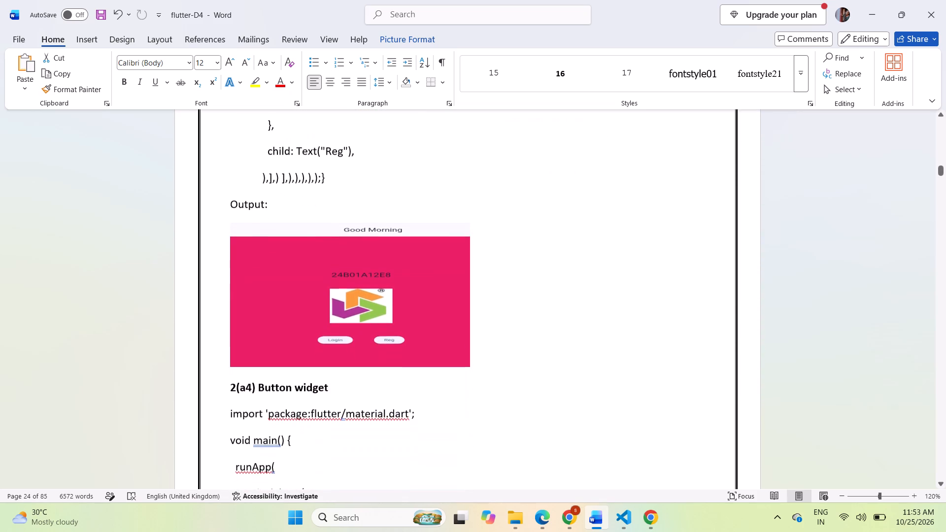
{"action": "scroll", "coordinate": [403, 307], "scroll_direction": "down", "scroll_amount": 1}
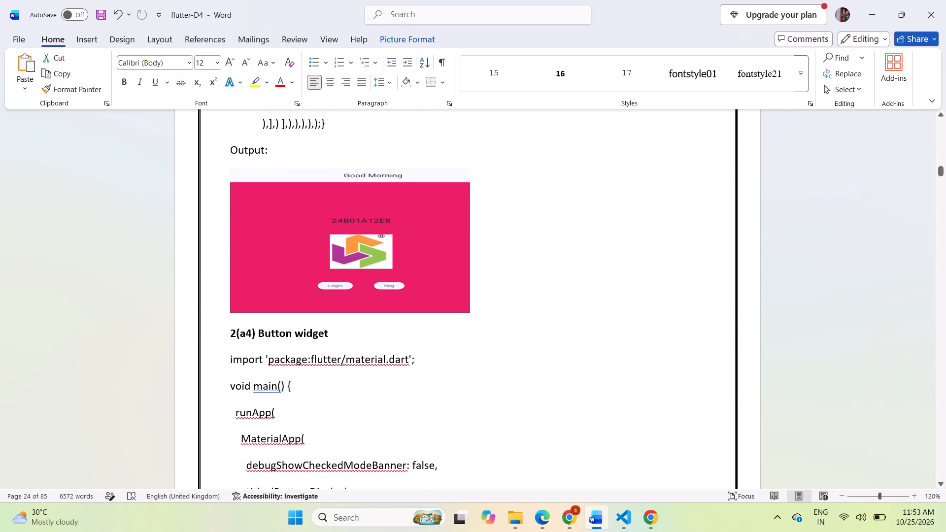
{"action": "scroll", "coordinate": [403, 307], "scroll_direction": "down", "scroll_amount": 3}
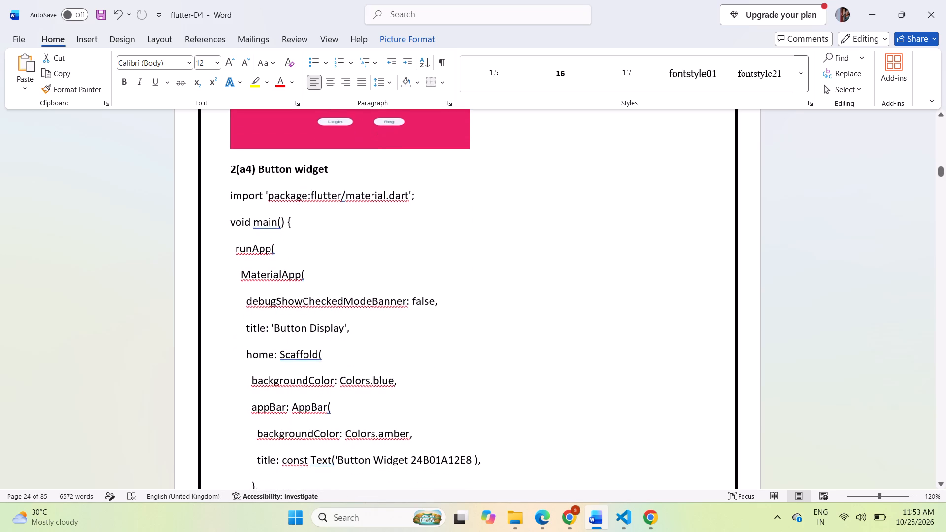
{"action": "scroll", "coordinate": [403, 307], "scroll_direction": "down", "scroll_amount": 3}
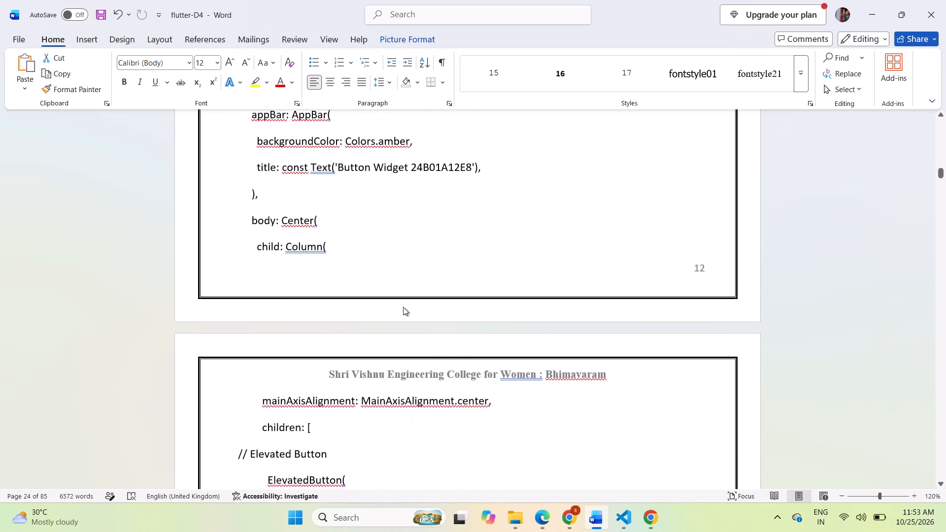
In the 2(a4) button widget code, join the OutlinedButton's closing bracket onto the Image.asset closing bracket line above.
{"action": "scroll", "coordinate": [403, 307], "scroll_direction": "down", "scroll_amount": 2}
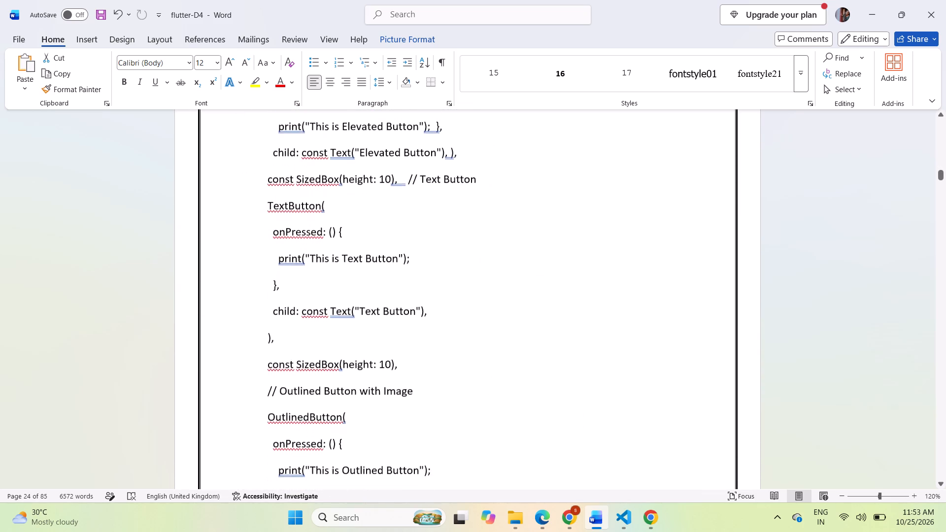
{"action": "scroll", "coordinate": [403, 307], "scroll_direction": "down", "scroll_amount": 1}
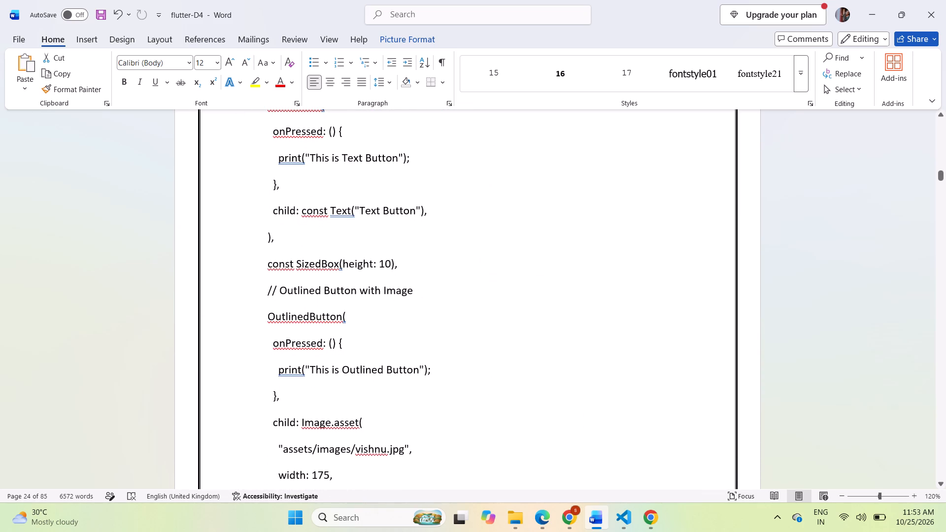
{"action": "scroll", "coordinate": [322, 290], "scroll_direction": "down", "scroll_amount": 3}
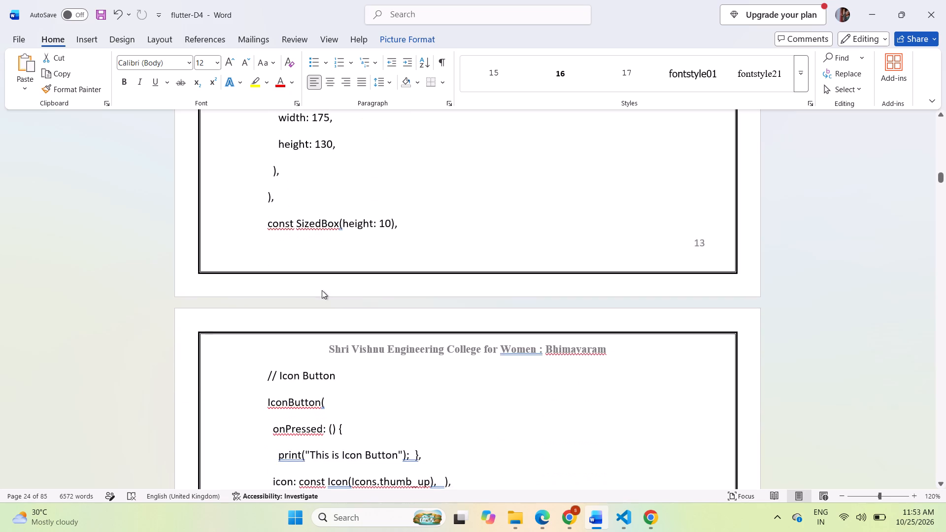
{"action": "left_click", "coordinate": [267, 199]}
{"action": "key", "text": "BackSpace"}
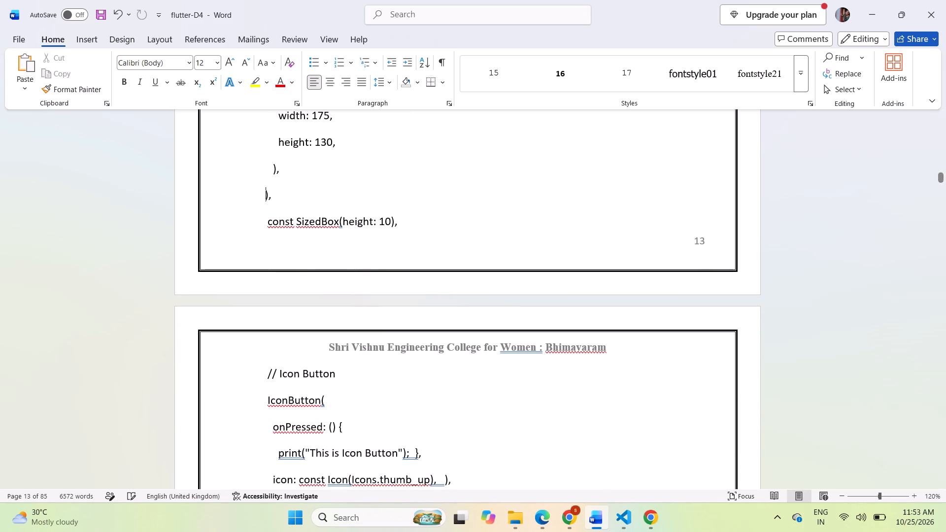
{"action": "key", "text": "BackSpace"}
{"action": "key", "text": "BackSpace"}
{"action": "key", "text": "BackSpace"}
{"action": "key", "text": "BackSpace"}
{"action": "key", "text": "BackSpace"}
{"action": "key", "text": "BackSpace"}
{"action": "key", "text": "BackSpace"}
{"action": "key", "text": "BackSpace"}
{"action": "key", "text": "BackSpace"}
{"action": "key", "text": "BackSpace"}
{"action": "key", "text": "BackSpace"}
{"action": "key", "text": "BackSpace"}
{"action": "key", "text": "BackSpace"}
{"action": "key", "text": "BackSpace"}
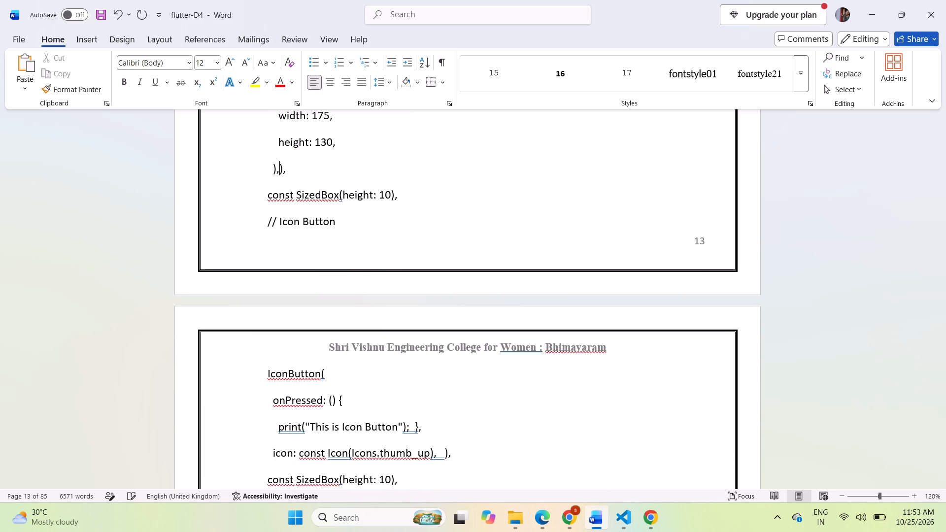
Delete the "// Icon Button" comment line above the IconButton code.
{"action": "left_click_drag", "start_coordinate": [264, 223], "coordinate": [340, 222]}
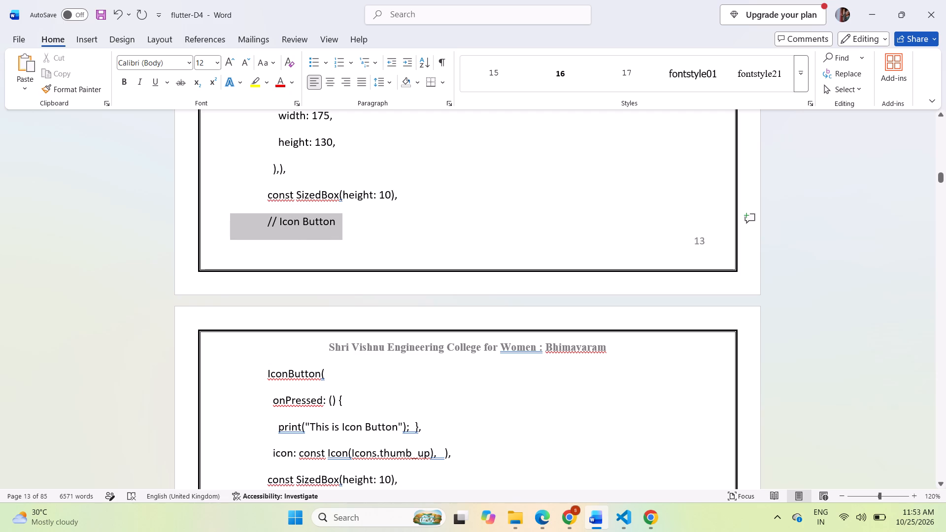
{"action": "left_click_drag", "start_coordinate": [340, 222], "coordinate": [347, 222]}
{"action": "key", "text": "BackSpace"}
In the FloatingActionButton code, join the closing brace of onPressed onto the end of the print line above.
{"action": "scroll", "coordinate": [344, 316], "scroll_direction": "down", "scroll_amount": 1}
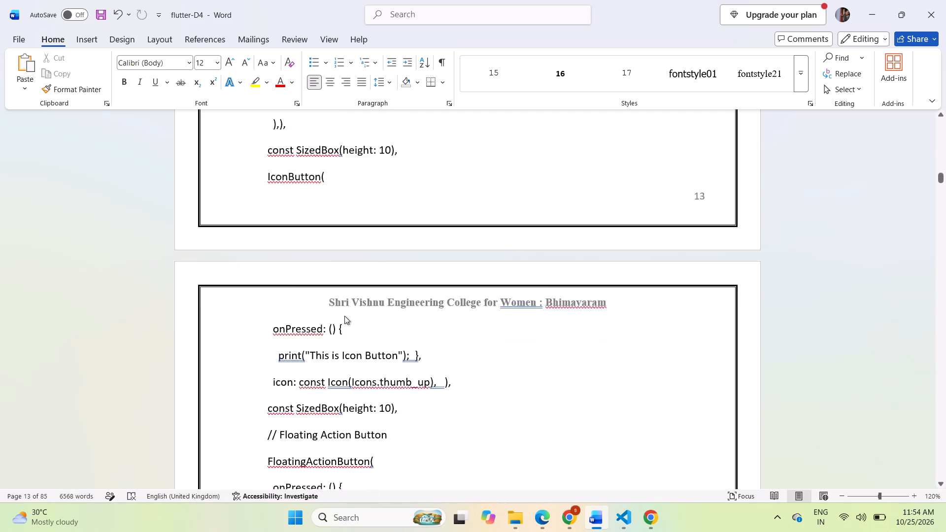
{"action": "scroll", "coordinate": [344, 316], "scroll_direction": "down", "scroll_amount": 1}
{"action": "left_click", "coordinate": [271, 446]}
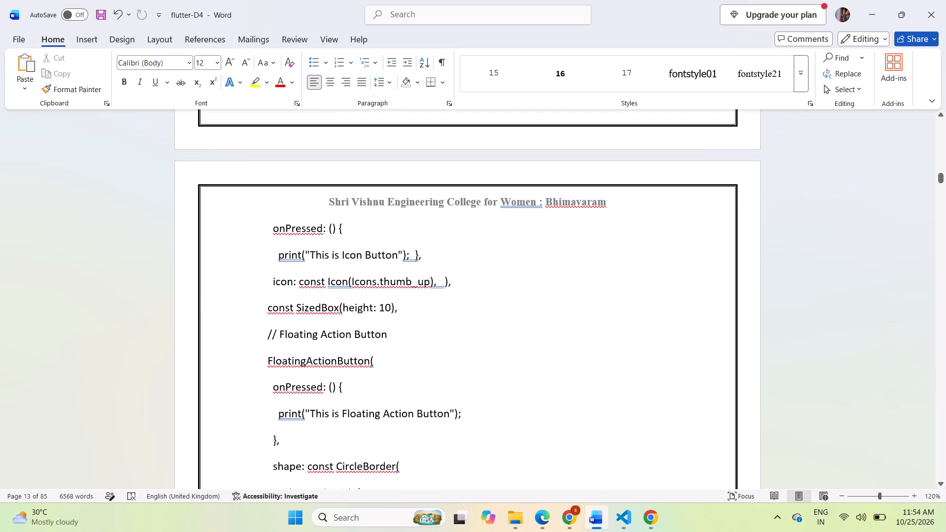
{"action": "key", "text": "BackSpace"}
{"action": "key", "text": "BackSpace"}
{"action": "key", "text": "BackSpace"}
{"action": "key", "text": "BackSpace"}
{"action": "key", "text": "BackSpace"}
{"action": "key", "text": "BackSpace"}
{"action": "key", "text": "BackSpace"}
{"action": "key", "text": "BackSpace"}
{"action": "key", "text": "BackSpace"}
{"action": "key", "text": "BackSpace"}
{"action": "key", "text": "BackSpace"}
{"action": "key", "text": "BackSpace"}
{"action": "key", "text": "BackSpace"}
{"action": "key", "text": "BackSpace"}
{"action": "key", "text": "BackSpace"}
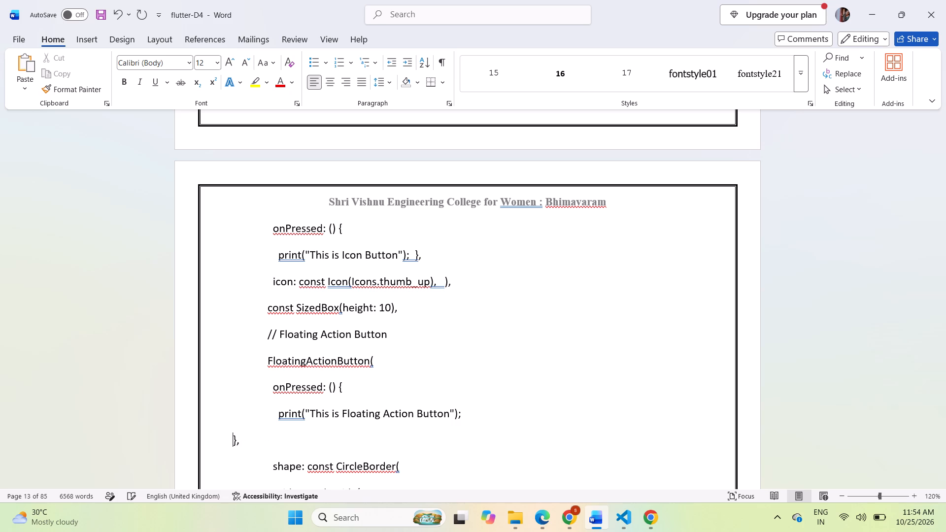
{"action": "key", "text": "BackSpace"}
{"action": "key", "text": "BackSpace"}
Join the CircleBorder's closing bracket directly onto the BorderSide's closing bracket so the line reads ")),".
{"action": "scroll", "coordinate": [294, 466], "scroll_direction": "down", "scroll_amount": 1}
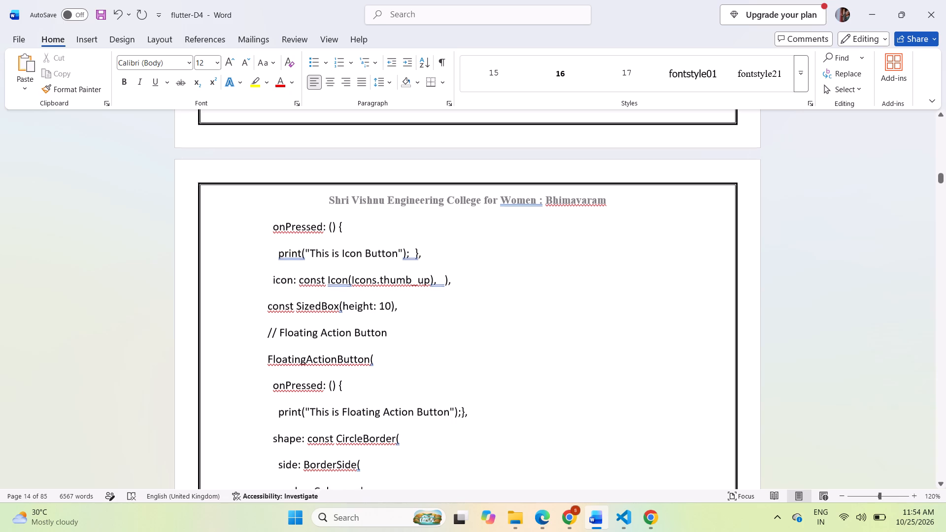
{"action": "scroll", "coordinate": [294, 466], "scroll_direction": "down", "scroll_amount": 2}
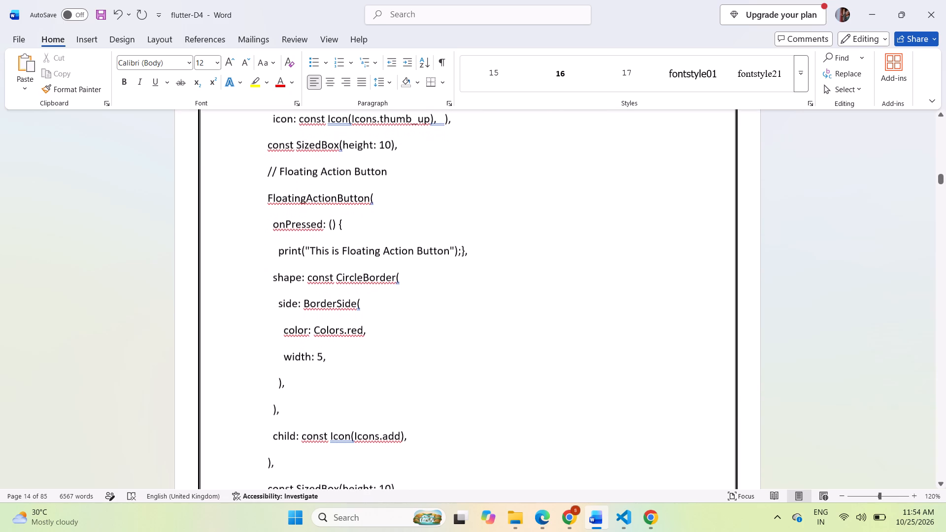
{"action": "left_click", "coordinate": [272, 408]}
{"action": "key", "text": "BackSpace"}
{"action": "key", "text": "BackSpace"}
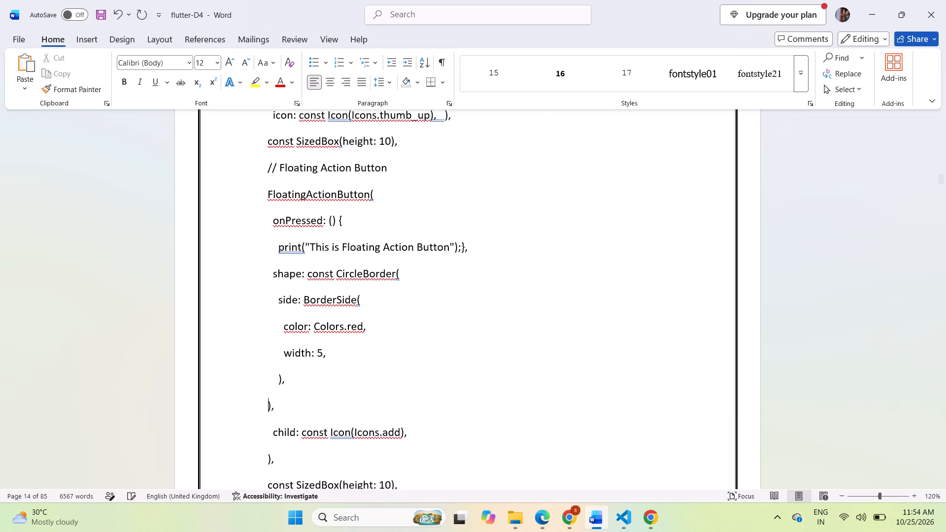
{"action": "key", "text": "BackSpace"}
{"action": "key", "text": "BackSpace"}
{"action": "key", "text": "BackSpace"}
{"action": "key", "text": "BackSpace"}
{"action": "key", "text": "BackSpace"}
{"action": "key", "text": "BackSpace"}
{"action": "key", "text": "BackSpace"}
{"action": "key", "text": "BackSpace"}
{"action": "key", "text": "BackSpace"}
{"action": "key", "text": "BackSpace"}
{"action": "key", "text": "BackSpace"}
{"action": "key", "text": "BackSpace"}
{"action": "key", "text": "BackSpace"}
{"action": "key", "text": "BackSpace"}
{"action": "key", "text": "BackSpace"}
{"action": "key", "text": "BackSpace"}
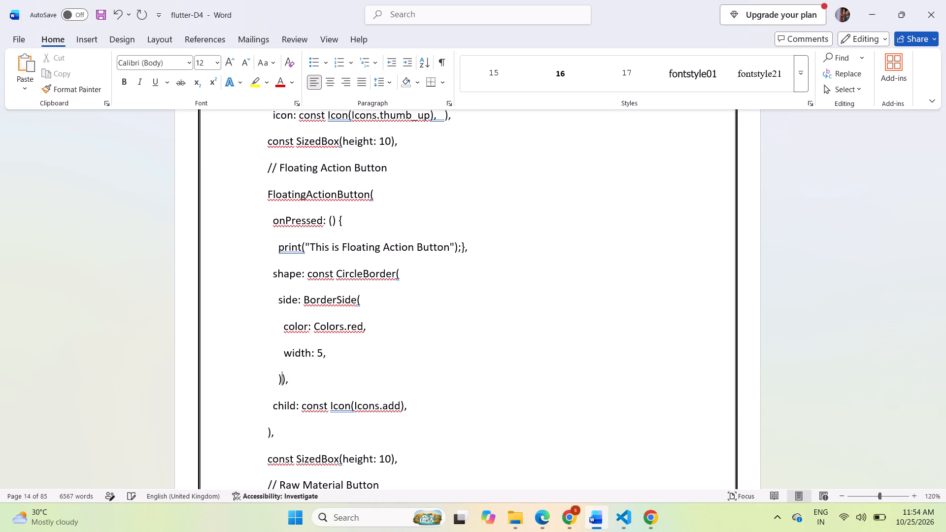
Undo the comma deletion in the FloatingActionButton's CircleBorder closing line so it reads "),),".
{"action": "key", "text": "BackSpace"}
{"action": "key", "text": "ctrl+z"}
{"action": "key", "text": "ctrl+z"}
Join the FloatingActionButton's closing bracket onto the "child: const Icon(Icons.add)," line above, keeping that line's comma.
{"action": "left_click", "coordinate": [265, 433]}
{"action": "key", "text": "BackSpace"}
{"action": "key", "text": "BackSpace"}
{"action": "key", "text": "BackSpace"}
{"action": "key", "text": "BackSpace"}
{"action": "key", "text": "BackSpace"}
{"action": "key", "text": "BackSpace"}
{"action": "key", "text": "BackSpace"}
{"action": "key", "text": "BackSpace"}
{"action": "key", "text": "BackSpace"}
{"action": "key", "text": "BackSpace"}
{"action": "key", "text": "BackSpace"}
{"action": "key", "text": "BackSpace"}
{"action": "key", "text": "BackSpace"}
{"action": "key", "text": "BackSpace"}
{"action": "key", "text": "BackSpace"}
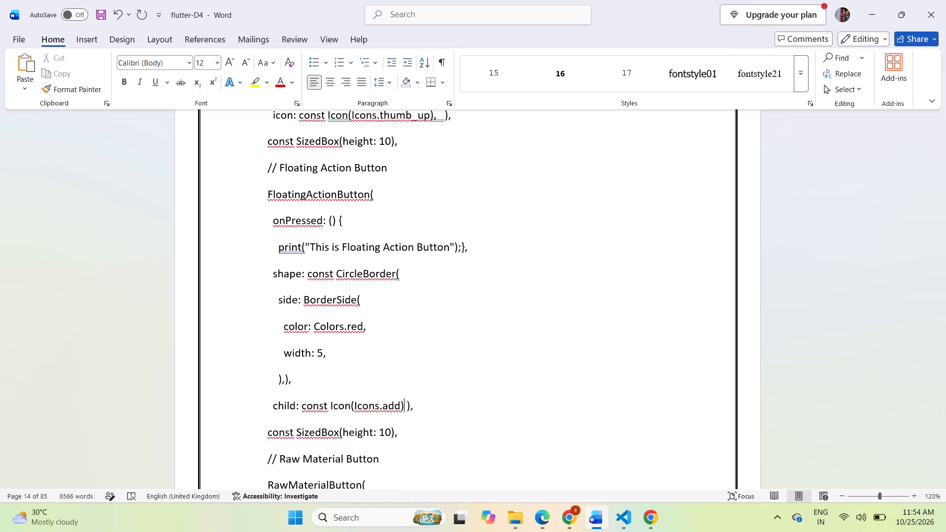
{"action": "key", "text": "ctrl+z"}
{"action": "key", "text": "ctrl+z"}
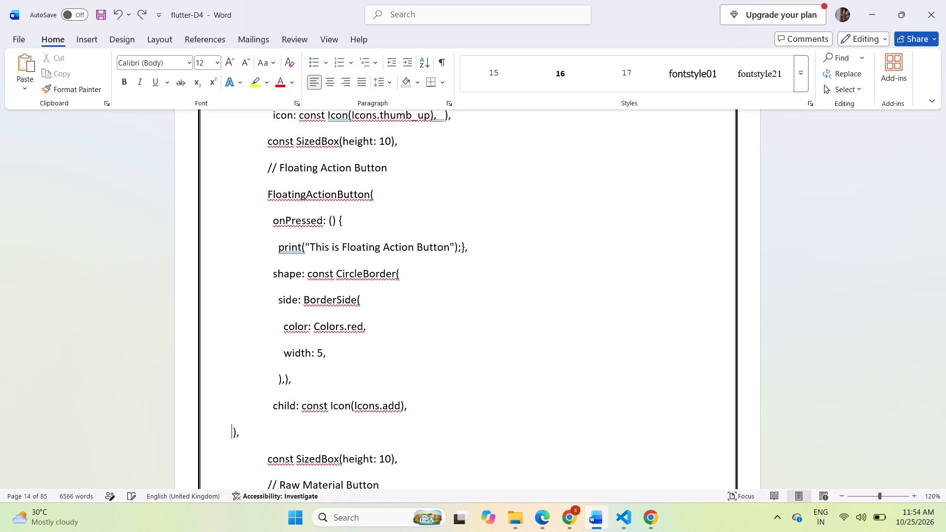
{"action": "key", "text": "BackSpace"}
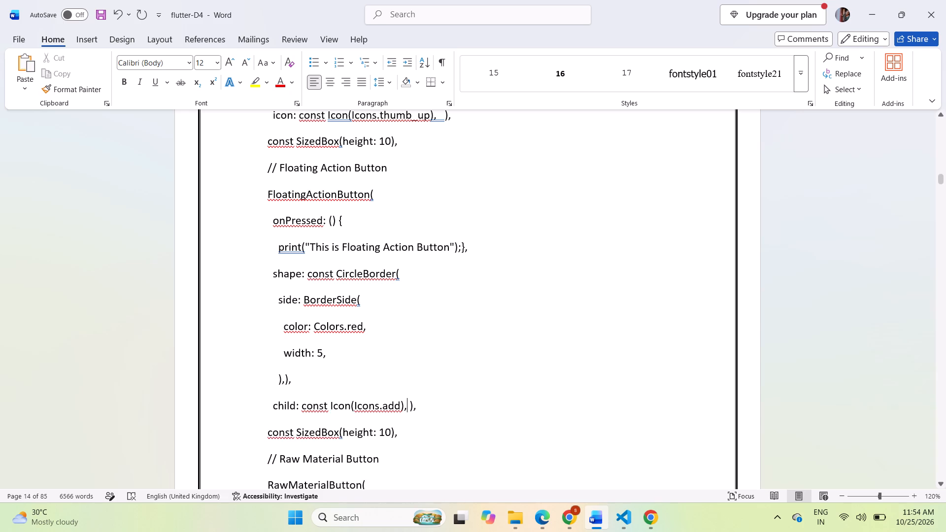
Delete the "// Raw Material Button" comment line above the RawMaterialButton code.
{"action": "left_click_drag", "start_coordinate": [265, 457], "coordinate": [352, 461]}
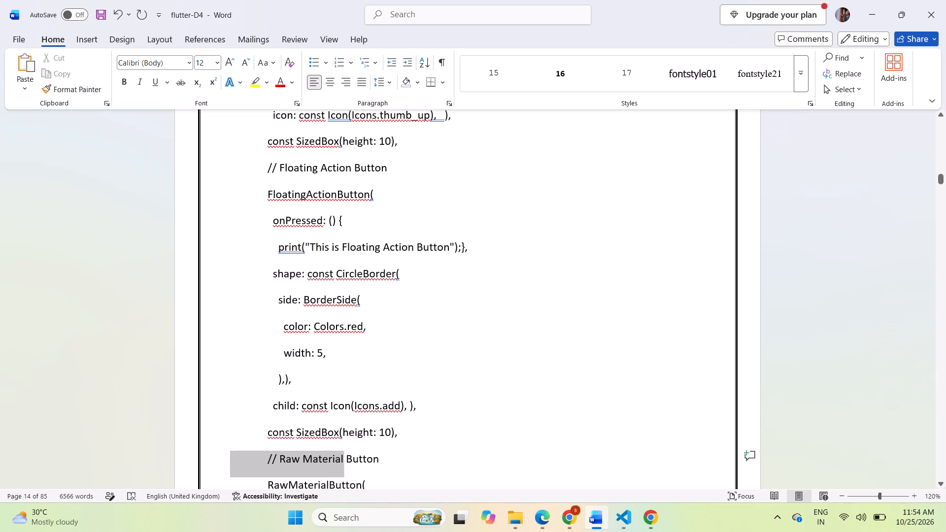
{"action": "left_click_drag", "start_coordinate": [352, 461], "coordinate": [379, 459]}
{"action": "key", "text": "BackSpace"}
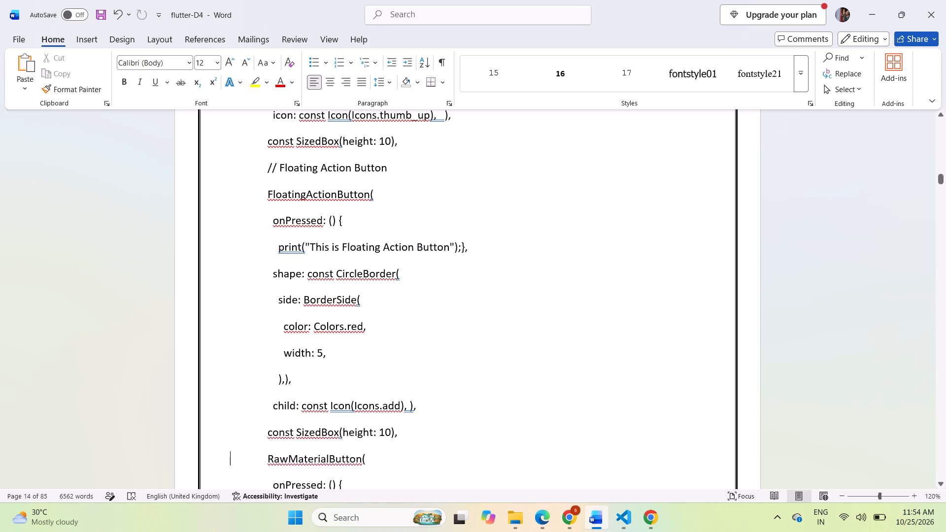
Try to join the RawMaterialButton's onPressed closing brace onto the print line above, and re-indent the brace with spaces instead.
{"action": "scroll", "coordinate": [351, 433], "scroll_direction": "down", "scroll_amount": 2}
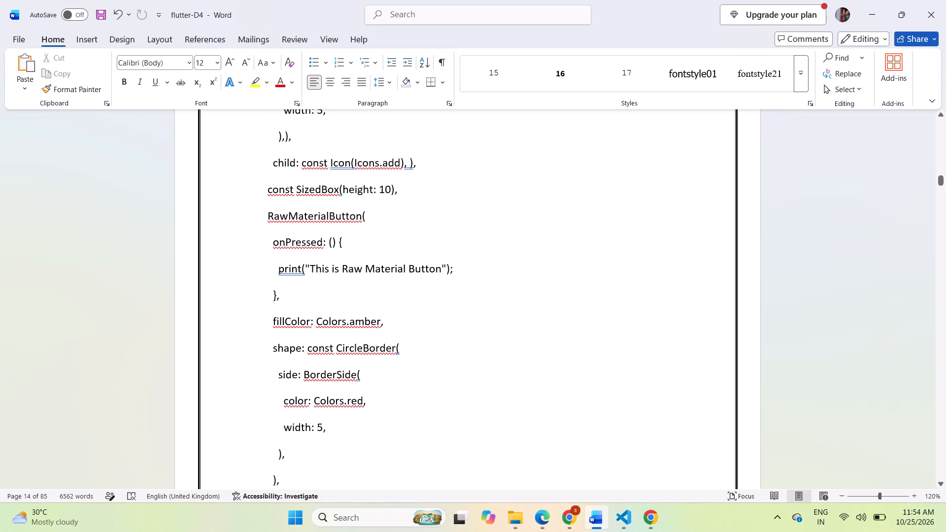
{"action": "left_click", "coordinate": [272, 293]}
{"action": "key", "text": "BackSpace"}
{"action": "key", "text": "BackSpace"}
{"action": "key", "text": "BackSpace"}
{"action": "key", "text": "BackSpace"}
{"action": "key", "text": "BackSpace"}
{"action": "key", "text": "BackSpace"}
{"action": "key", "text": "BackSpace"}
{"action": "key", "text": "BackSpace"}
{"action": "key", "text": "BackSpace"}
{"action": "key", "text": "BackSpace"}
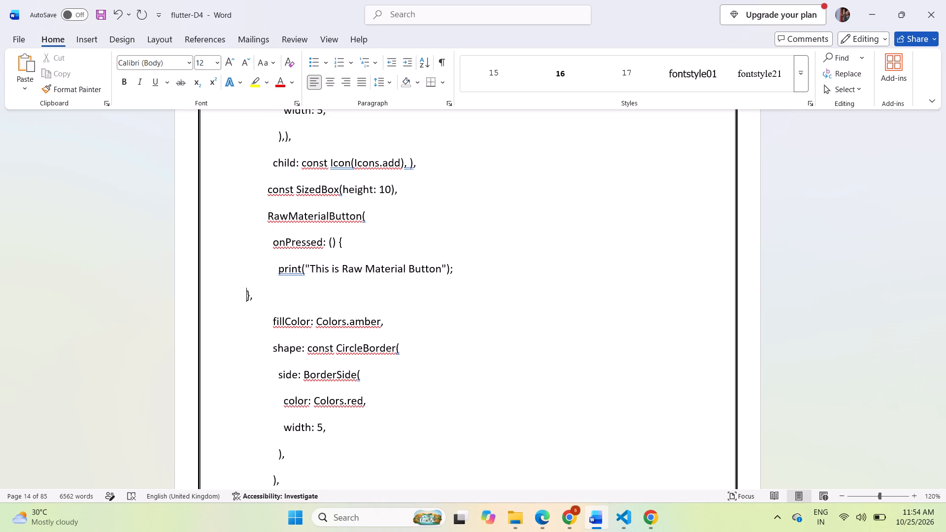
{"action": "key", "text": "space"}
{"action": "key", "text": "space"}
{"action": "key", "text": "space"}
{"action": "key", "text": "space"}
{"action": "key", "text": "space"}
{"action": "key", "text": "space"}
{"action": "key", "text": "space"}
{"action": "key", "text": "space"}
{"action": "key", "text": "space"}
In the RawMaterialButton code, join the CircleBorder's closing bracket onto the BorderSide's closing line so it reads "),),".
{"action": "scroll", "coordinate": [277, 317], "scroll_direction": "down", "scroll_amount": 1}
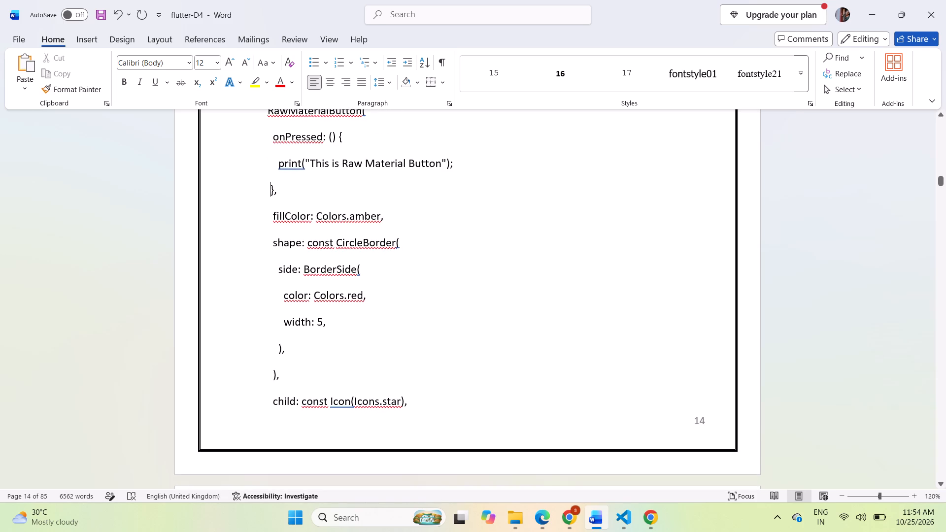
{"action": "left_click", "coordinate": [271, 378]}
{"action": "key", "text": "BackSpace"}
{"action": "key", "text": "BackSpace"}
{"action": "key", "text": "BackSpace"}
{"action": "key", "text": "BackSpace"}
{"action": "key", "text": "BackSpace"}
{"action": "key", "text": "BackSpace"}
{"action": "key", "text": "BackSpace"}
{"action": "key", "text": "BackSpace"}
{"action": "key", "text": "BackSpace"}
{"action": "key", "text": "BackSpace"}
{"action": "key", "text": "BackSpace"}
{"action": "key", "text": "BackSpace"}
{"action": "key", "text": "BackSpace"}
{"action": "key", "text": "BackSpace"}
{"action": "key", "text": "BackSpace"}
{"action": "key", "text": "BackSpace"}
{"action": "key", "text": "BackSpace"}
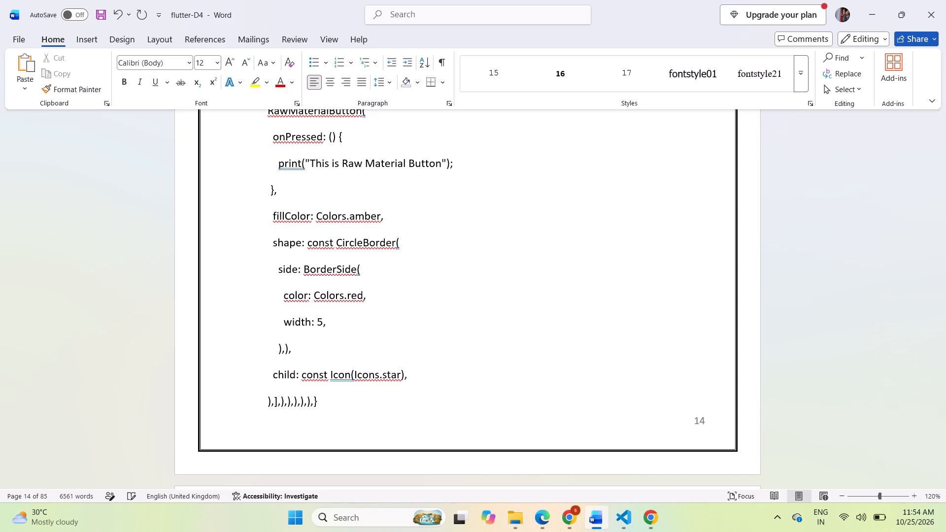
Shrink the output screenshot of the 2(a5) Container Widget program in both height and width.
{"action": "scroll", "coordinate": [290, 403], "scroll_direction": "down", "scroll_amount": 2}
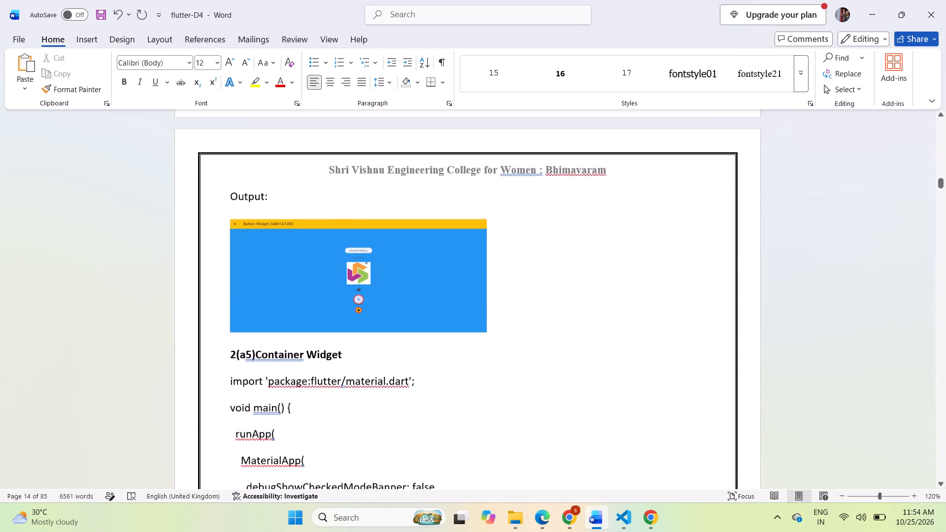
{"action": "scroll", "coordinate": [290, 403], "scroll_direction": "down", "scroll_amount": 4}
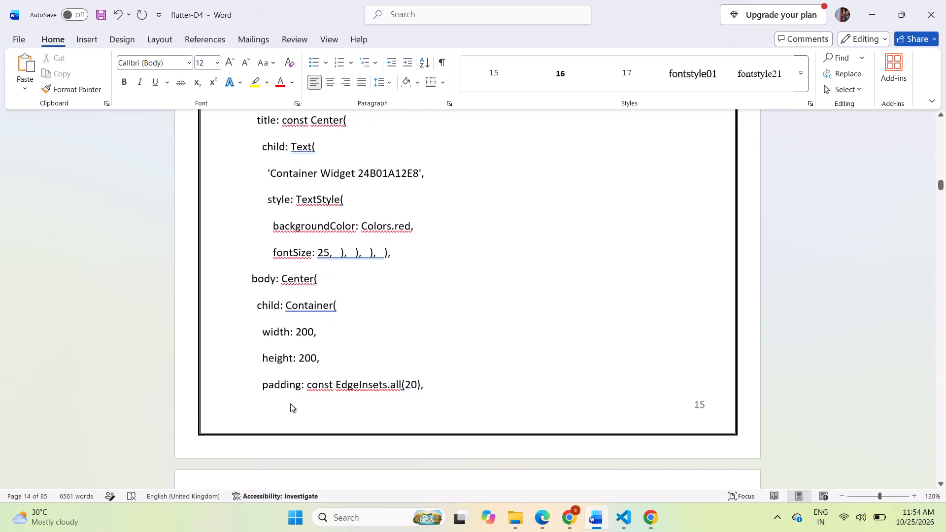
{"action": "scroll", "coordinate": [290, 403], "scroll_direction": "down", "scroll_amount": 2}
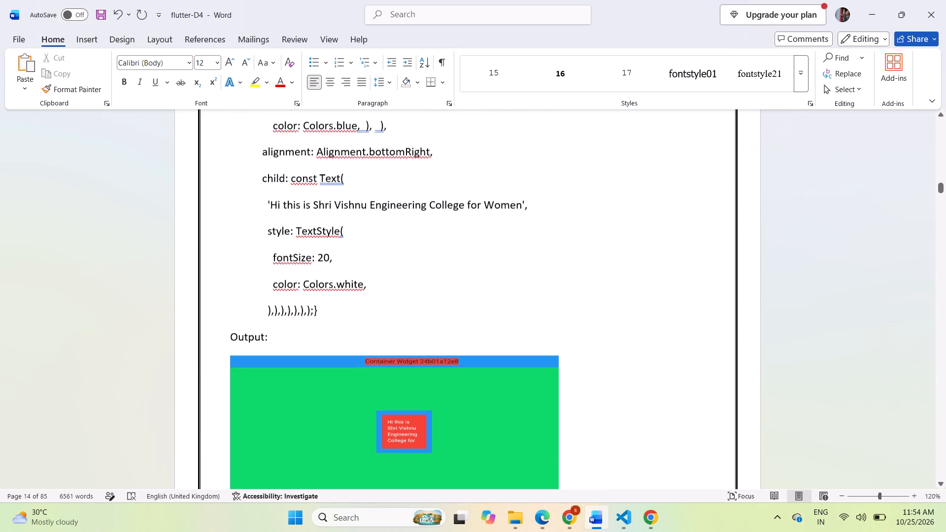
{"action": "scroll", "coordinate": [290, 403], "scroll_direction": "down", "scroll_amount": 1}
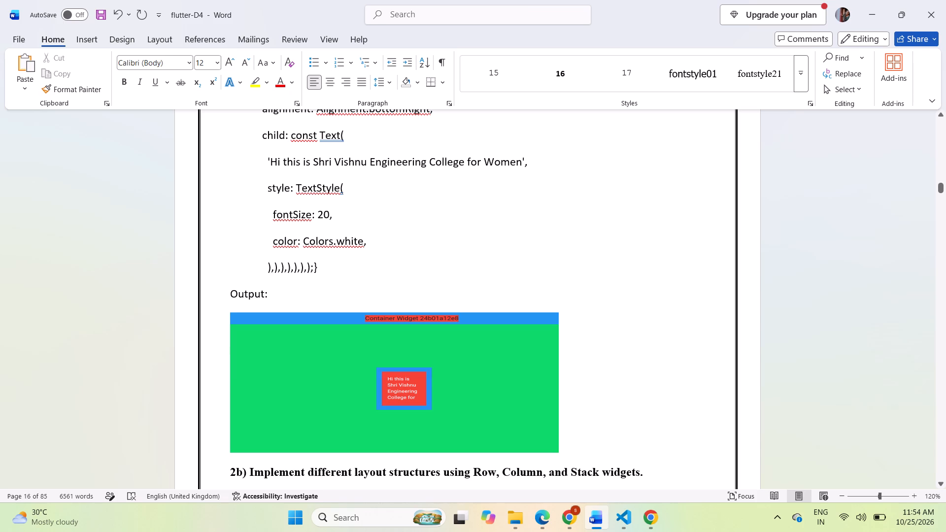
{"action": "left_click", "coordinate": [358, 369]}
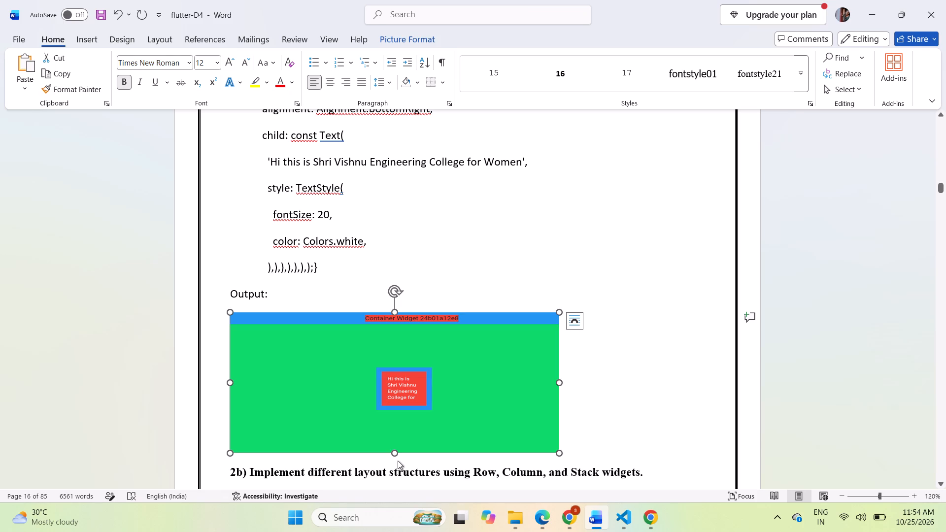
{"action": "left_click_drag", "start_coordinate": [397, 453], "coordinate": [397, 432]}
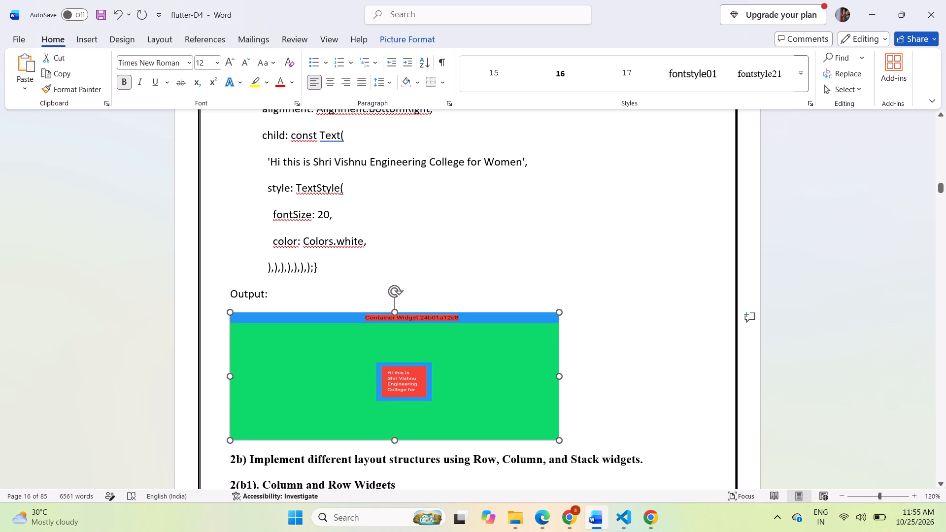
{"action": "left_click_drag", "start_coordinate": [397, 432], "coordinate": [397, 431]}
{"action": "left_click", "coordinate": [558, 375]}
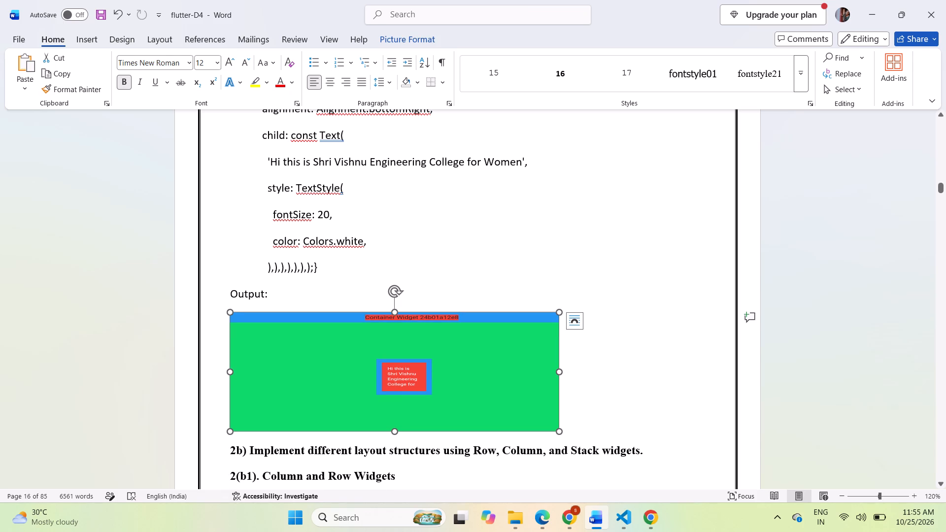
{"action": "left_click_drag", "start_coordinate": [559, 371], "coordinate": [536, 372]}
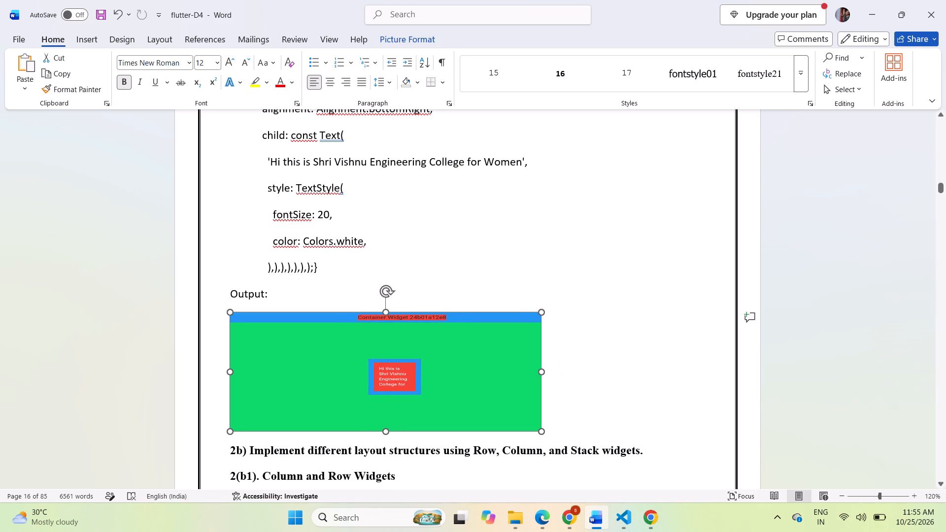
{"action": "left_click_drag", "start_coordinate": [536, 372], "coordinate": [510, 375]}
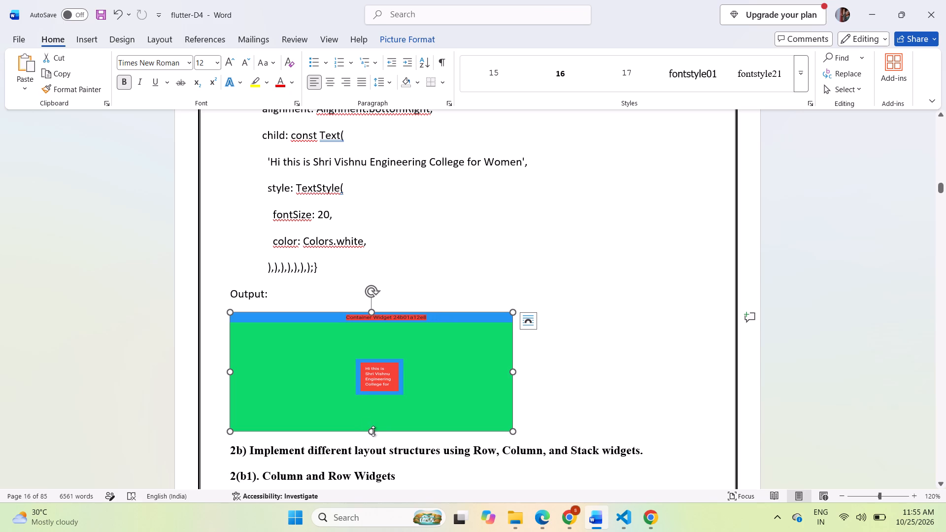
{"action": "left_click_drag", "start_coordinate": [372, 432], "coordinate": [372, 425]}
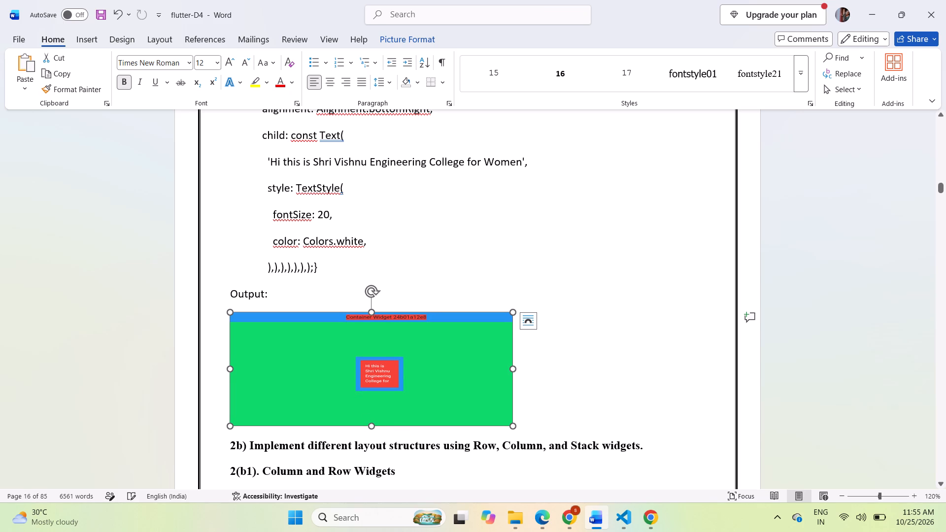
In the 2(b1) code, join the "Welcome" Text's closing bracket onto the TextStyle's closing line so it reads "),),".
{"action": "scroll", "coordinate": [405, 446], "scroll_direction": "down", "scroll_amount": 4}
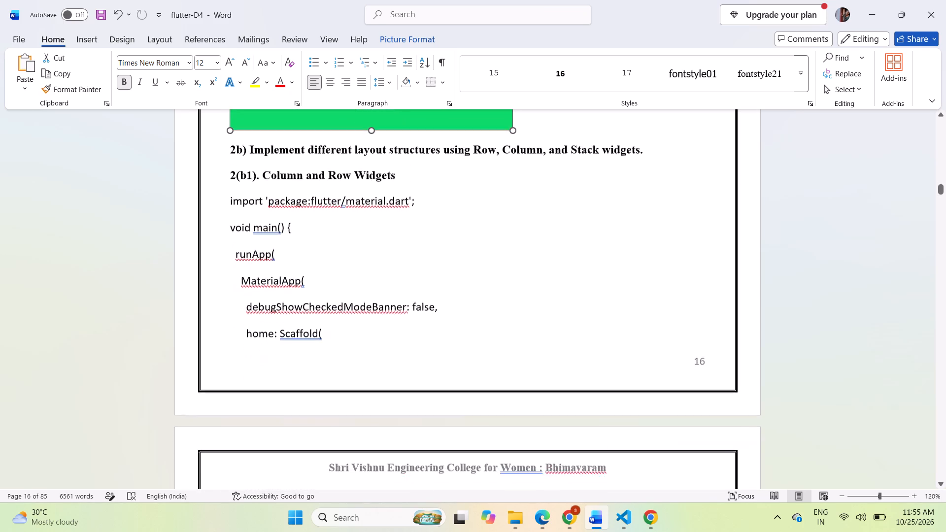
{"action": "scroll", "coordinate": [405, 446], "scroll_direction": "down", "scroll_amount": 2}
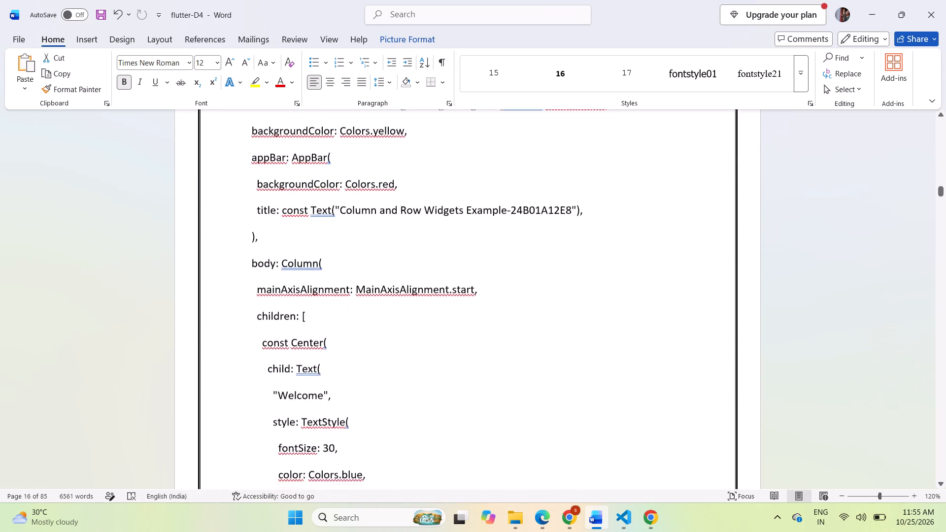
{"action": "scroll", "coordinate": [405, 446], "scroll_direction": "down", "scroll_amount": 1}
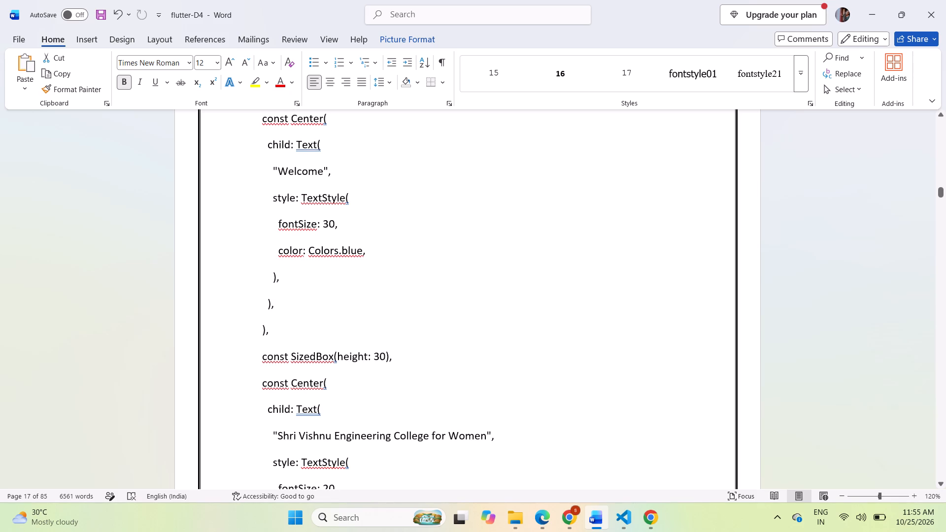
{"action": "left_click", "coordinate": [267, 304]}
{"action": "key", "text": "BackSpace"}
{"action": "key", "text": "BackSpace"}
{"action": "key", "text": "BackSpace"}
{"action": "key", "text": "BackSpace"}
{"action": "key", "text": "BackSpace"}
{"action": "key", "text": "BackSpace"}
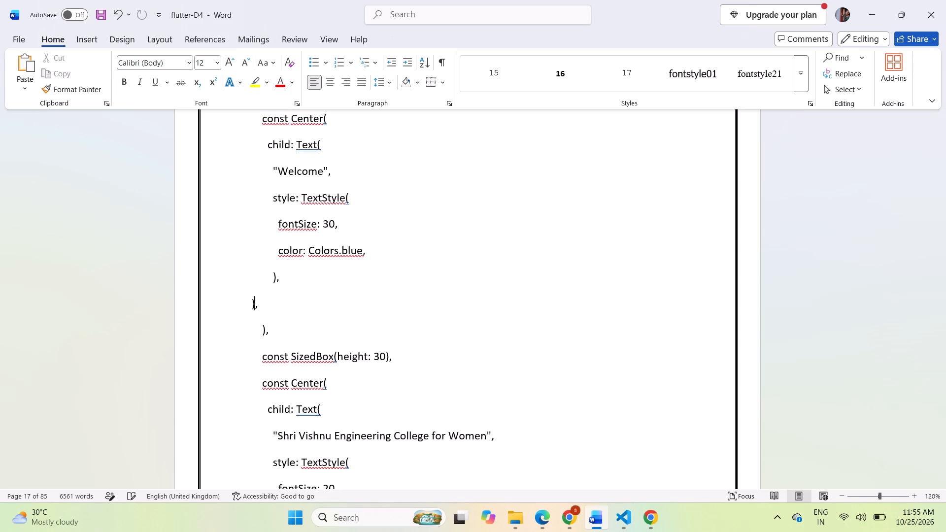
{"action": "key", "text": "BackSpace"}
{"action": "key", "text": "BackSpace"}
{"action": "key", "text": "BackSpace"}
{"action": "key", "text": "BackSpace"}
{"action": "key", "text": "BackSpace"}
{"action": "key", "text": "BackSpace"}
{"action": "key", "text": "BackSpace"}
{"action": "key", "text": "BackSpace"}
{"action": "key", "text": "BackSpace"}
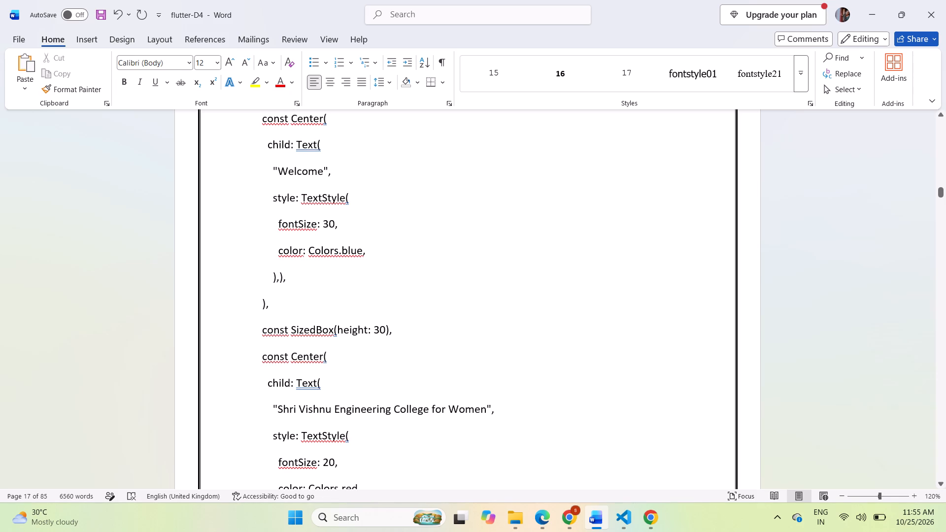
Join the closing bracket of the Center around "Welcome" onto the end of the "),)," line above.
{"action": "left_click", "coordinate": [259, 304]}
{"action": "key", "text": "BackSpace"}
{"action": "key", "text": "BackSpace"}
{"action": "key", "text": "BackSpace"}
{"action": "key", "text": "BackSpace"}
{"action": "key", "text": "BackSpace"}
{"action": "key", "text": "BackSpace"}
{"action": "key", "text": "BackSpace"}
{"action": "key", "text": "BackSpace"}
{"action": "key", "text": "BackSpace"}
{"action": "key", "text": "BackSpace"}
{"action": "key", "text": "BackSpace"}
{"action": "key", "text": "BackSpace"}
Join the closing bracket of the "Shri Vishnu Engineering College for Women" Text onto the TextStyle's closing line so it reads "),),".
{"action": "scroll", "coordinate": [297, 346], "scroll_direction": "down", "scroll_amount": 1}
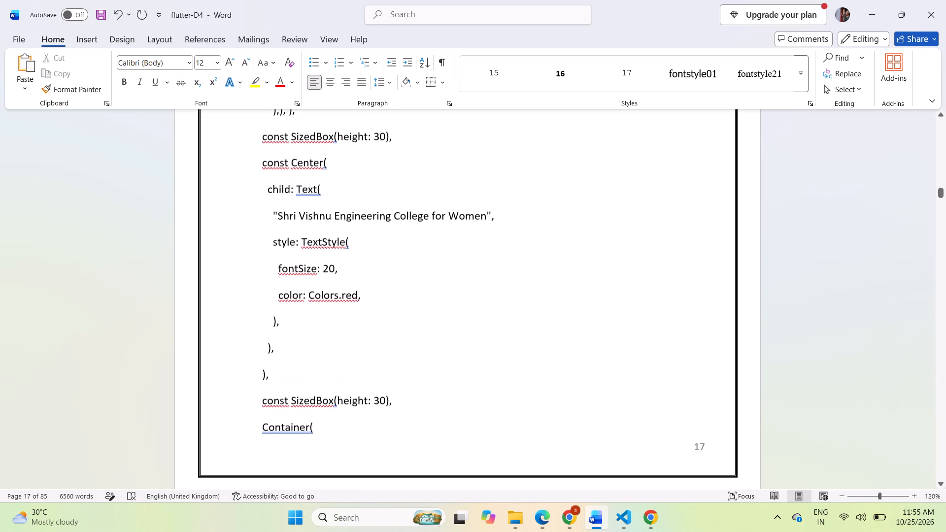
{"action": "left_click", "coordinate": [267, 350]}
{"action": "key", "text": "BackSpace"}
{"action": "key", "text": "BackSpace"}
{"action": "key", "text": "BackSpace"}
{"action": "key", "text": "BackSpace"}
{"action": "key", "text": "BackSpace"}
{"action": "key", "text": "BackSpace"}
{"action": "key", "text": "BackSpace"}
{"action": "key", "text": "BackSpace"}
{"action": "key", "text": "BackSpace"}
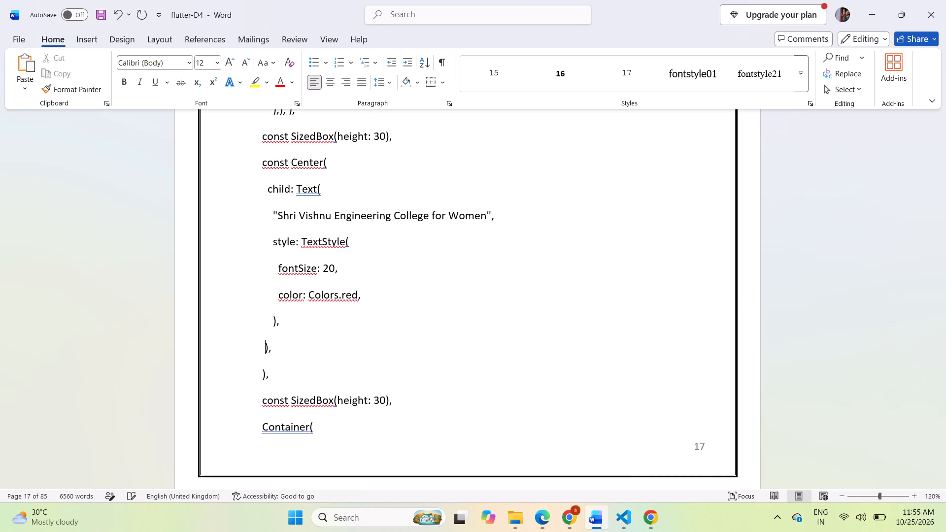
{"action": "key", "text": "BackSpace"}
{"action": "key", "text": "BackSpace"}
{"action": "key", "text": "BackSpace"}
{"action": "key", "text": "BackSpace"}
{"action": "key", "text": "BackSpace"}
{"action": "key", "text": "BackSpace"}
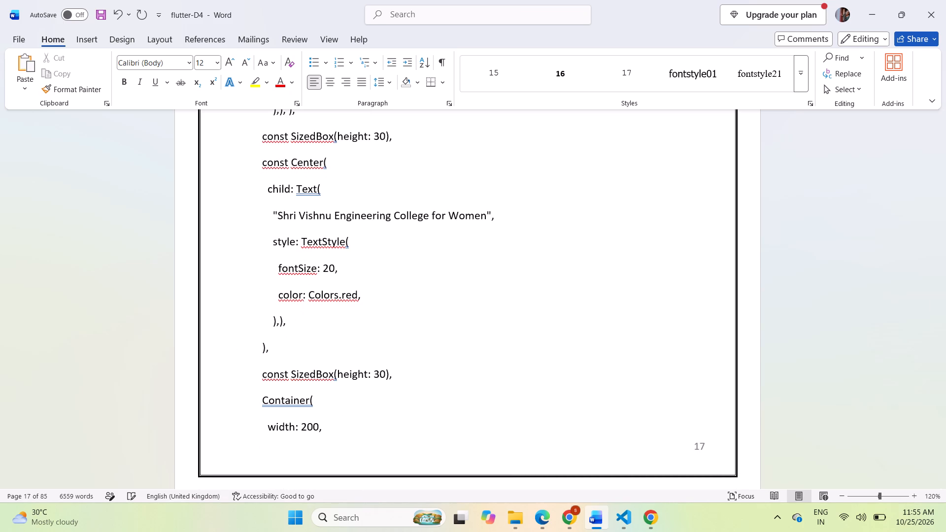
Join the closing bracket of the Center around the college name onto the line above, restoring the comma so it reads "),),),".
{"action": "left_click", "coordinate": [261, 349]}
{"action": "key", "text": "BackSpace"}
{"action": "key", "text": "BackSpace"}
{"action": "key", "text": "BackSpace"}
{"action": "key", "text": "BackSpace"}
{"action": "key", "text": "BackSpace"}
{"action": "key", "text": "BackSpace"}
{"action": "key", "text": "BackSpace"}
{"action": "key", "text": "BackSpace"}
{"action": "key", "text": "BackSpace"}
{"action": "key", "text": "BackSpace"}
{"action": "key", "text": "BackSpace"}
{"action": "key", "text": "BackSpace"}
{"action": "key", "text": "BackSpace"}
{"action": "key", "text": "BackSpace"}
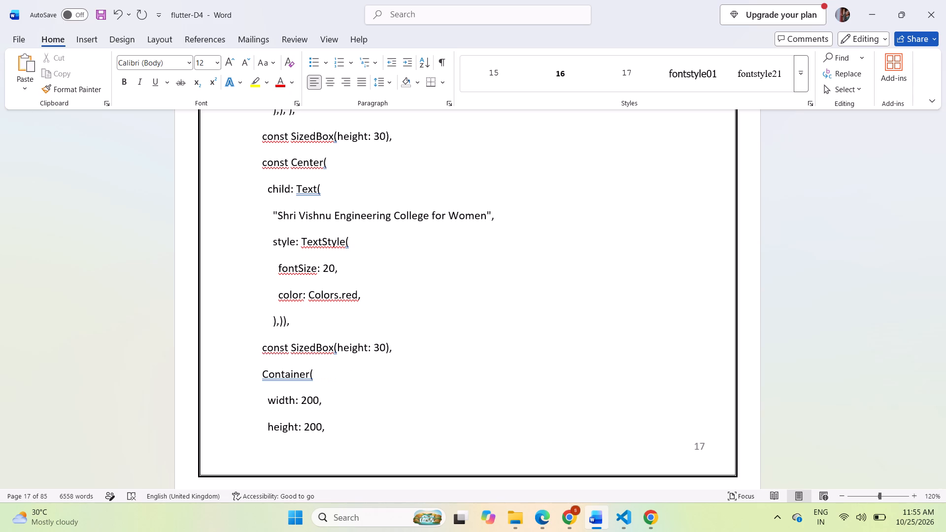
{"action": "key", "text": "comma"}
Join the closing bracket of the Container with the vishnu.jpg CircleAvatar onto the CircleAvatar's closing line so it reads "), ),".
{"action": "scroll", "coordinate": [261, 349], "scroll_direction": "down", "scroll_amount": 2}
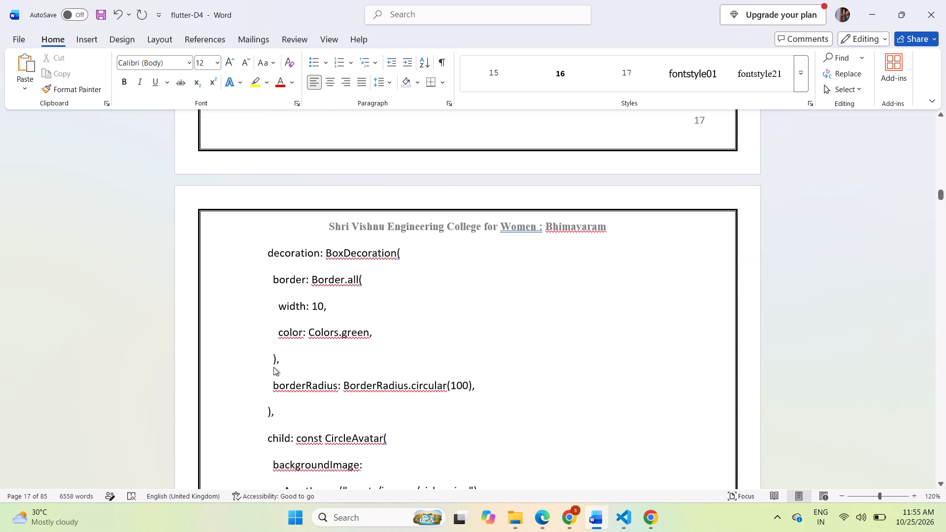
{"action": "scroll", "coordinate": [272, 411], "scroll_direction": "down", "scroll_amount": 2}
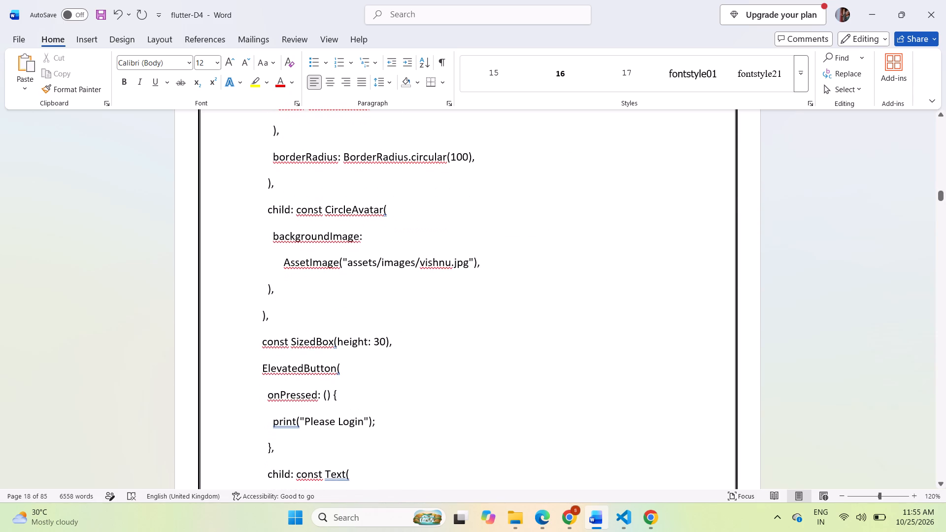
{"action": "left_click", "coordinate": [259, 316]}
{"action": "key", "text": "BackSpace"}
{"action": "key", "text": "BackSpace"}
{"action": "key", "text": "BackSpace"}
{"action": "key", "text": "BackSpace"}
{"action": "key", "text": "BackSpace"}
{"action": "key", "text": "BackSpace"}
{"action": "key", "text": "BackSpace"}
{"action": "key", "text": "BackSpace"}
{"action": "key", "text": "BackSpace"}
{"action": "key", "text": "BackSpace"}
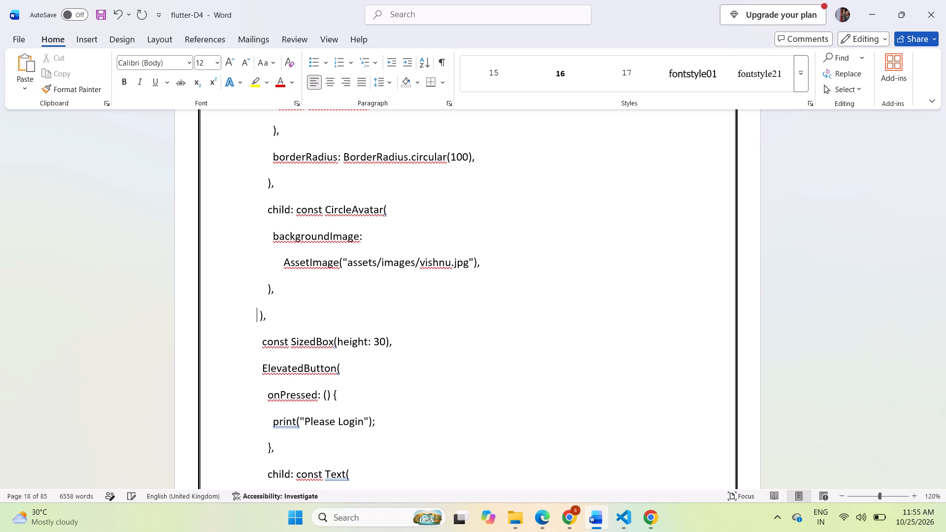
{"action": "key", "text": "BackSpace"}
{"action": "key", "text": "BackSpace"}
Join the closing bracket of the "Login Page" ElevatedButton onto its Text's closing line so it reads "),),".
{"action": "scroll", "coordinate": [274, 324], "scroll_direction": "down", "scroll_amount": 1}
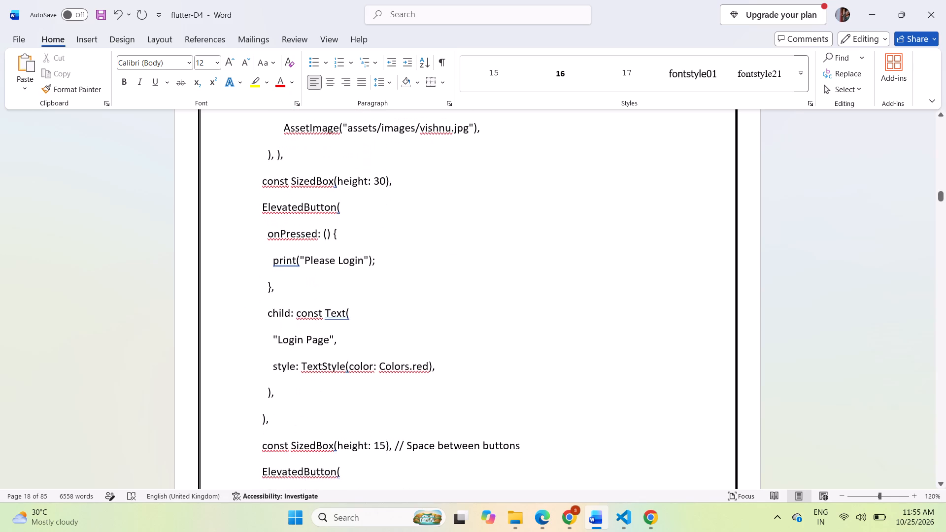
{"action": "left_click", "coordinate": [261, 420]}
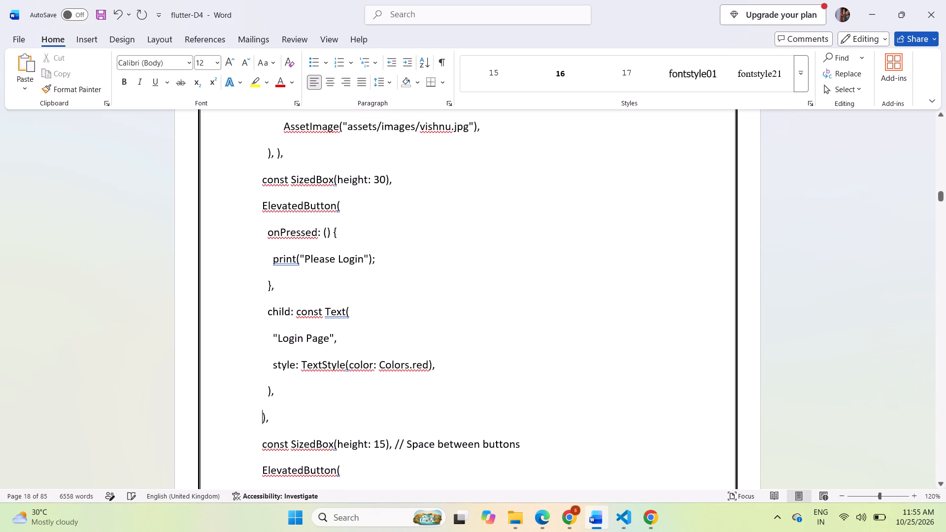
{"action": "key", "text": "BackSpace"}
{"action": "key", "text": "BackSpace"}
{"action": "key", "text": "BackSpace"}
{"action": "key", "text": "BackSpace"}
{"action": "key", "text": "BackSpace"}
{"action": "key", "text": "BackSpace"}
{"action": "key", "text": "BackSpace"}
{"action": "key", "text": "BackSpace"}
{"action": "key", "text": "BackSpace"}
{"action": "key", "text": "BackSpace"}
{"action": "key", "text": "BackSpace"}
{"action": "key", "text": "BackSpace"}
{"action": "key", "text": "BackSpace"}
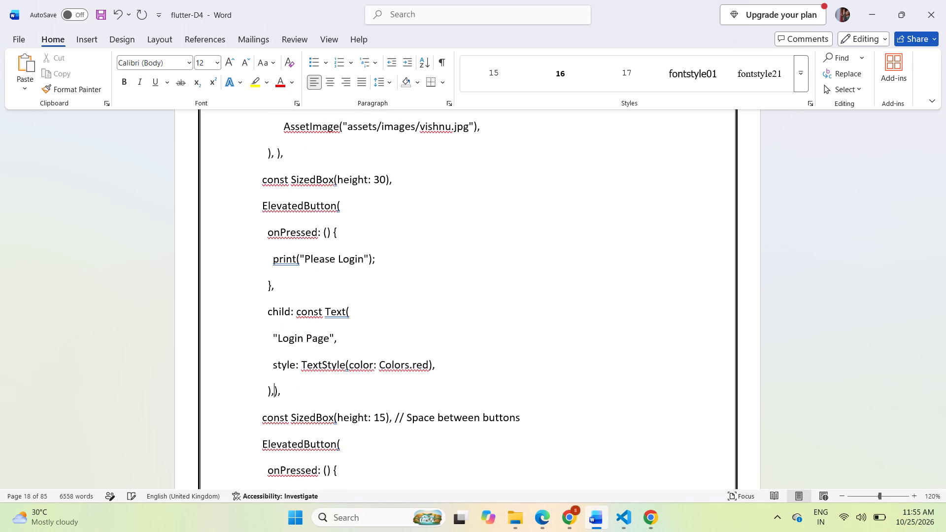
In the Stack Widget Example code, join the AppBar's closing bracket onto the title Text's closing line so it reads "), ),".
{"action": "scroll", "coordinate": [261, 420], "scroll_direction": "down", "scroll_amount": 3}
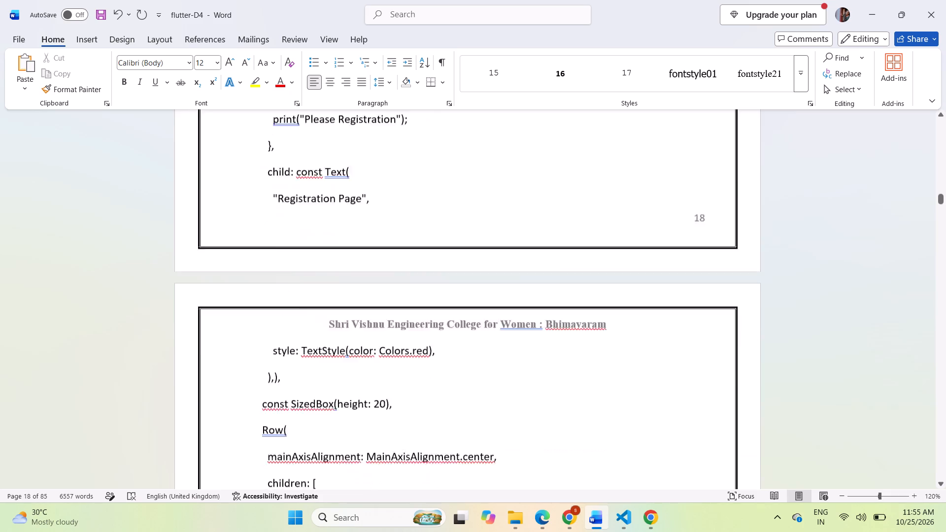
{"action": "scroll", "coordinate": [261, 420], "scroll_direction": "down", "scroll_amount": 3}
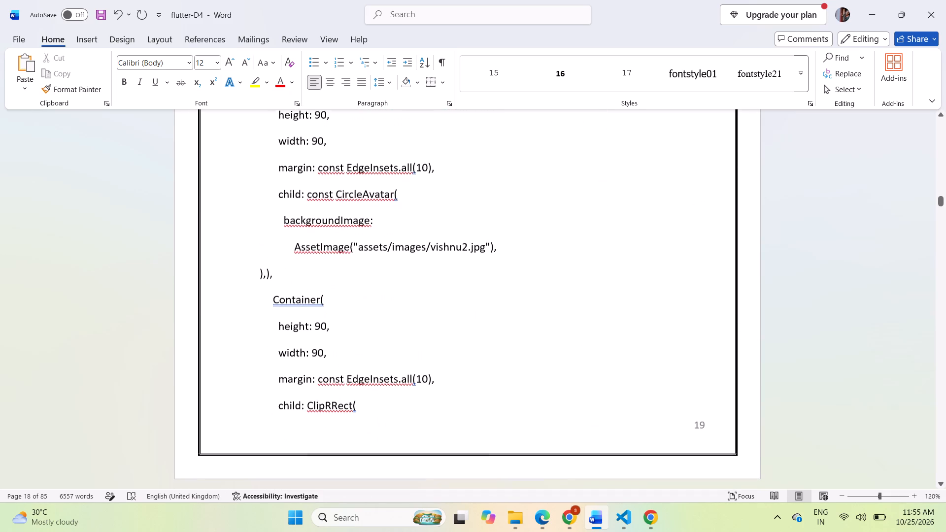
{"action": "scroll", "coordinate": [261, 420], "scroll_direction": "down", "scroll_amount": 3}
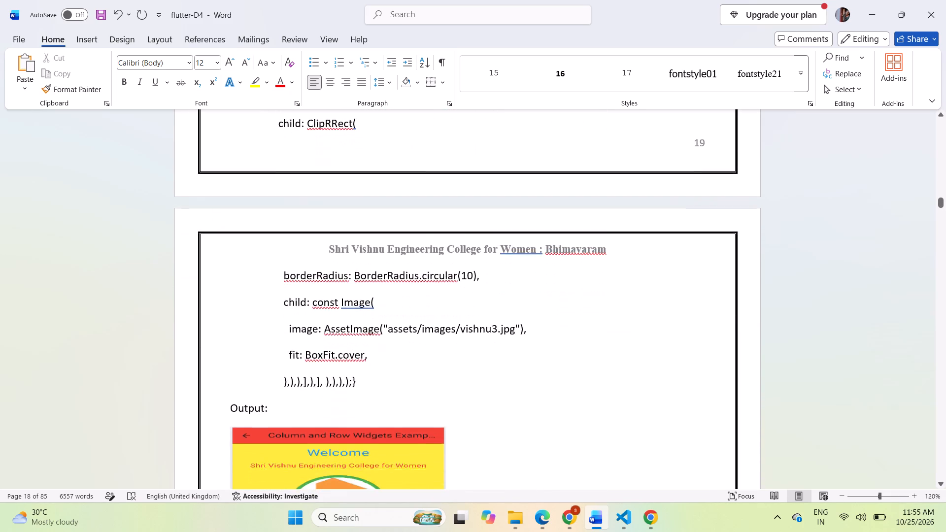
{"action": "scroll", "coordinate": [261, 420], "scroll_direction": "down", "scroll_amount": 4}
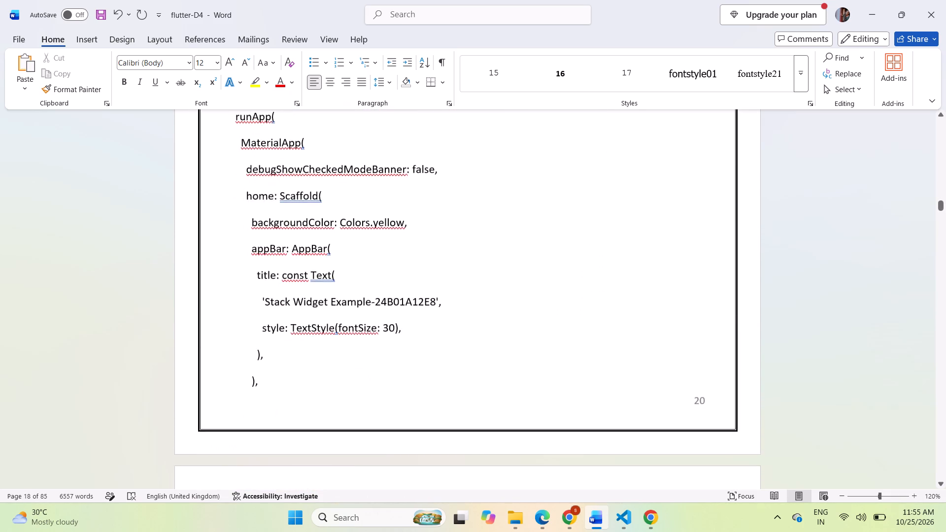
{"action": "scroll", "coordinate": [261, 420], "scroll_direction": "down", "scroll_amount": 1}
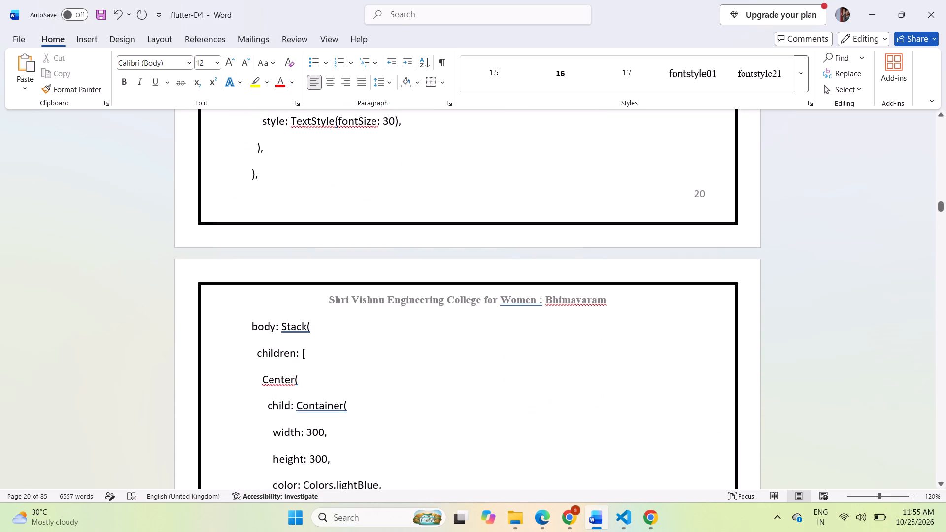
{"action": "left_click", "coordinate": [248, 173]}
{"action": "key", "text": "BackSpace"}
{"action": "key", "text": "BackSpace"}
{"action": "key", "text": "BackSpace"}
{"action": "key", "text": "BackSpace"}
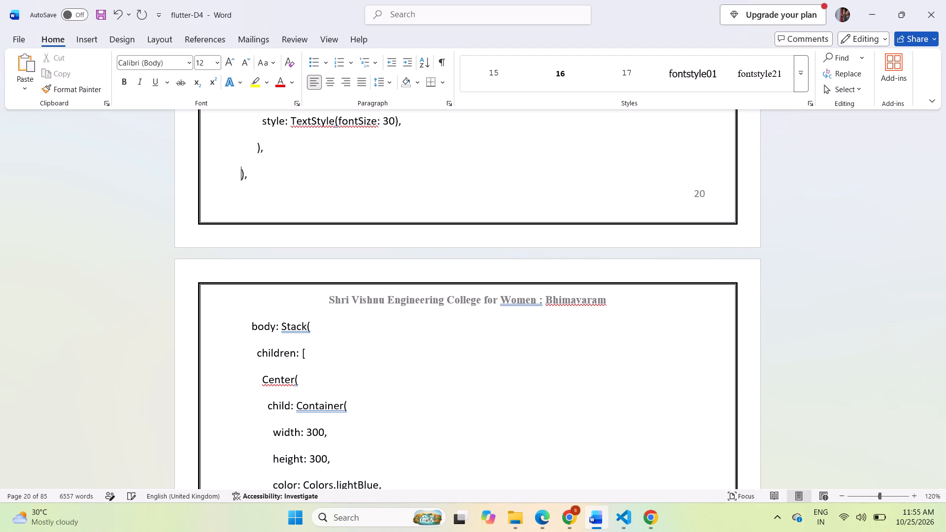
{"action": "key", "text": "BackSpace"}
{"action": "key", "text": "BackSpace"}
{"action": "key", "text": "BackSpace"}
{"action": "key", "text": "BackSpace"}
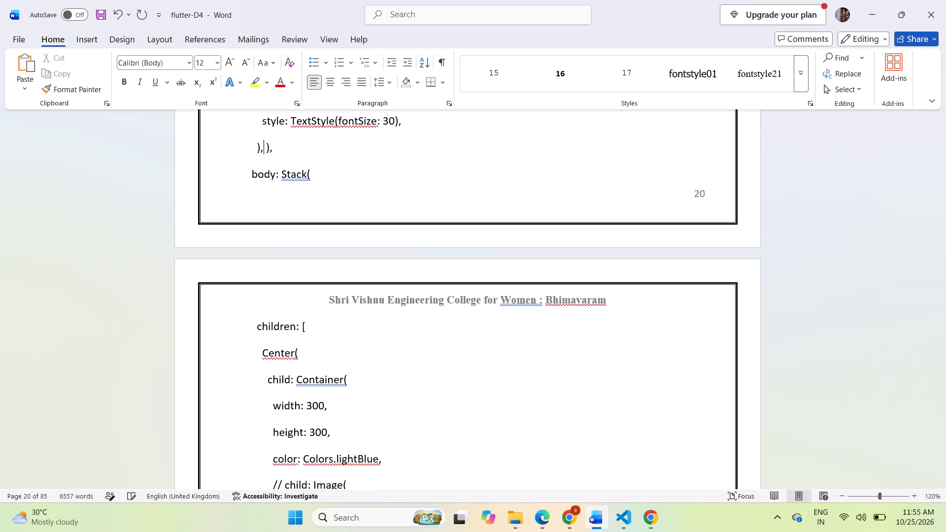
Review the rest of the Stack widget code and its output page for closing brackets and layout that need tidying.
{"action": "scroll", "coordinate": [248, 173], "scroll_direction": "down", "scroll_amount": 2}
{"action": "scroll", "coordinate": [278, 149], "scroll_direction": "up", "scroll_amount": 1}
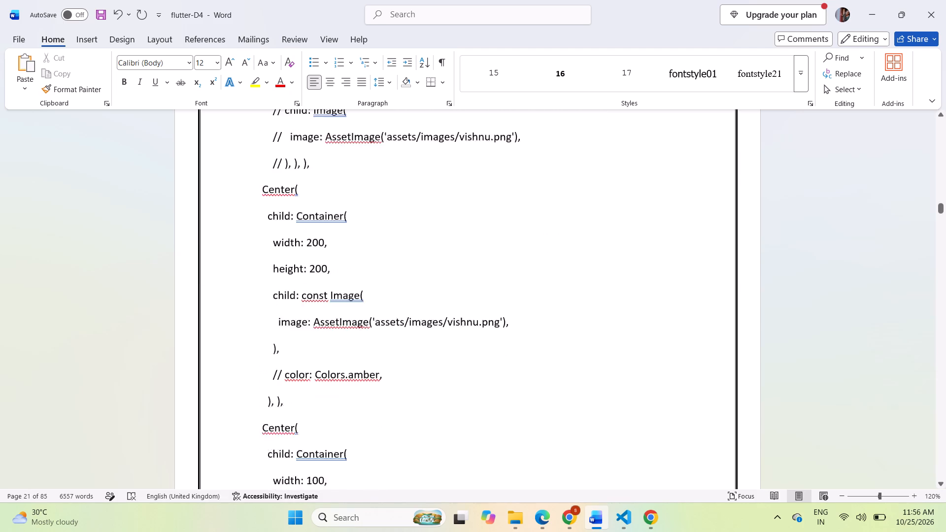
{"action": "scroll", "coordinate": [278, 149], "scroll_direction": "up", "scroll_amount": 1}
{"action": "scroll", "coordinate": [292, 240], "scroll_direction": "down", "scroll_amount": 1}
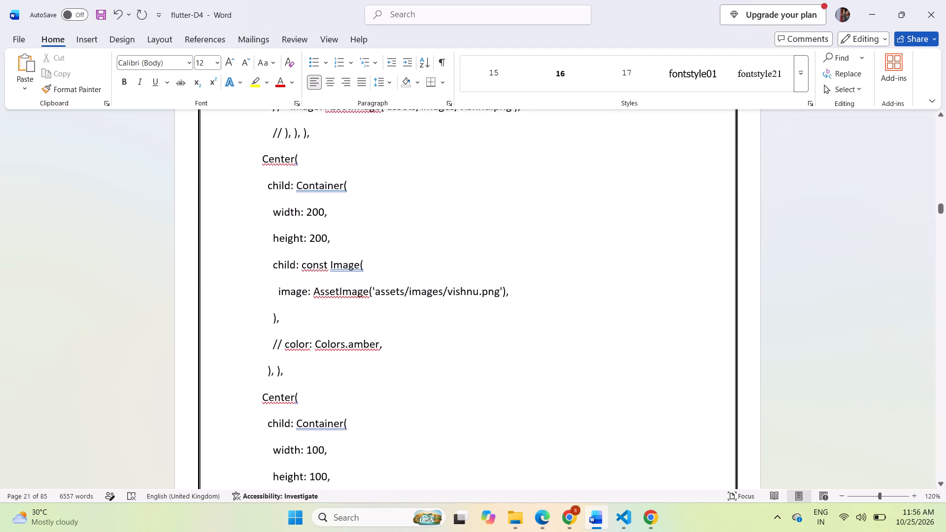
{"action": "scroll", "coordinate": [292, 240], "scroll_direction": "down", "scroll_amount": 2}
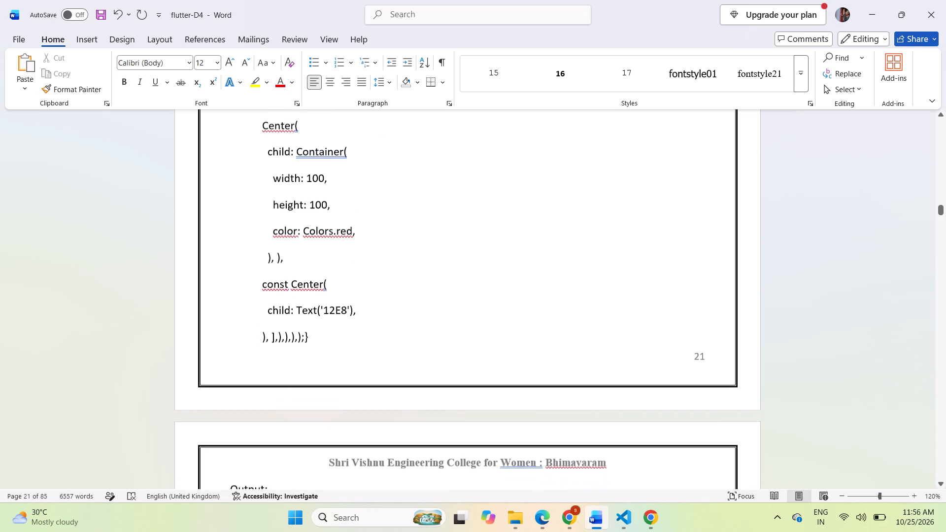
{"action": "scroll", "coordinate": [292, 240], "scroll_direction": "down", "scroll_amount": 2}
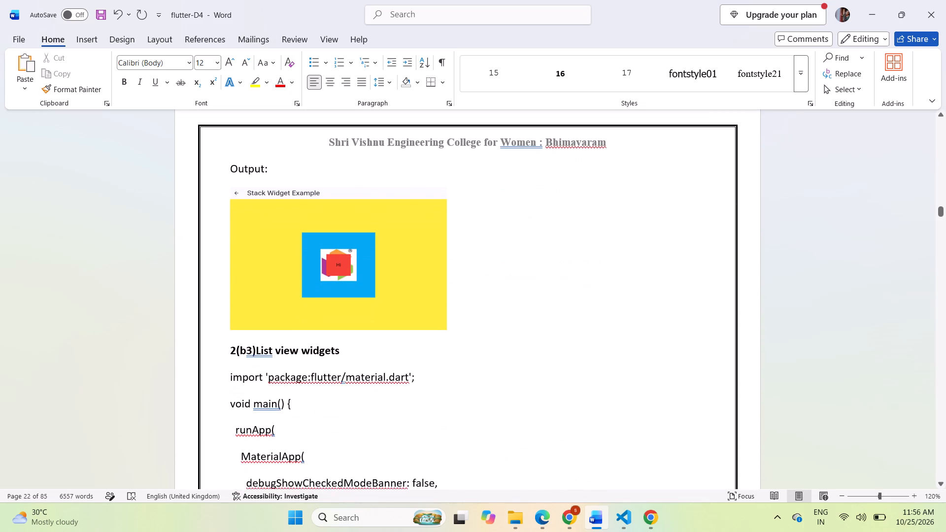
Review the 2(b3) List view widgets code, its output and the placement of the 2(b4) heading that follows.
{"action": "scroll", "coordinate": [300, 281], "scroll_direction": "down", "scroll_amount": 4}
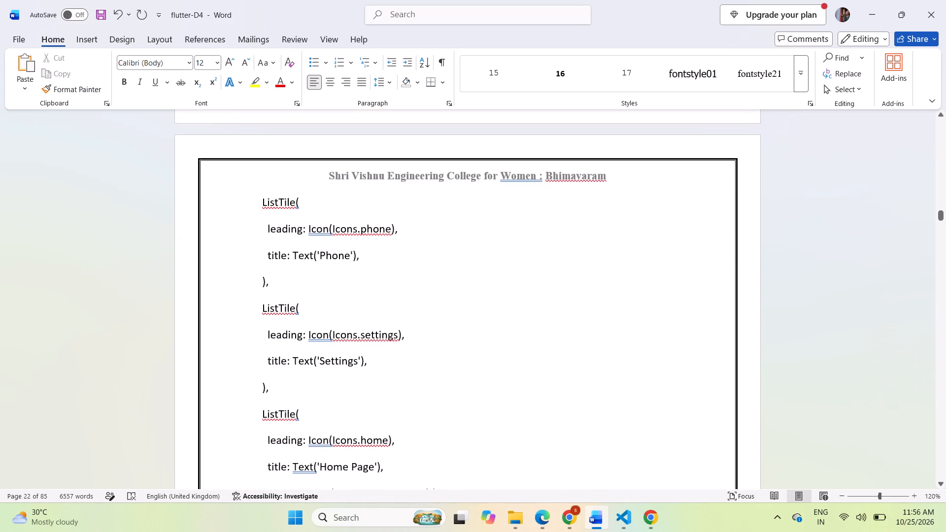
{"action": "scroll", "coordinate": [288, 344], "scroll_direction": "down", "scroll_amount": 5}
{"action": "scroll", "coordinate": [288, 344], "scroll_direction": "up", "scroll_amount": 2}
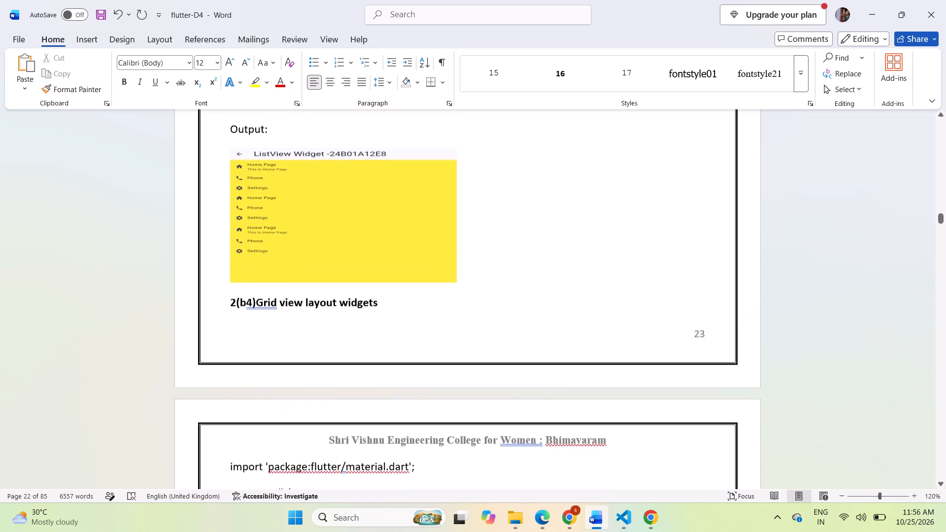
{"action": "scroll", "coordinate": [288, 344], "scroll_direction": "up", "scroll_amount": 4}
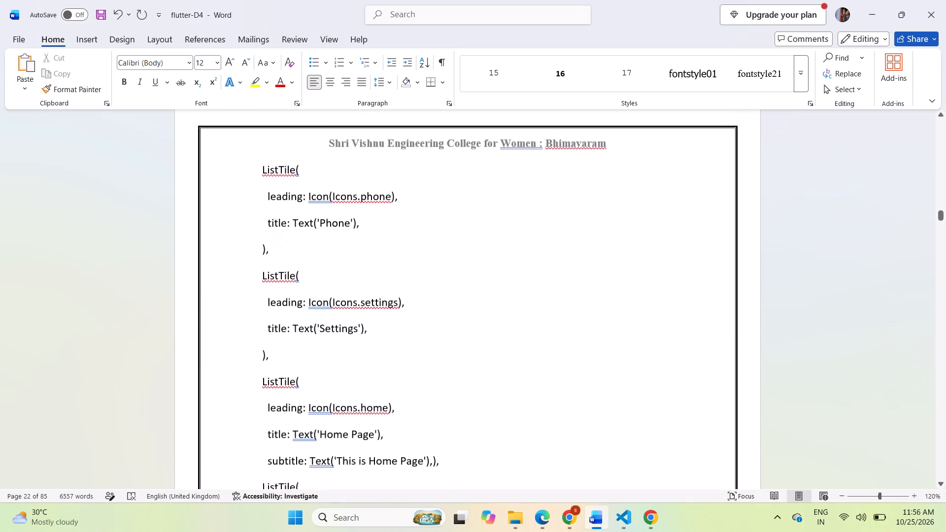
{"action": "scroll", "coordinate": [280, 286], "scroll_direction": "up", "scroll_amount": 3}
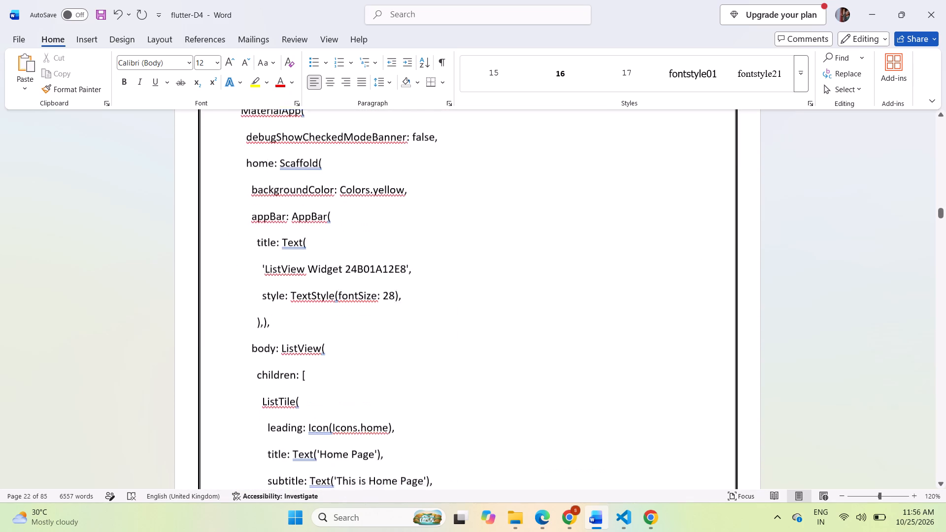
{"action": "scroll", "coordinate": [280, 286], "scroll_direction": "up", "scroll_amount": 1}
{"action": "scroll", "coordinate": [280, 286], "scroll_direction": "down", "scroll_amount": 4}
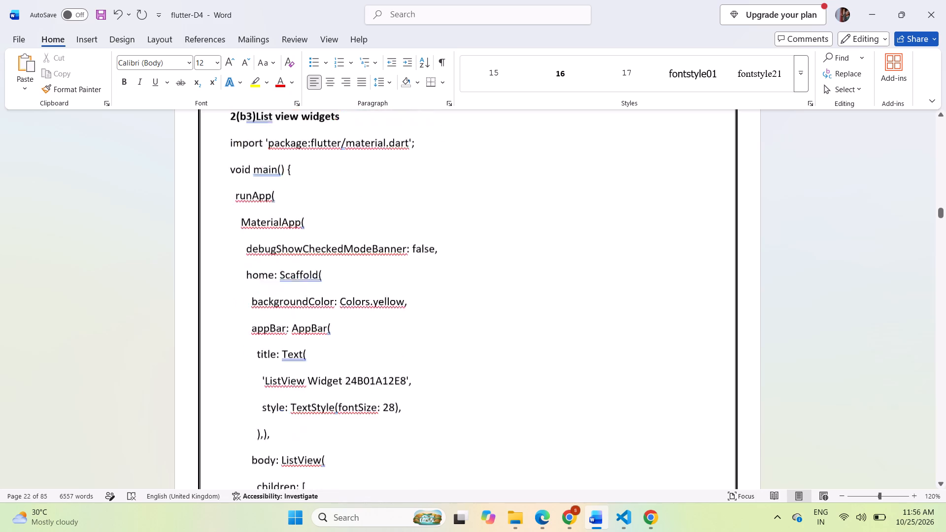
{"action": "scroll", "coordinate": [280, 286], "scroll_direction": "down", "scroll_amount": 5}
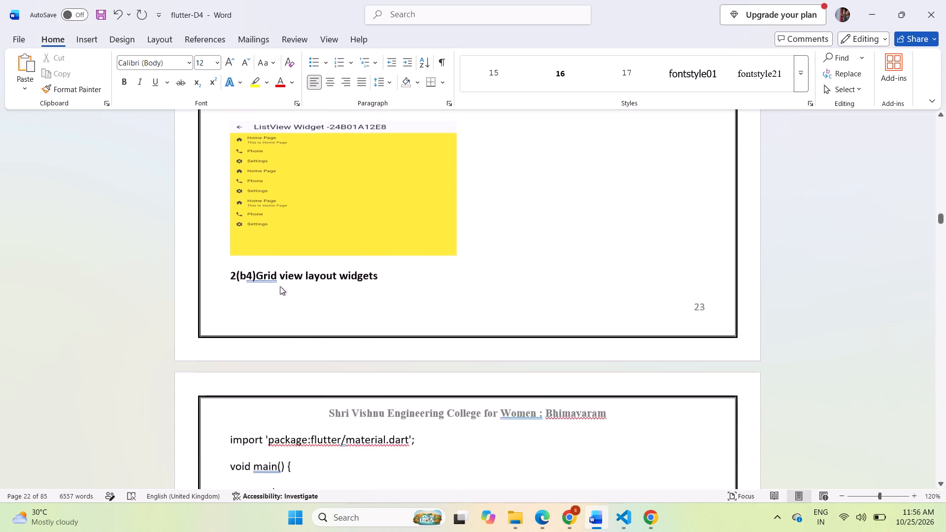
Review the 2(b4) Grid view layout widgets code and output, and recheck the List view and Stack code before it.
{"action": "scroll", "coordinate": [280, 286], "scroll_direction": "down", "scroll_amount": 2}
{"action": "scroll", "coordinate": [280, 286], "scroll_direction": "up", "scroll_amount": 2}
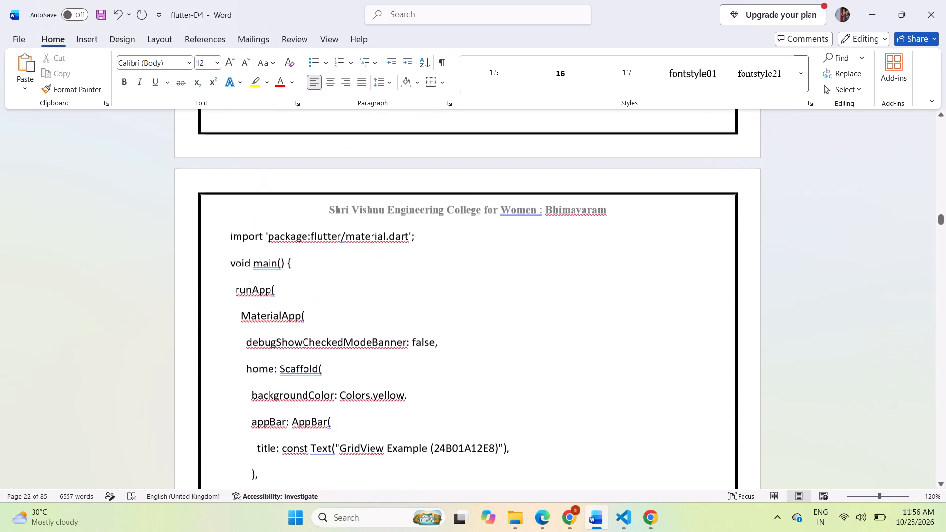
{"action": "scroll", "coordinate": [280, 286], "scroll_direction": "down", "scroll_amount": 5}
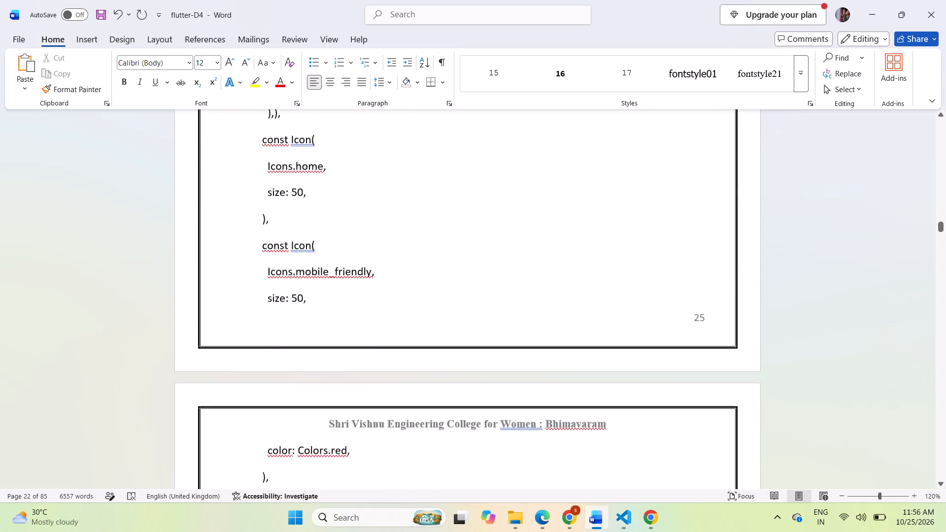
{"action": "scroll", "coordinate": [280, 286], "scroll_direction": "down", "scroll_amount": 3}
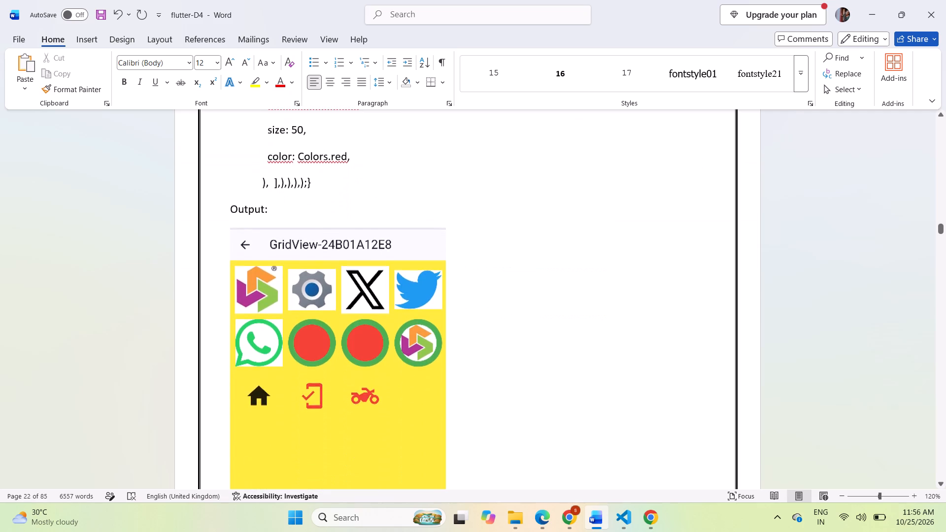
{"action": "scroll", "coordinate": [280, 286], "scroll_direction": "down", "scroll_amount": 2}
{"action": "scroll", "coordinate": [280, 286], "scroll_direction": "up", "scroll_amount": 6}
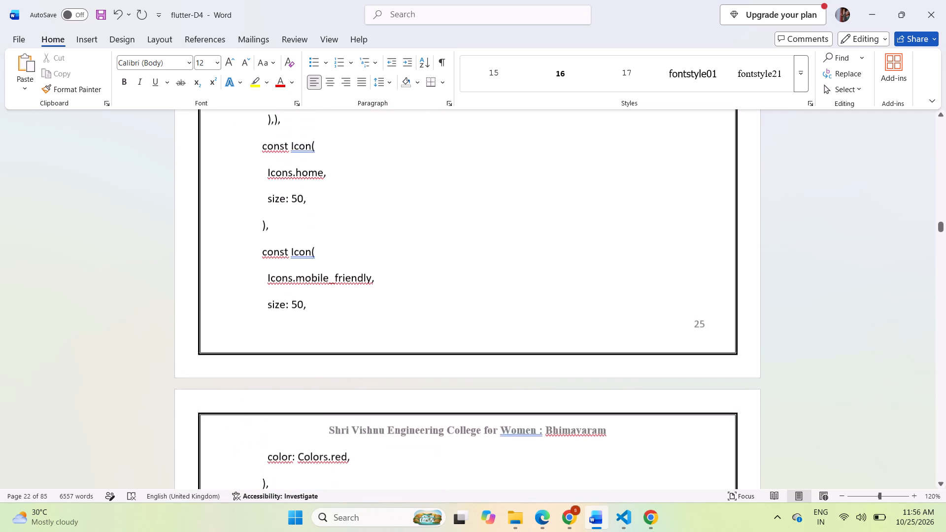
{"action": "scroll", "coordinate": [280, 286], "scroll_direction": "up", "scroll_amount": 10}
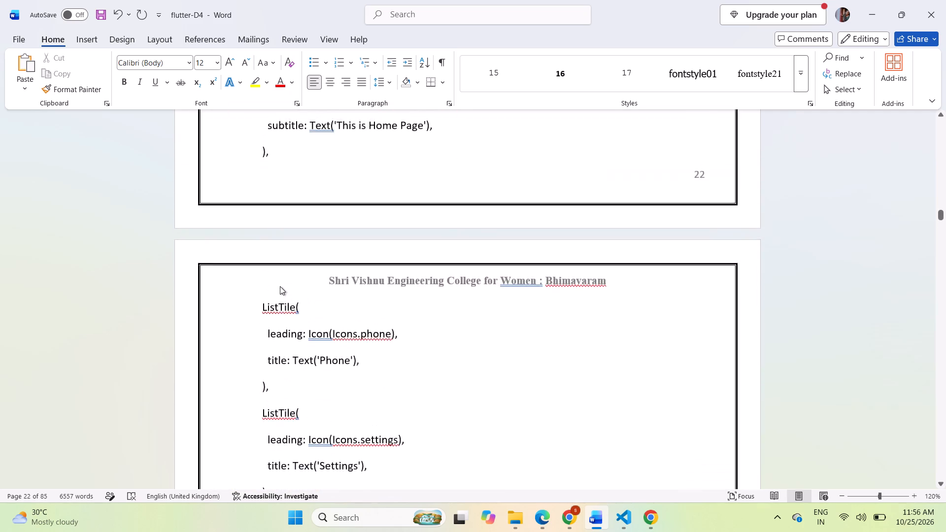
{"action": "scroll", "coordinate": [280, 286], "scroll_direction": "up", "scroll_amount": 4}
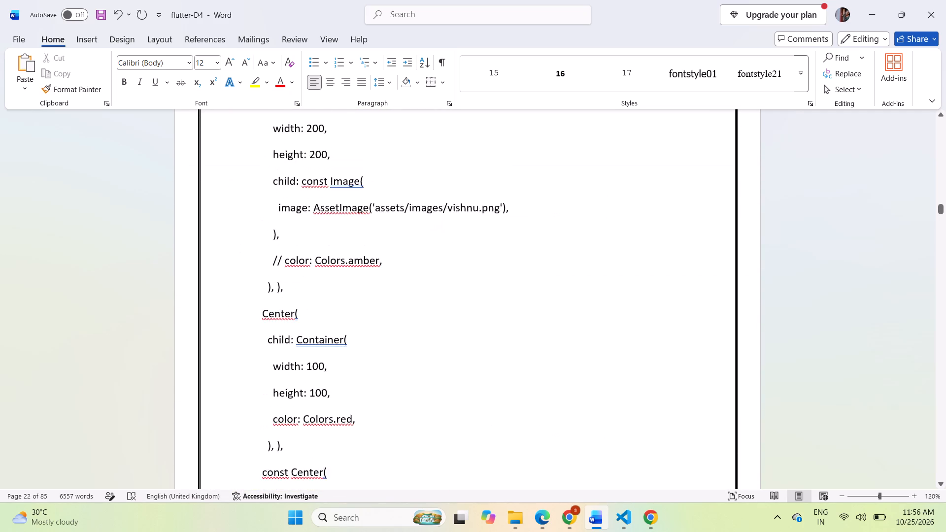
{"action": "scroll", "coordinate": [280, 286], "scroll_direction": "down", "scroll_amount": 5}
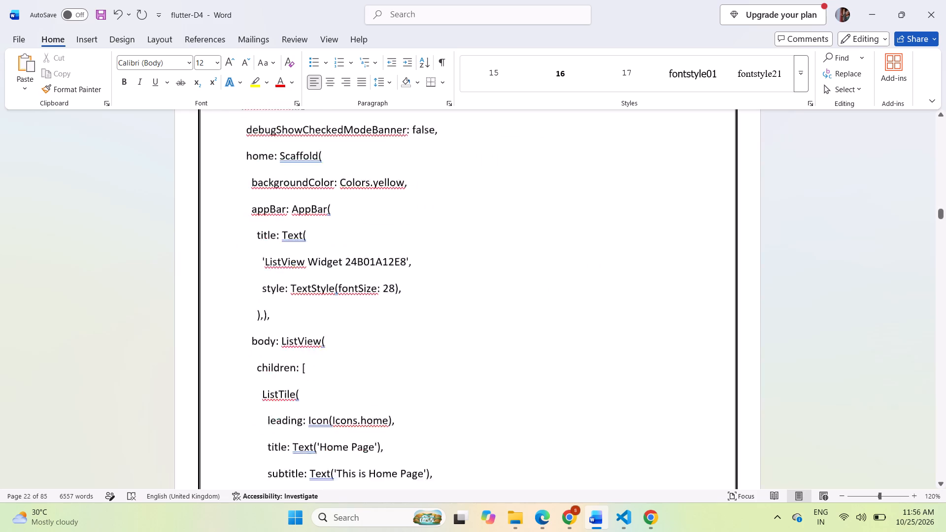
Push the "2(b4)Grid view layout widgets" heading down onto the following page, directly above its code.
{"action": "scroll", "coordinate": [280, 286], "scroll_direction": "down", "scroll_amount": 3}
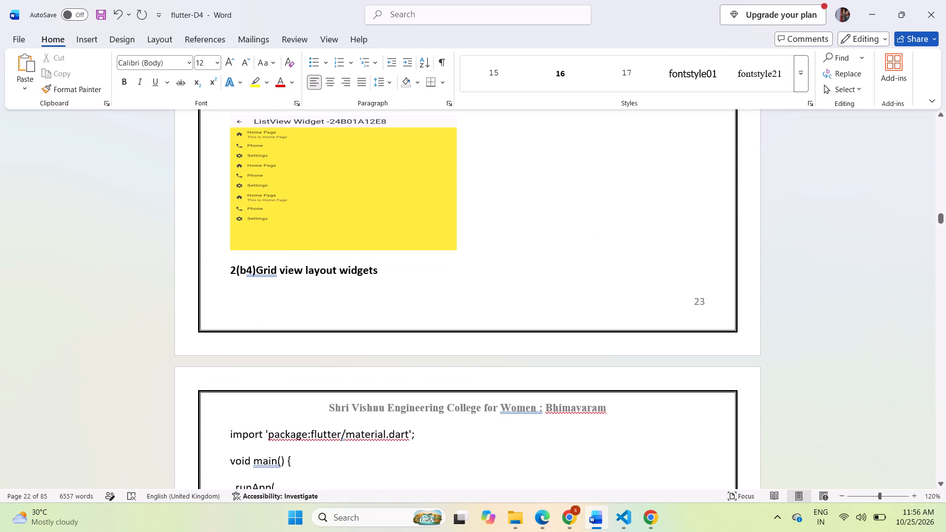
{"action": "left_click", "coordinate": [228, 271]}
{"action": "key", "text": "Return"}
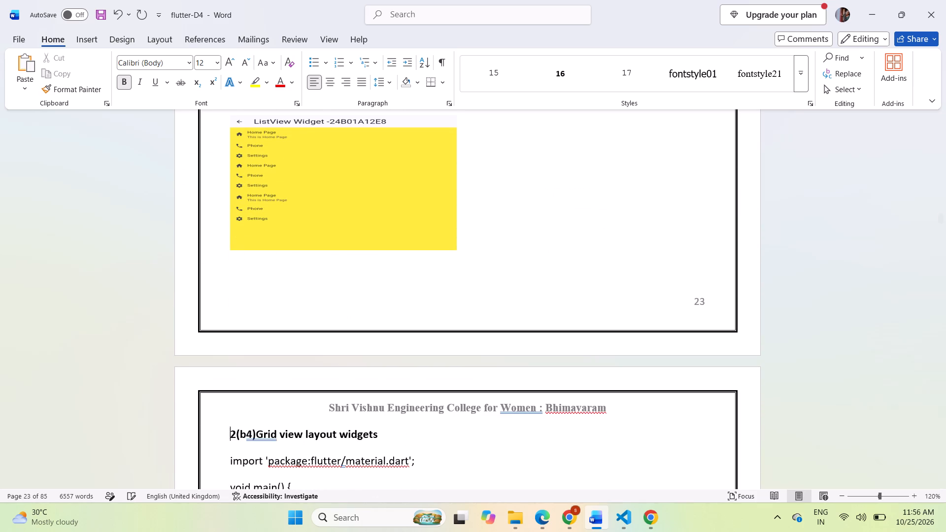
Delete the surplus blank lines above the Experiment No : 3 header line so the experiment moves up the page.
{"action": "scroll", "coordinate": [228, 271], "scroll_direction": "down", "scroll_amount": 7}
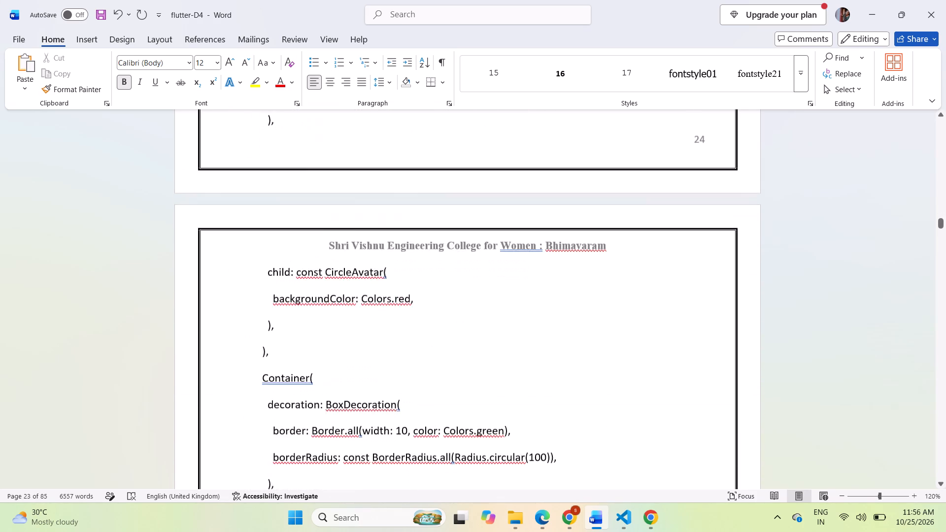
{"action": "scroll", "coordinate": [228, 271], "scroll_direction": "down", "scroll_amount": 5}
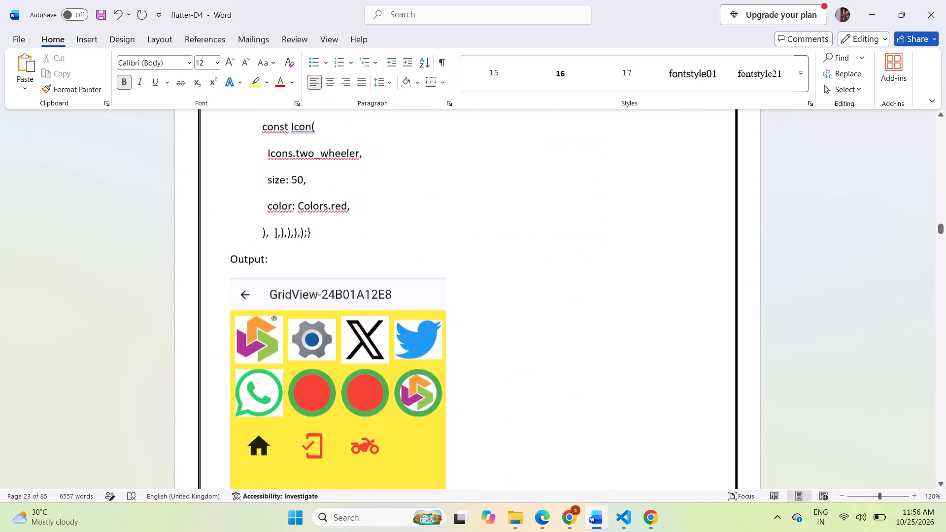
{"action": "scroll", "coordinate": [228, 271], "scroll_direction": "down", "scroll_amount": 4}
{"action": "left_click", "coordinate": [228, 271]}
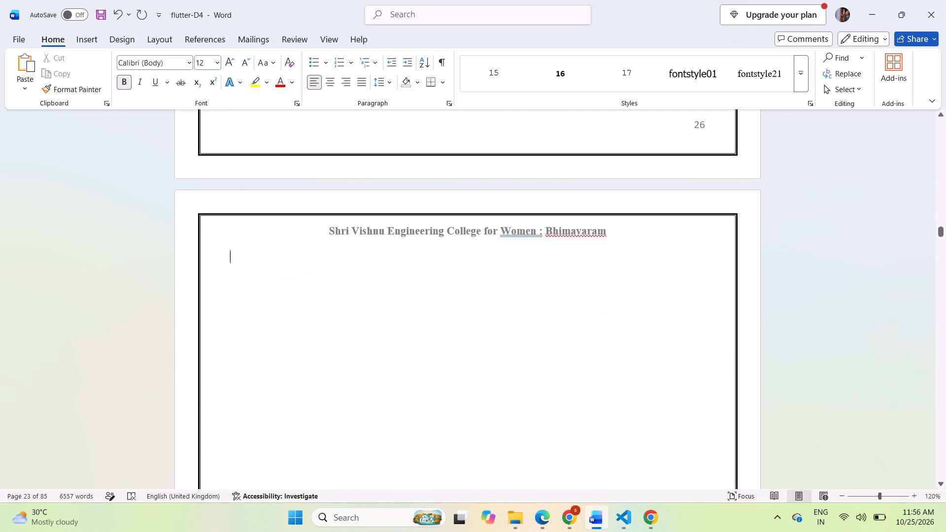
{"action": "scroll", "coordinate": [228, 271], "scroll_direction": "down", "scroll_amount": 5}
{"action": "scroll", "coordinate": [228, 271], "scroll_direction": "up", "scroll_amount": 1}
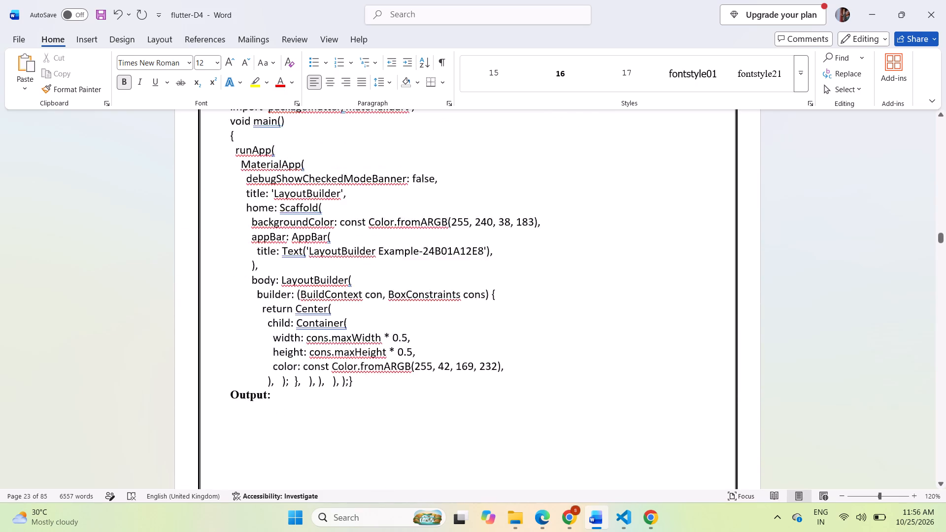
{"action": "scroll", "coordinate": [228, 271], "scroll_direction": "up", "scroll_amount": 1}
{"action": "left_click", "coordinate": [230, 314]}
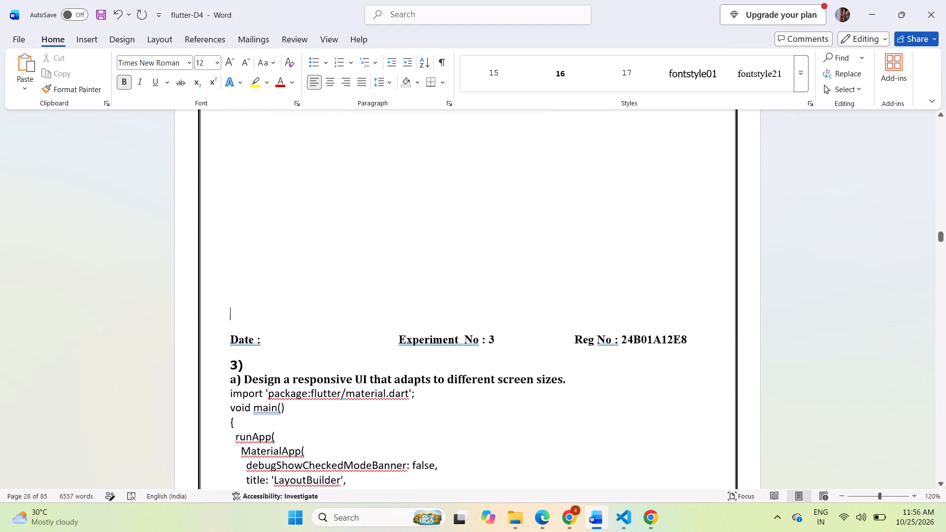
{"action": "key", "text": "BackSpace"}
{"action": "key", "text": "BackSpace"}
{"action": "key", "text": "BackSpace"}
{"action": "key", "text": "BackSpace"}
{"action": "key", "text": "BackSpace"}
{"action": "key", "text": "BackSpace"}
{"action": "key", "text": "BackSpace"}
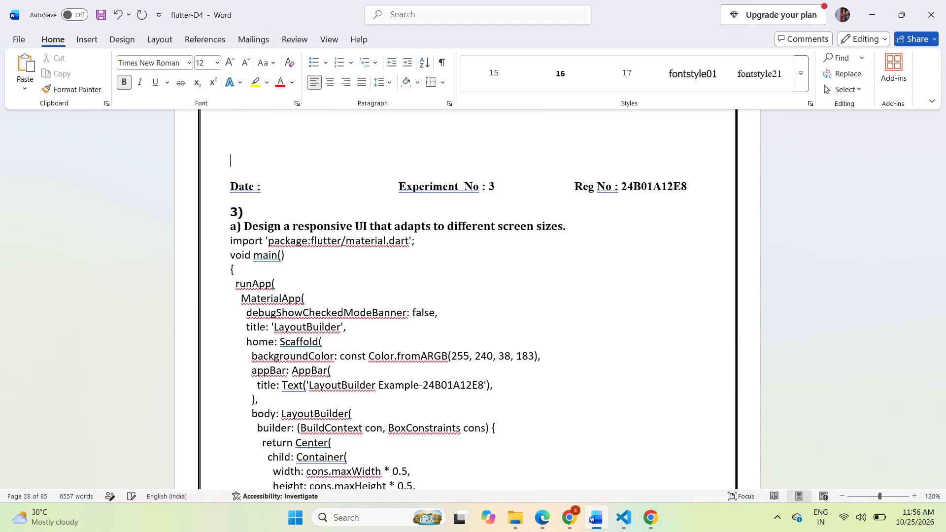
{"action": "key", "text": "BackSpace"}
{"action": "key", "text": "BackSpace"}
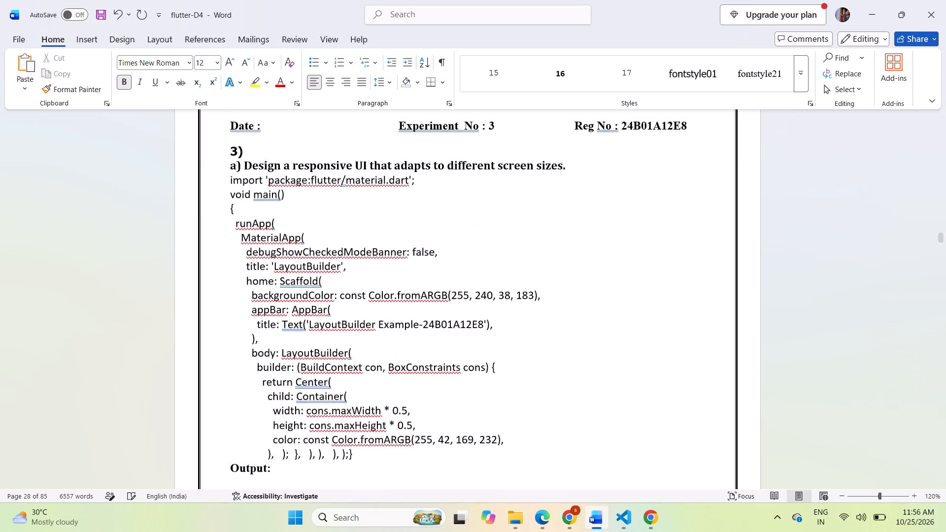